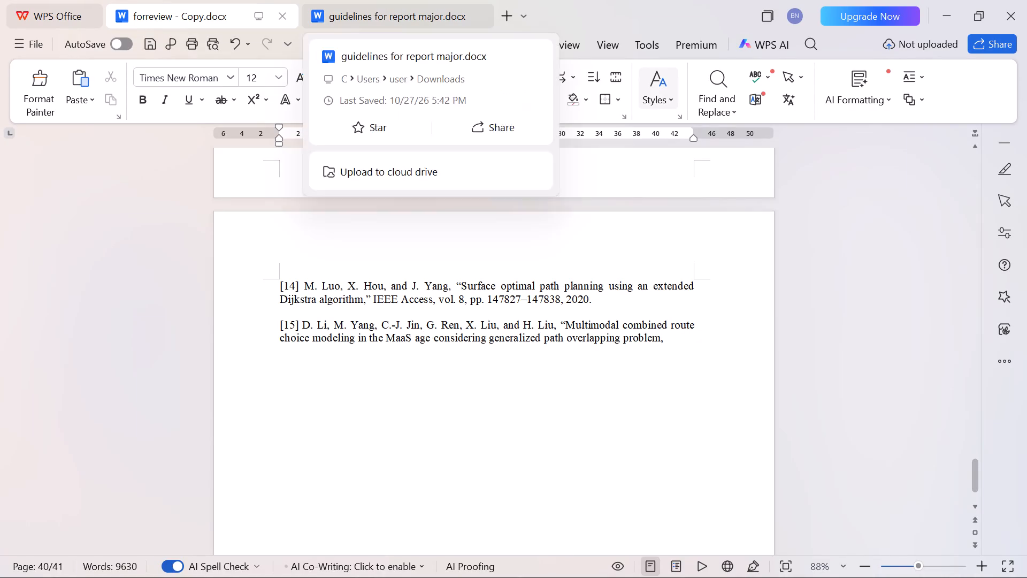
Open the report(major) - Copy document from the majorfolder folder reached through the Desktop.
{"action": "left_click", "coordinate": [394, 561]}
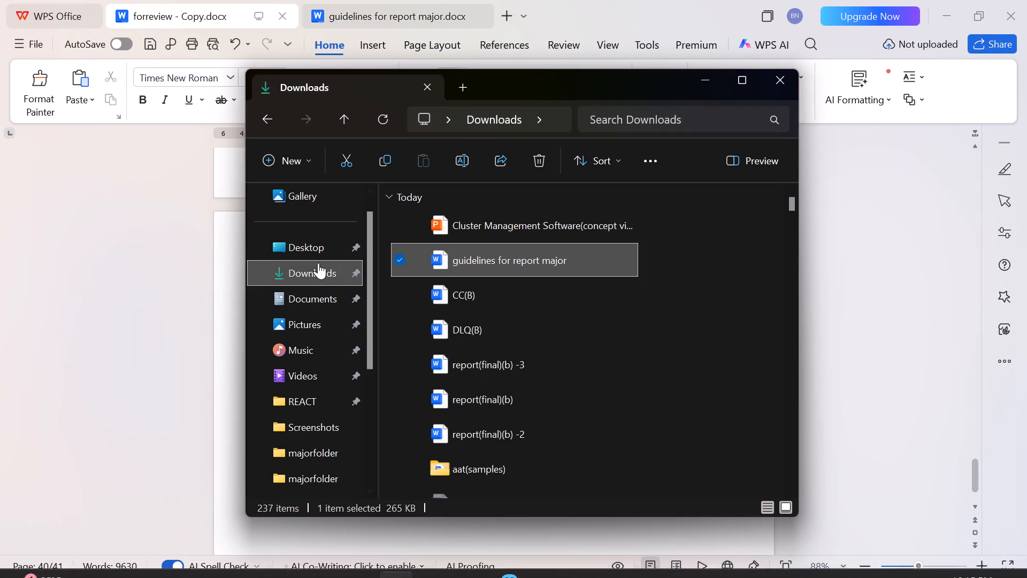
{"action": "left_click", "coordinate": [318, 259]}
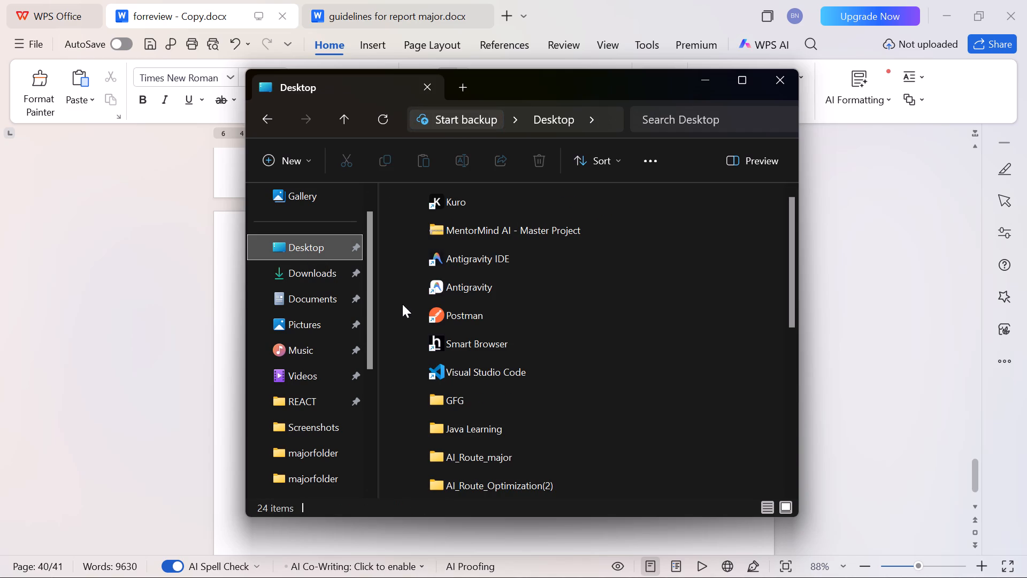
{"action": "scroll", "coordinate": [484, 455], "scroll_direction": "down", "scroll_amount": 2}
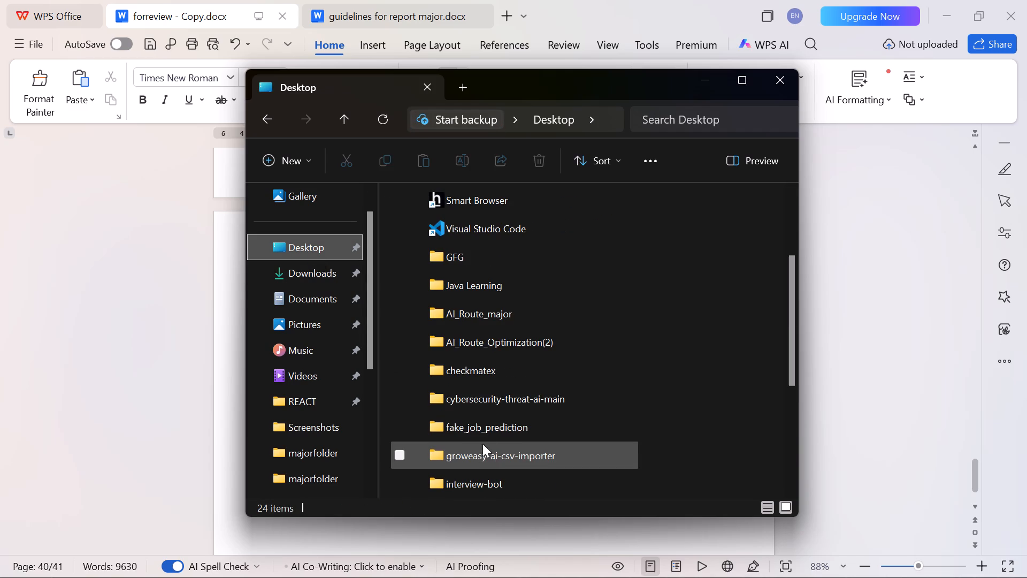
{"action": "scroll", "coordinate": [491, 367], "scroll_direction": "down", "scroll_amount": 2}
{"action": "double_click", "coordinate": [488, 424]}
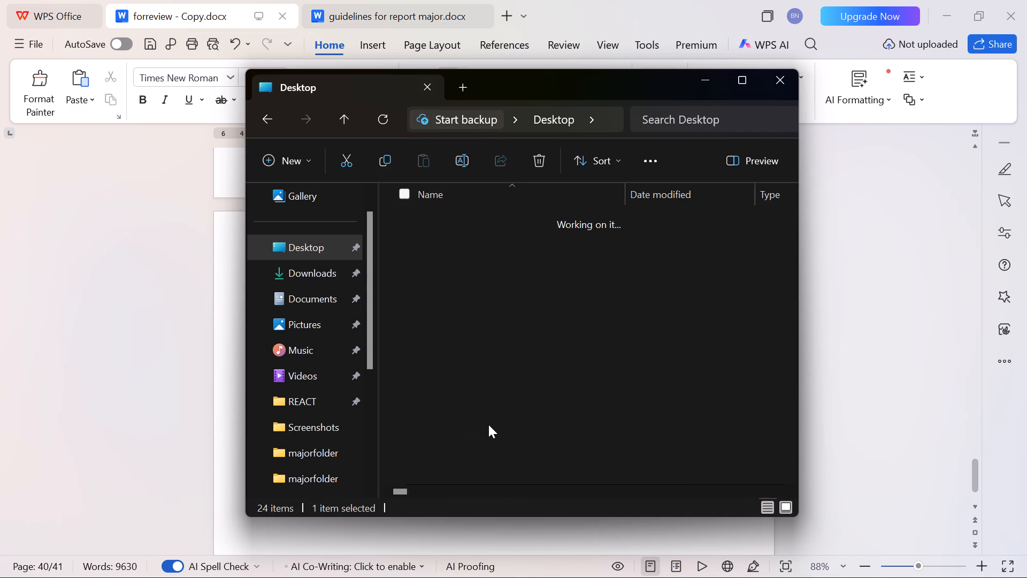
{"action": "double_click", "coordinate": [488, 342]}
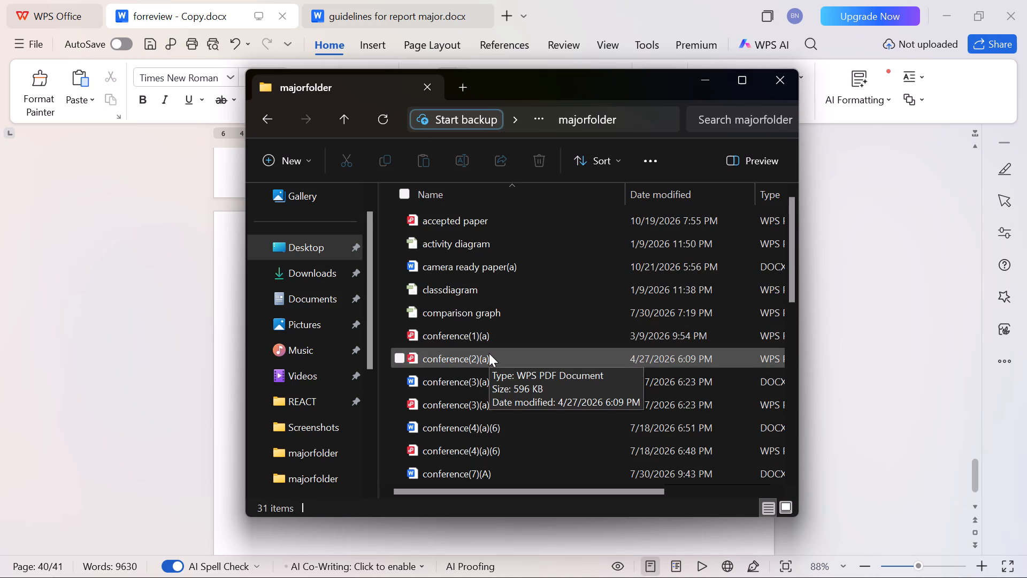
{"action": "scroll", "coordinate": [469, 446], "scroll_direction": "down", "scroll_amount": 1}
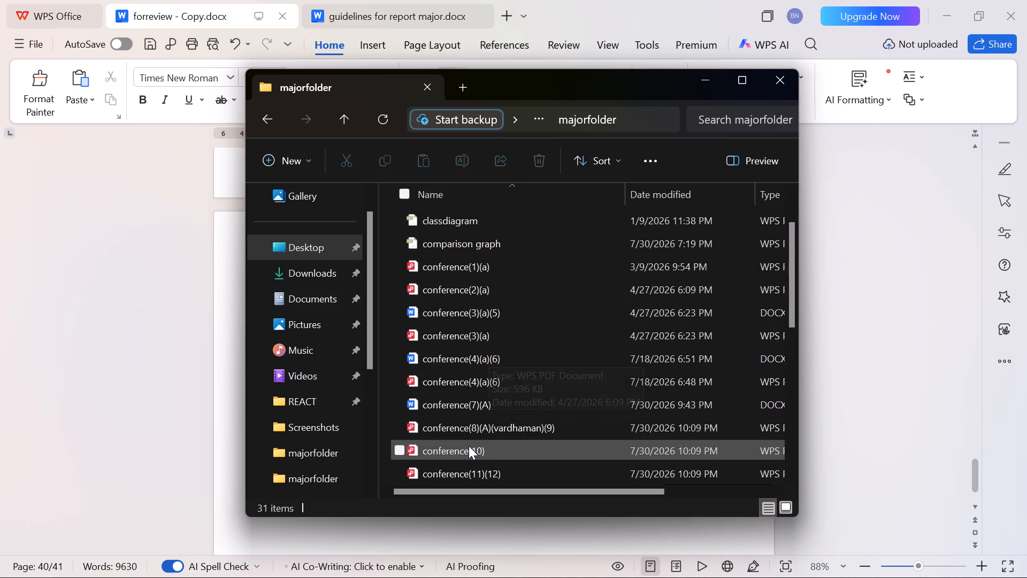
{"action": "scroll", "coordinate": [469, 444], "scroll_direction": "down", "scroll_amount": 6}
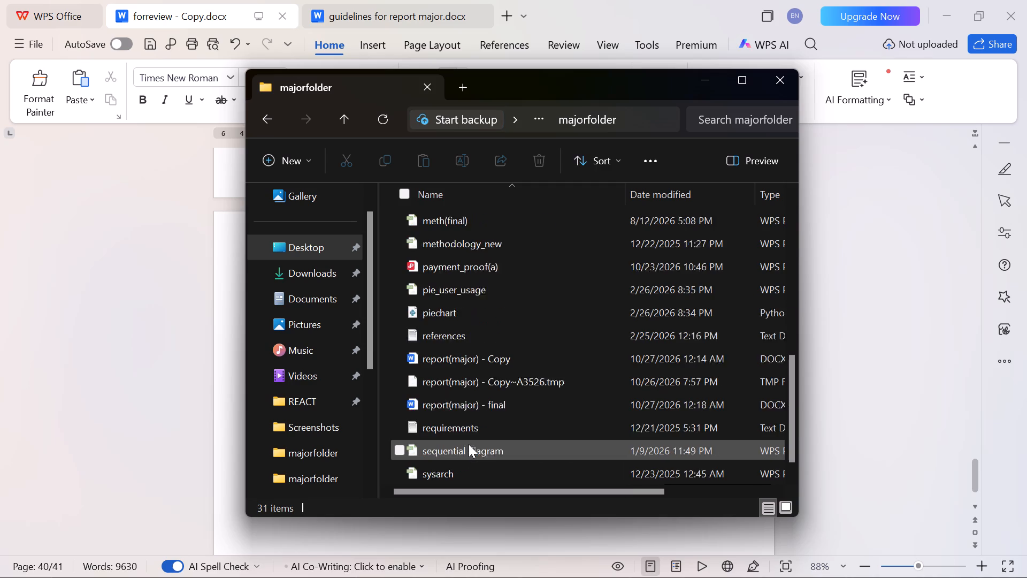
{"action": "left_click", "coordinate": [465, 390]}
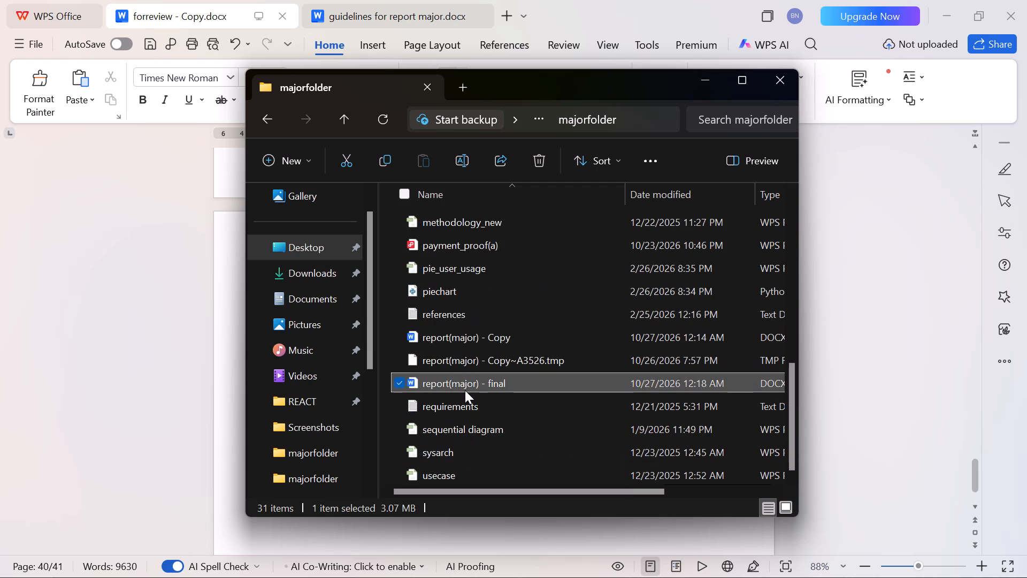
{"action": "left_click", "coordinate": [478, 338]}
{"action": "left_click", "coordinate": [478, 338]}
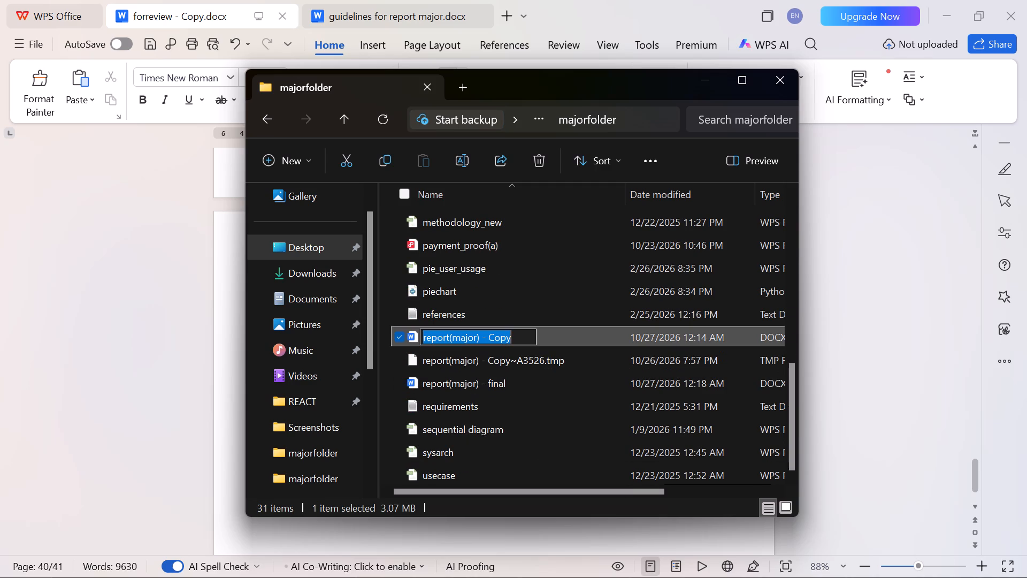
{"action": "triple_click", "coordinate": [596, 339]}
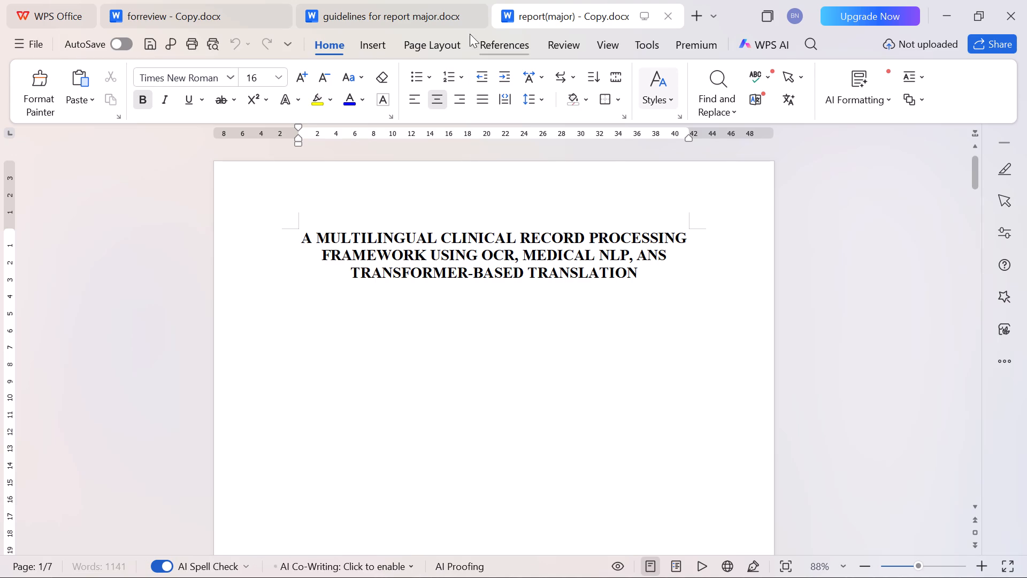
Close the guidelines for report major document.
{"action": "left_click", "coordinate": [475, 19]}
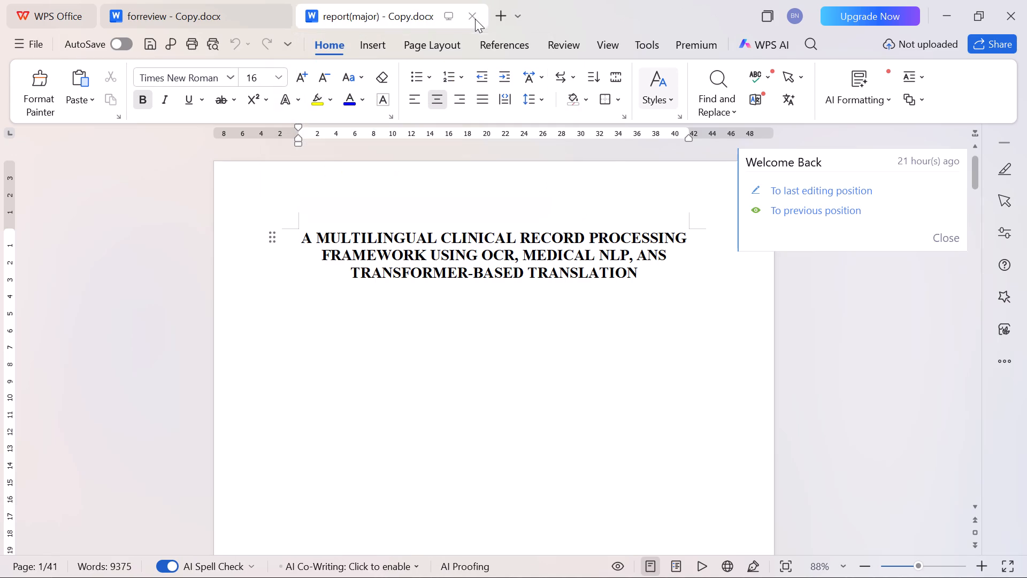
Compare the opening pages of forreview - Copy with the cover page of report(major) - Copy.
{"action": "left_click", "coordinate": [244, 0]}
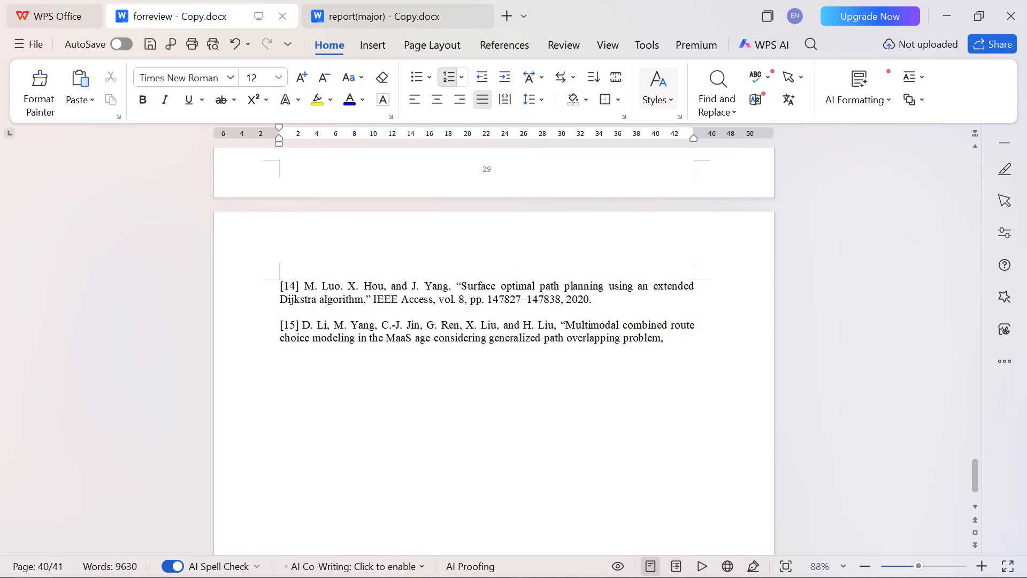
{"action": "left_click_drag", "start_coordinate": [970, 483], "coordinate": [963, 187]}
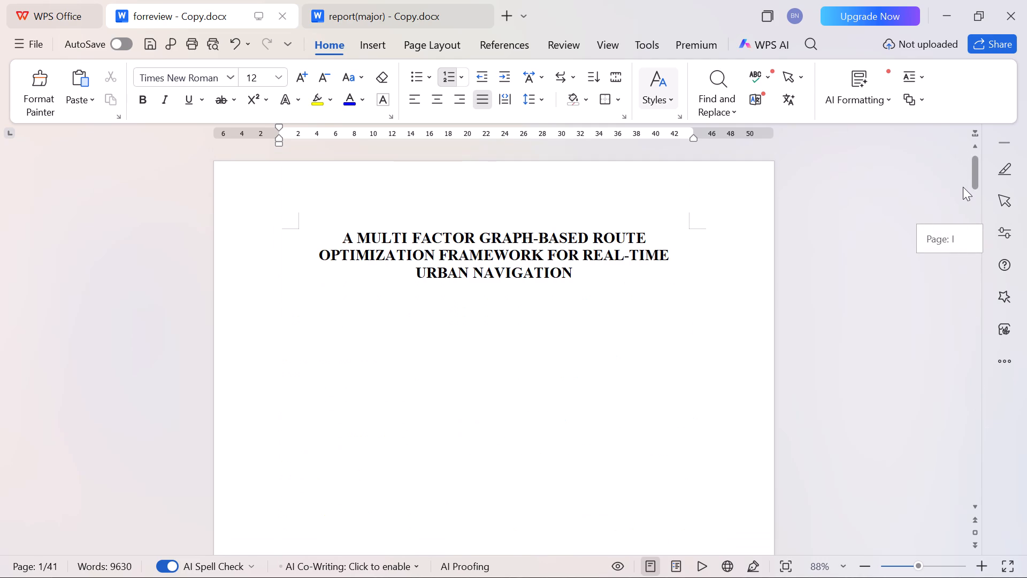
{"action": "left_click_drag", "start_coordinate": [963, 187], "coordinate": [964, 200]}
{"action": "scroll", "coordinate": [649, 369], "scroll_direction": "up", "scroll_amount": 11}
{"action": "scroll", "coordinate": [649, 370], "scroll_direction": "up", "scroll_amount": 11}
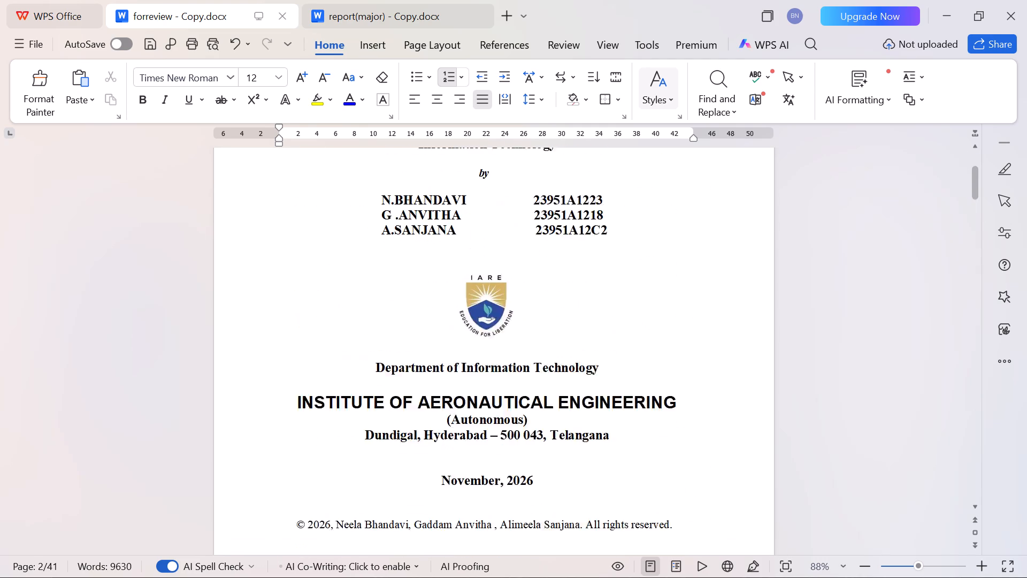
{"action": "scroll", "coordinate": [649, 370], "scroll_direction": "up", "scroll_amount": 20}
{"action": "scroll", "coordinate": [649, 370], "scroll_direction": "up", "scroll_amount": 15}
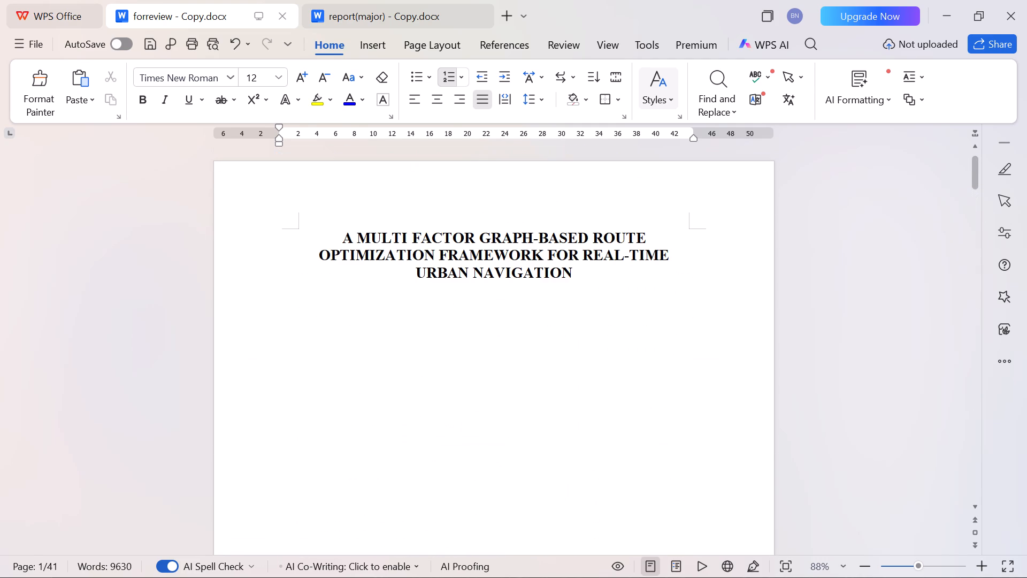
{"action": "left_click", "coordinate": [427, 11]}
{"action": "left_click", "coordinate": [551, 331]}
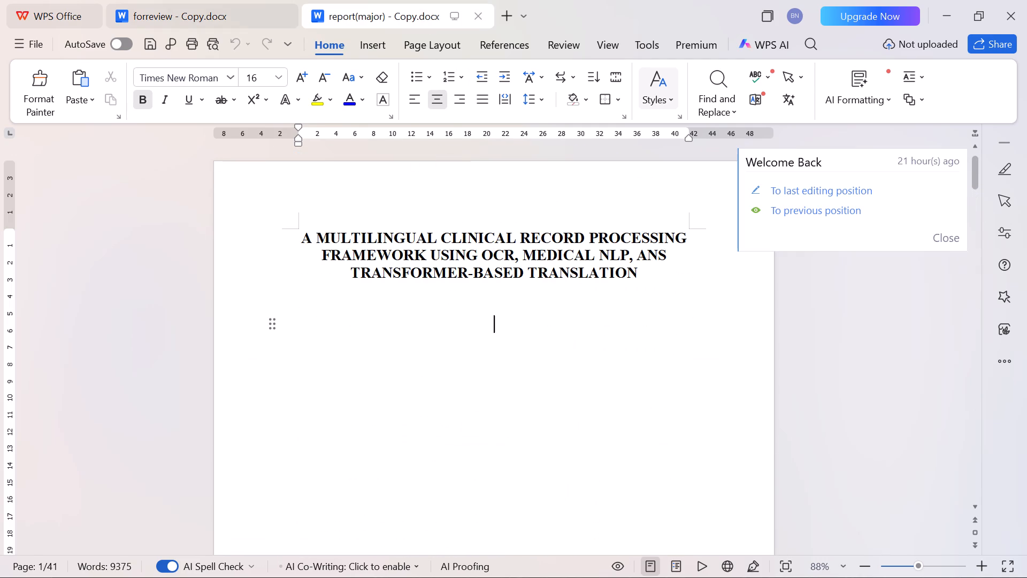
{"action": "left_click", "coordinate": [945, 241]}
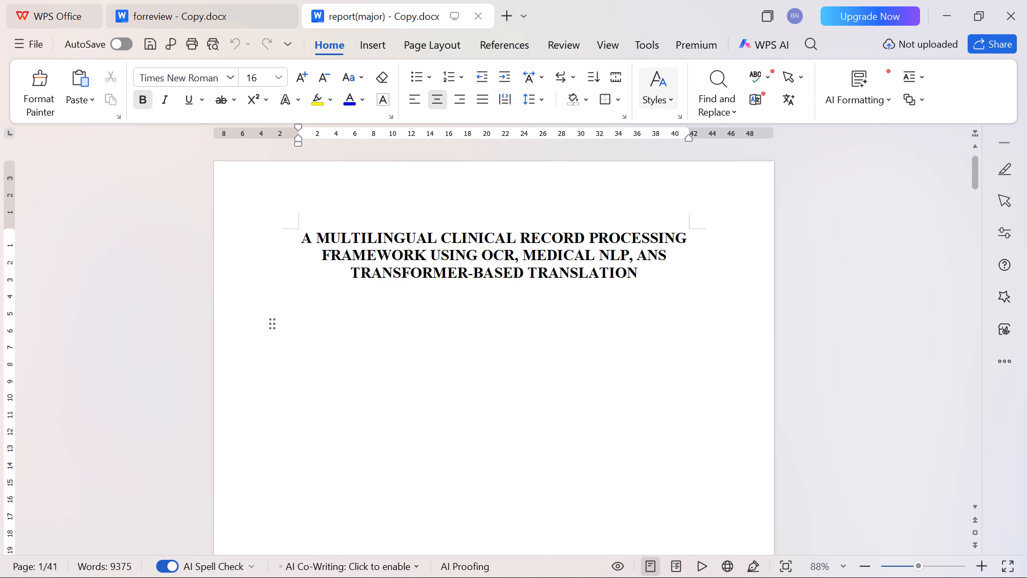
{"action": "scroll", "coordinate": [483, 344], "scroll_direction": "down", "scroll_amount": 13}
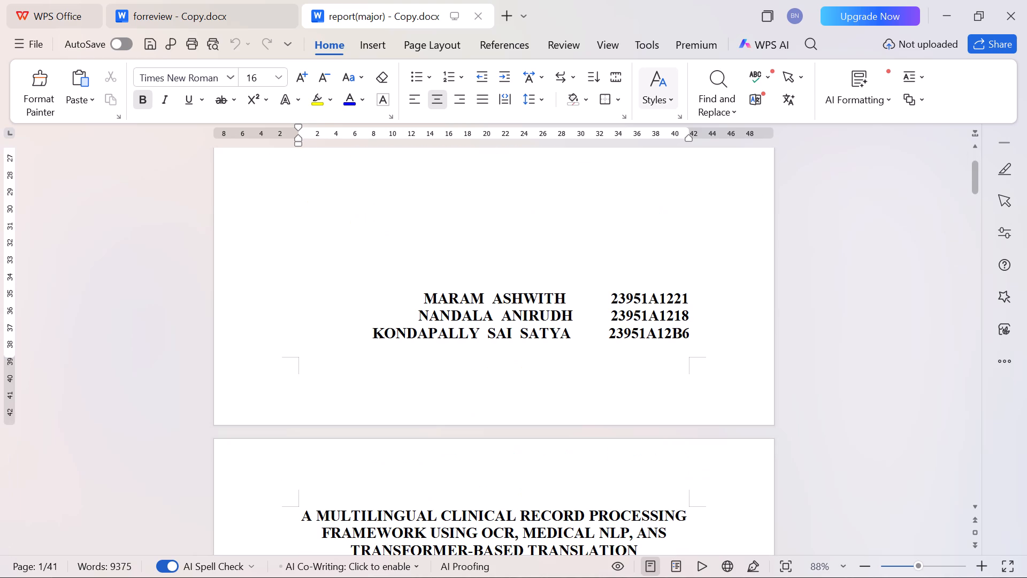
Copy the formatting of the cover-page student list in forreview - Copy onto the matching list in report(major) - Copy.
{"action": "left_click", "coordinate": [231, 0]}
{"action": "scroll", "coordinate": [450, 330], "scroll_direction": "down", "scroll_amount": 9}
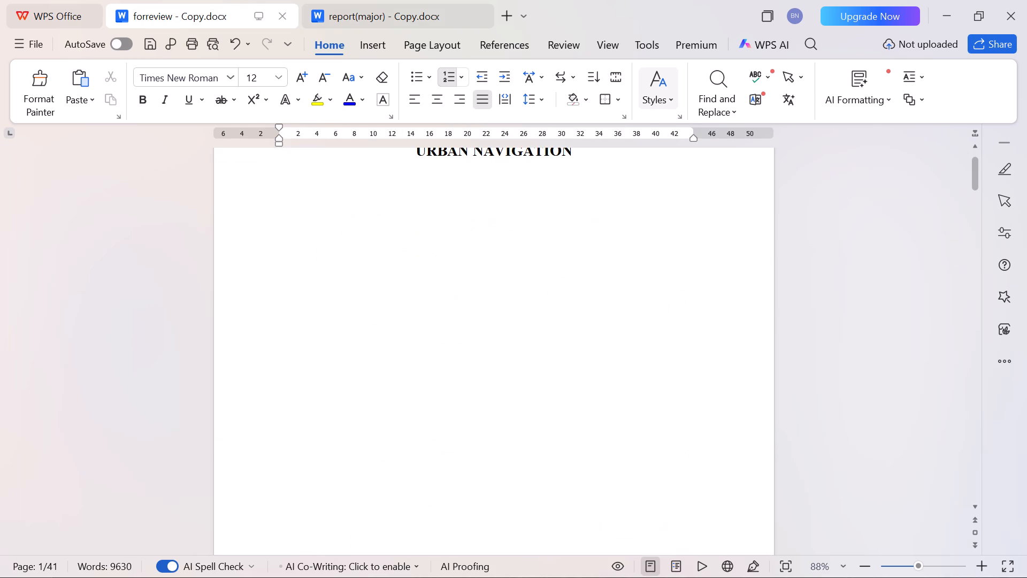
{"action": "scroll", "coordinate": [450, 334], "scroll_direction": "down", "scroll_amount": 4}
{"action": "left_click_drag", "start_coordinate": [476, 299], "coordinate": [676, 339]}
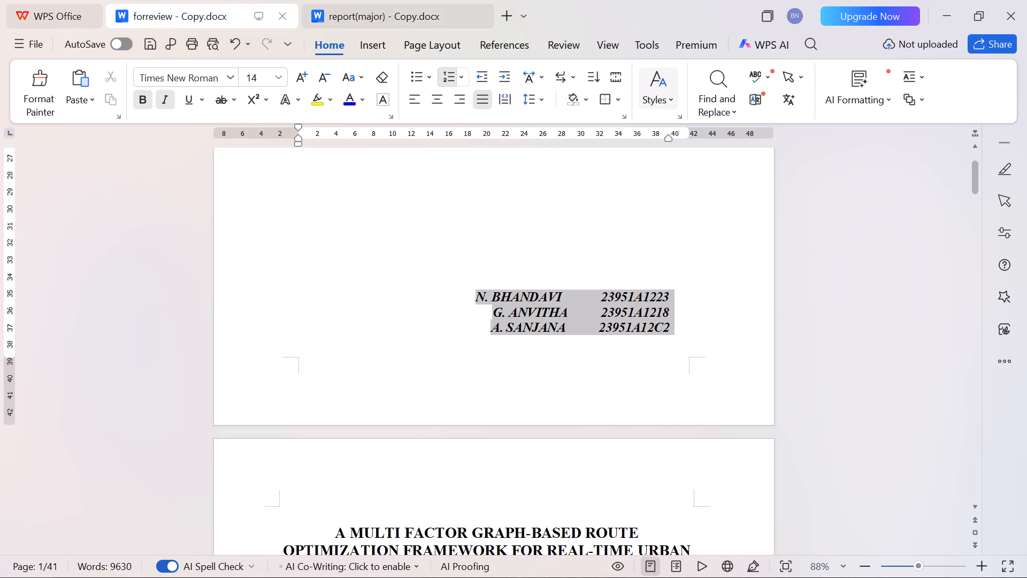
{"action": "left_click_drag", "start_coordinate": [676, 339], "coordinate": [670, 331]}
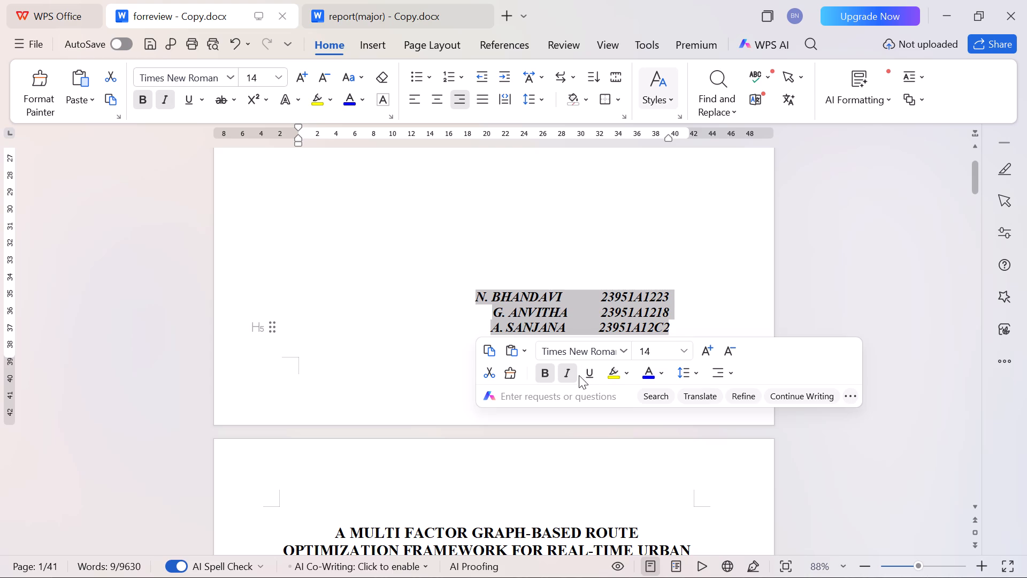
{"action": "left_click", "coordinate": [44, 89]}
{"action": "left_click", "coordinate": [371, 19]}
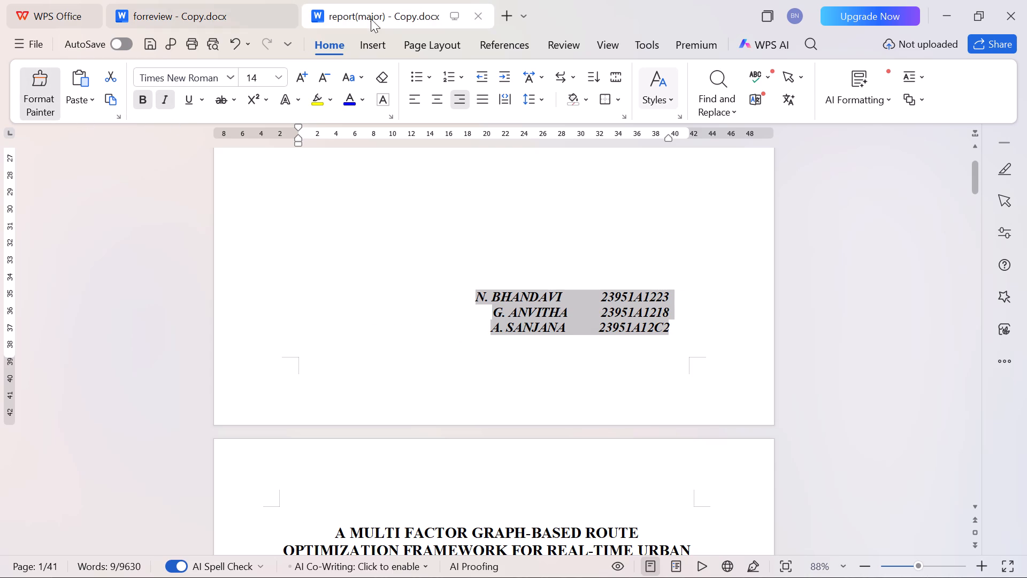
{"action": "left_click_drag", "start_coordinate": [424, 295], "coordinate": [697, 333]}
{"action": "left_click", "coordinate": [436, 311]}
Widen the gap between the third student's name and roll number on the second title page with extra spaces.
{"action": "scroll", "coordinate": [506, 366], "scroll_direction": "down", "scroll_amount": 3}
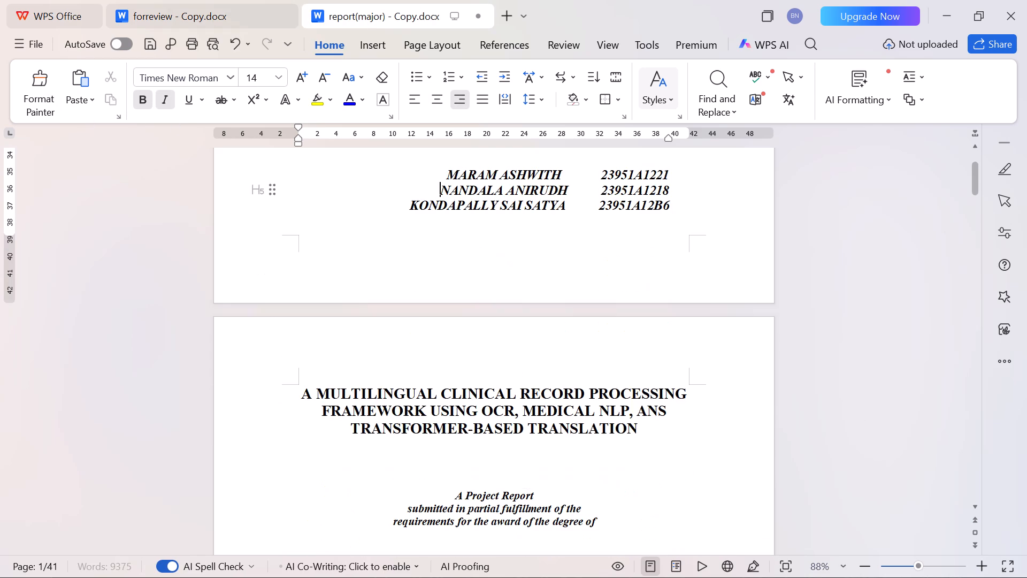
{"action": "scroll", "coordinate": [506, 366], "scroll_direction": "down", "scroll_amount": 7}
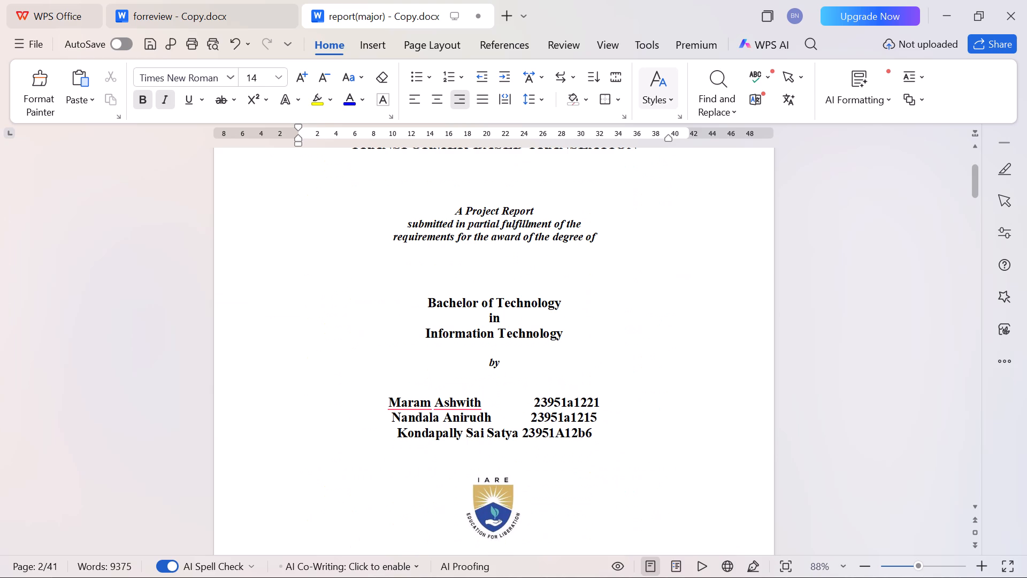
{"action": "left_click", "coordinate": [517, 436]}
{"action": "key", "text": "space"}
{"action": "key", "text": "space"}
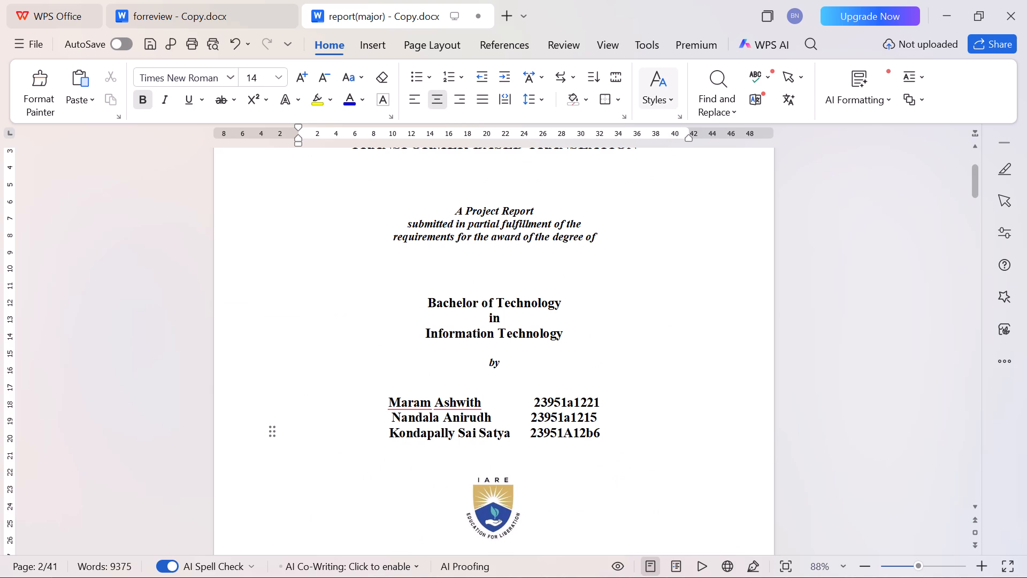
Check the cover-page name style in forreview - Copy and shorten the first student's surname in report(major) - Copy to "M.".
{"action": "scroll", "coordinate": [545, 409], "scroll_direction": "up", "scroll_amount": 4}
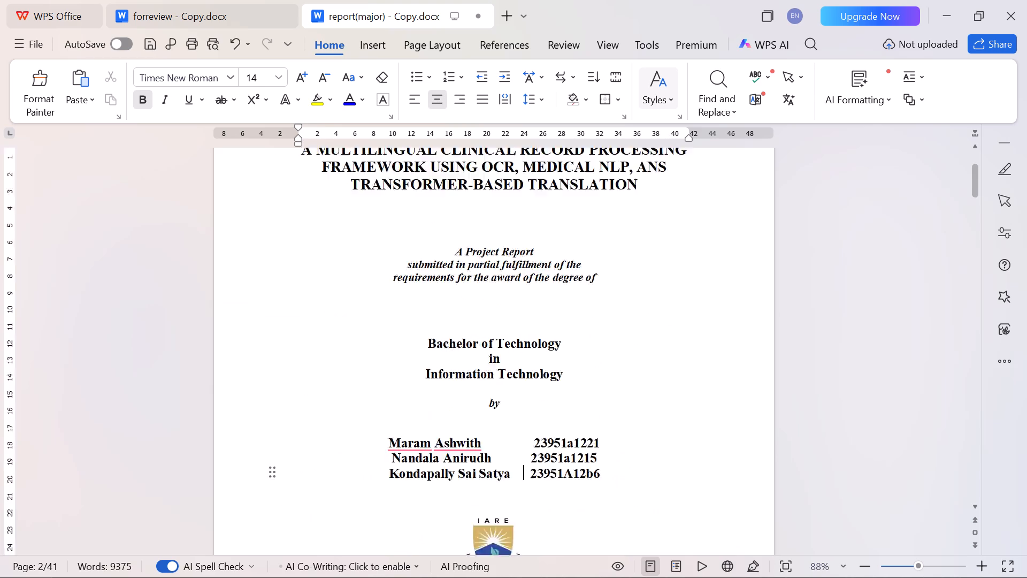
{"action": "scroll", "coordinate": [545, 409], "scroll_direction": "up", "scroll_amount": 7}
{"action": "left_click", "coordinate": [218, 0]}
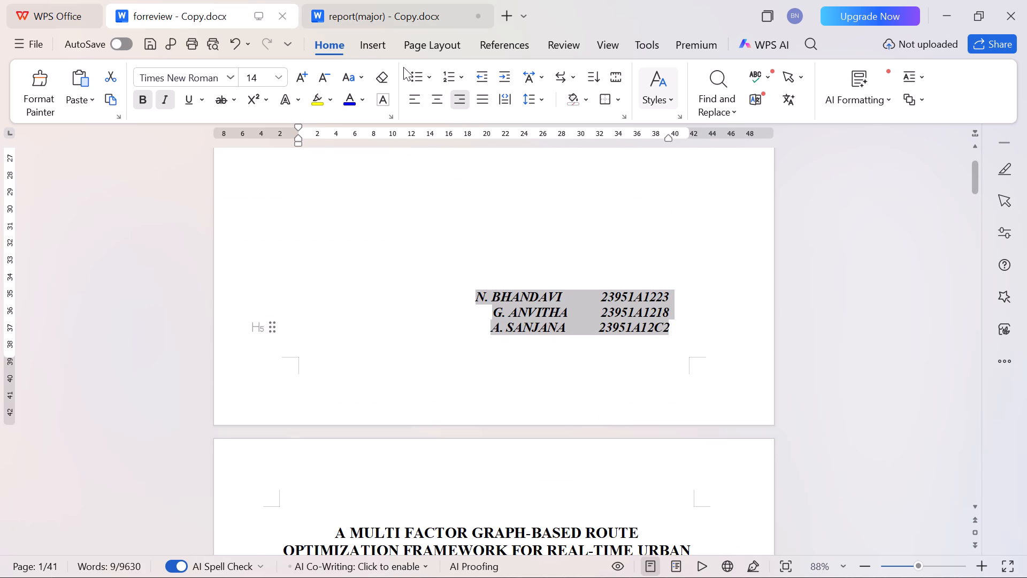
{"action": "left_click", "coordinate": [380, 8]}
{"action": "left_click", "coordinate": [499, 338]}
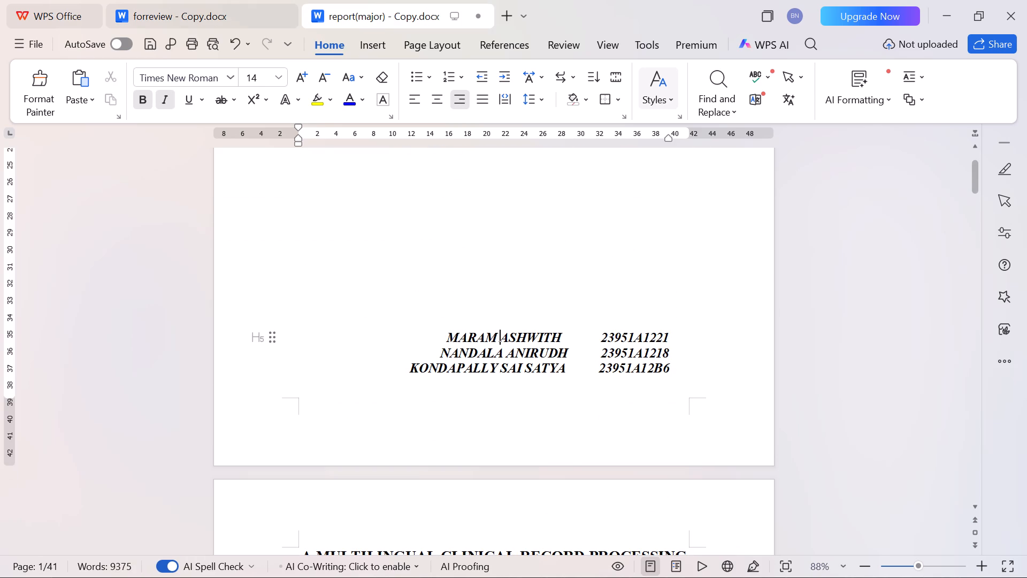
{"action": "key", "text": "Right"}
{"action": "key", "text": "Left"}
{"action": "key", "text": "BackSpace"}
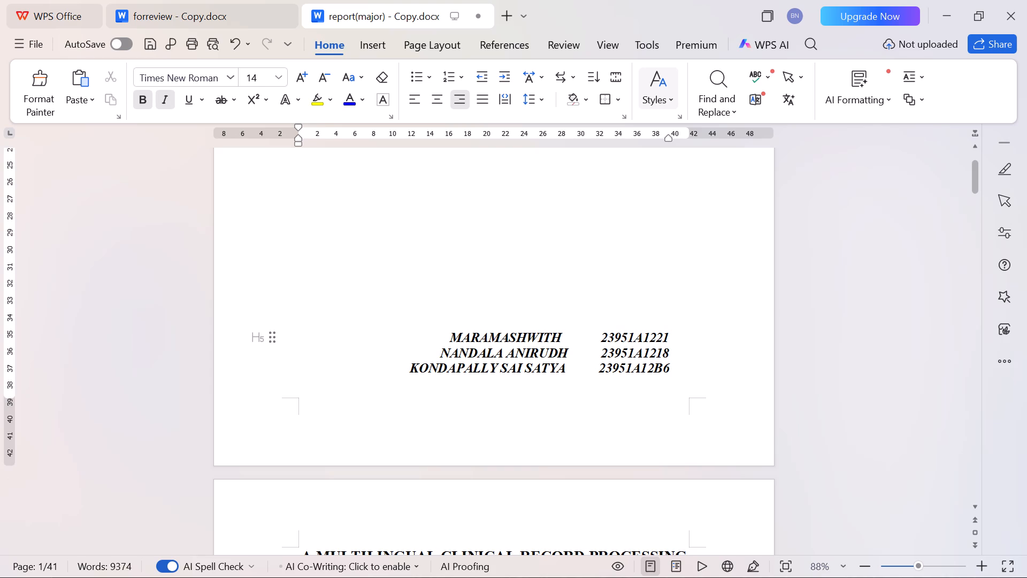
{"action": "key", "text": "BackSpace"}
{"action": "key", "text": "BackSpace"}
{"action": "key", "text": "BackSpace"}
{"action": "key", "text": "BackSpace"}
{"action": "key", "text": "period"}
Shorten the second student's surname on the cover page to the initial "N.".
{"action": "key", "text": "Down"}
{"action": "key", "text": "Right"}
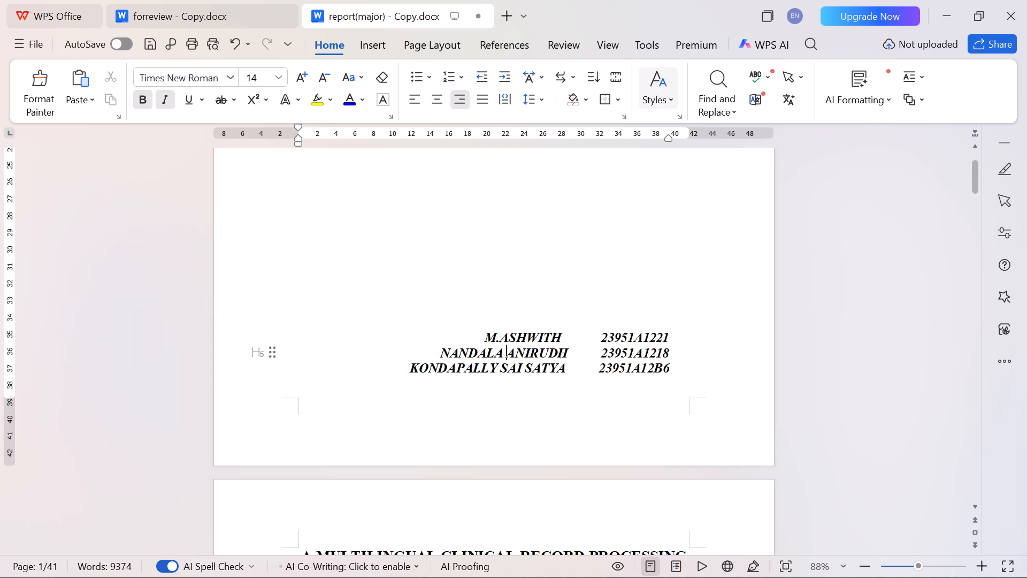
{"action": "key", "text": "BackSpace"}
{"action": "key", "text": "BackSpace"}
{"action": "key", "text": "BackSpace"}
{"action": "key", "text": "BackSpace"}
{"action": "key", "text": "BackSpace"}
{"action": "key", "text": "BackSpace"}
{"action": "key", "text": "BackSpace"}
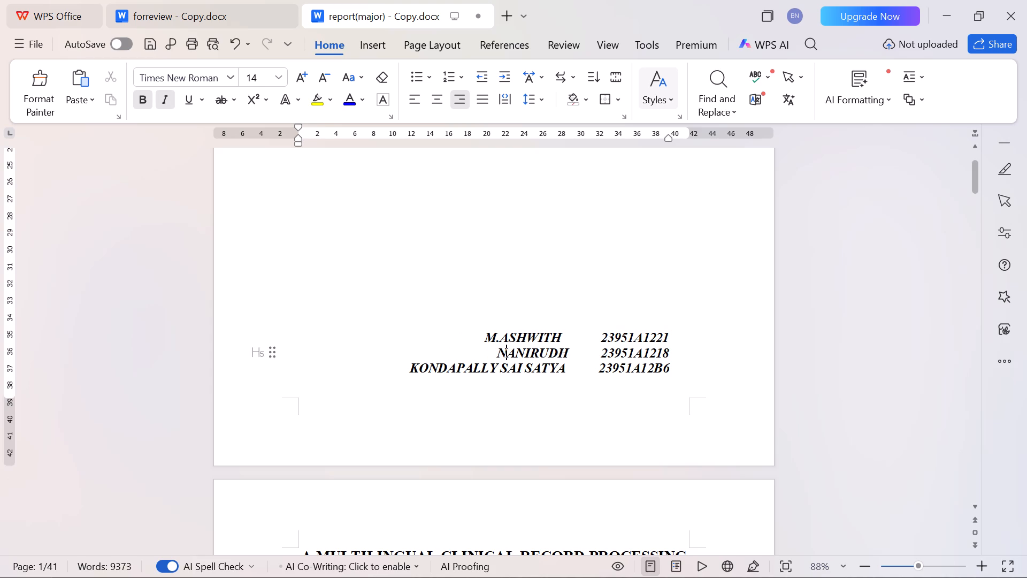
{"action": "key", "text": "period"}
Shorten the third student's surname on the cover page to the initial "K." followed by a space.
{"action": "key", "text": "Down"}
{"action": "key", "text": "Left"}
{"action": "key", "text": "BackSpace"}
{"action": "key", "text": "BackSpace"}
{"action": "key", "text": "BackSpace"}
{"action": "key", "text": "BackSpace"}
{"action": "key", "text": "BackSpace"}
{"action": "key", "text": "BackSpace"}
{"action": "key", "text": "BackSpace"}
{"action": "key", "text": "BackSpace"}
{"action": "key", "text": "BackSpace"}
{"action": "key", "text": "BackSpace"}
{"action": "key", "text": "BackSpace"}
{"action": "key", "text": "BackSpace"}
{"action": "key", "text": "BackSpace"}
{"action": "key", "text": "BackSpace"}
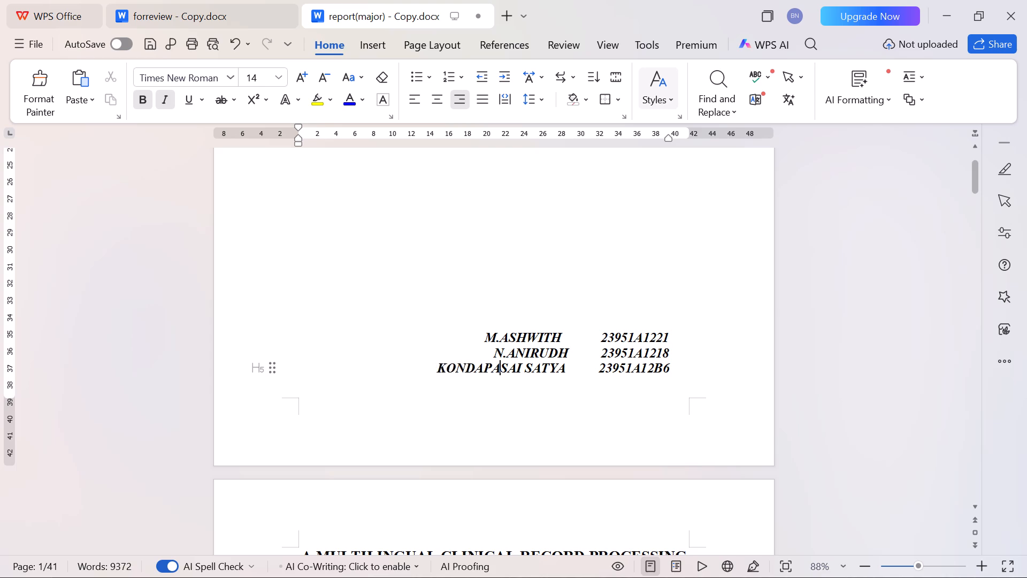
{"action": "key", "text": "ctrl+z"}
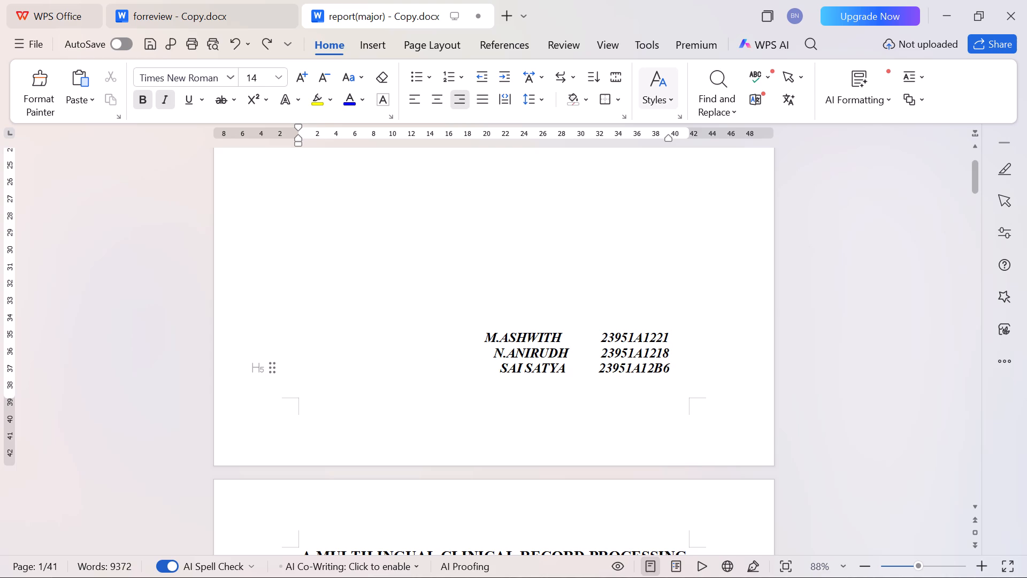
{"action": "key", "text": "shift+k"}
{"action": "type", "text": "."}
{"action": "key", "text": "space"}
In forreview - Copy, narrow the gap between the first student's name and roll number on the cover page by one space.
{"action": "left_click", "coordinate": [260, 0]}
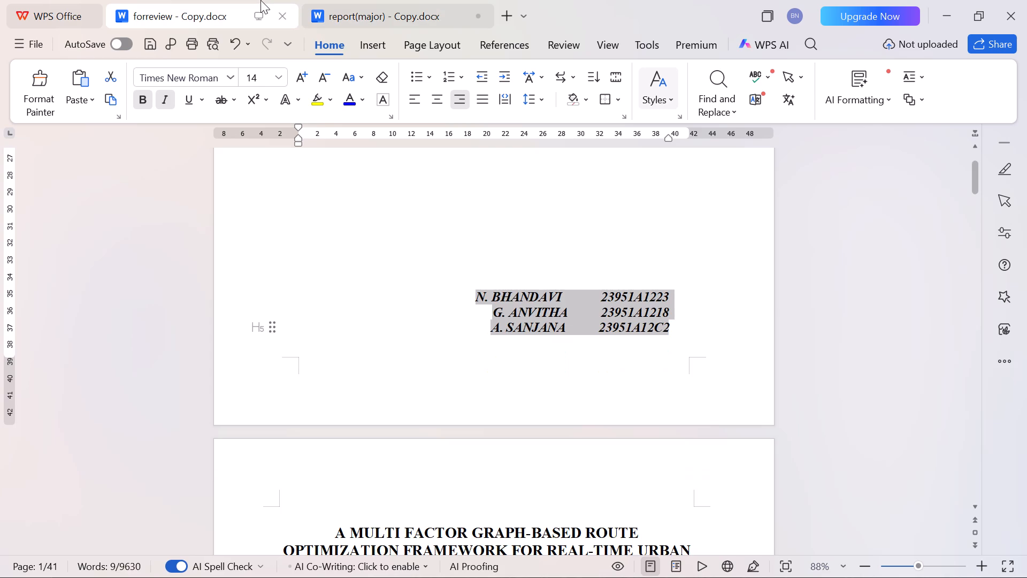
{"action": "left_click", "coordinate": [574, 300]}
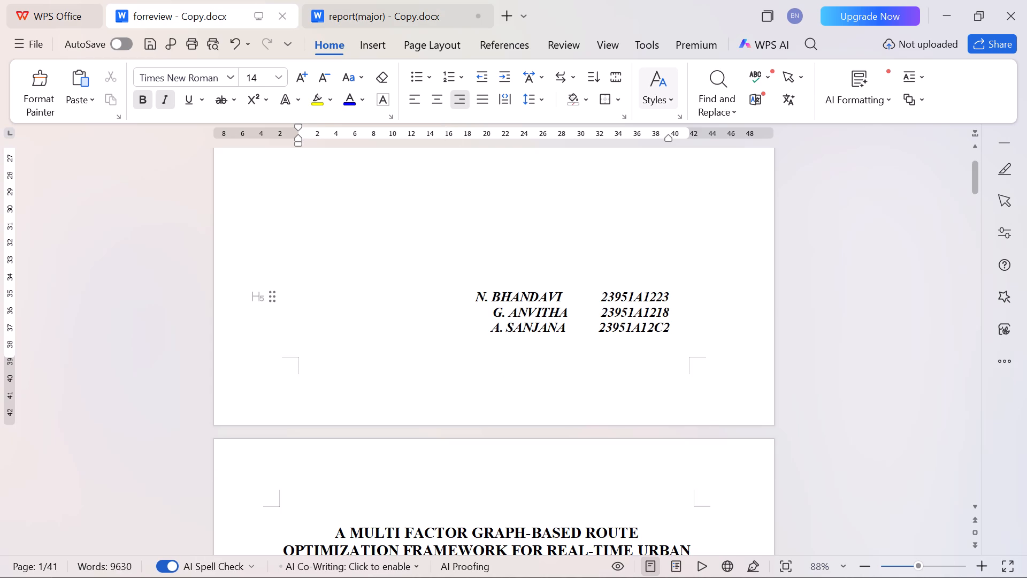
{"action": "left_click", "coordinate": [476, 301]}
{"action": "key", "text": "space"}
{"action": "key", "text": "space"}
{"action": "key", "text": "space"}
{"action": "left_click", "coordinate": [568, 297]}
{"action": "key", "text": "BackSpace"}
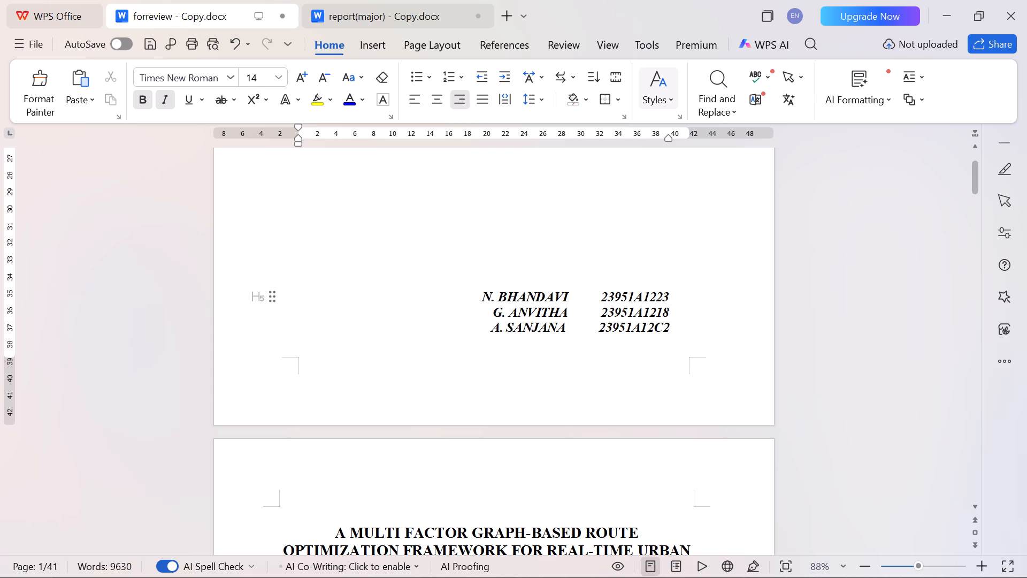
In report(major) - Copy, remove two spaces between the first student's name and roll number on the cover page.
{"action": "left_click", "coordinate": [466, 0]}
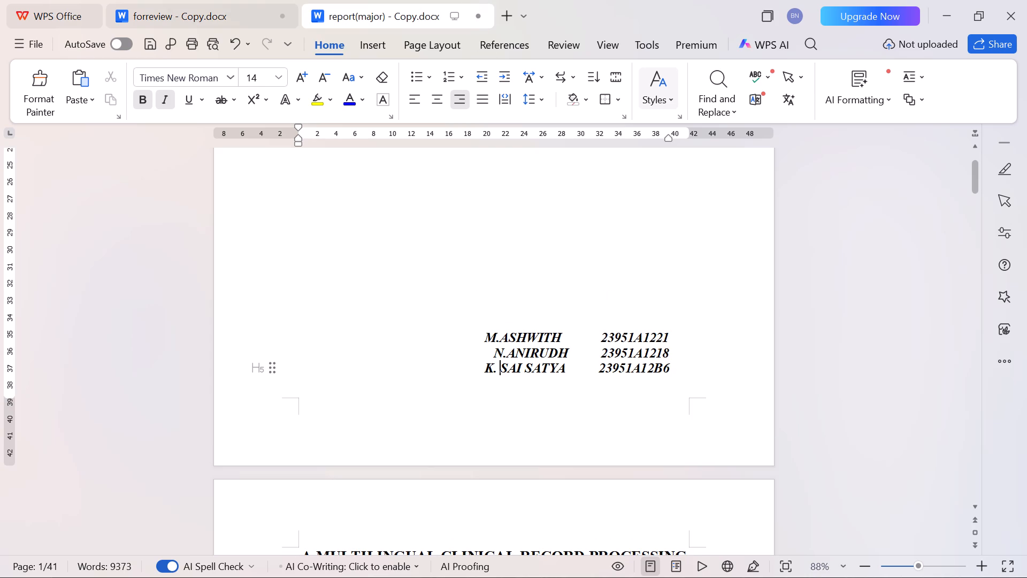
{"action": "left_click", "coordinate": [572, 337]}
{"action": "key", "text": "BackSpace"}
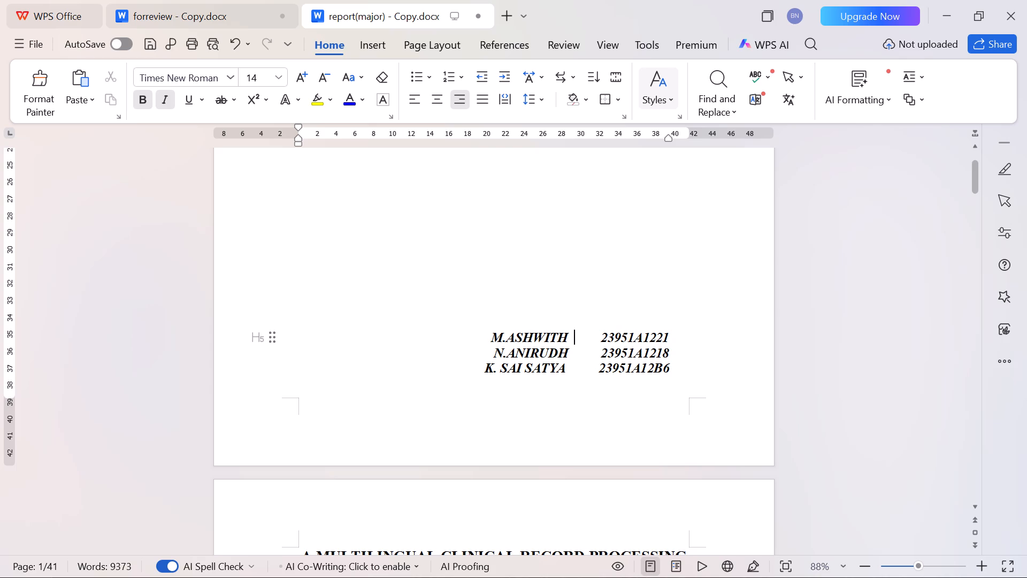
{"action": "key", "text": "BackSpace"}
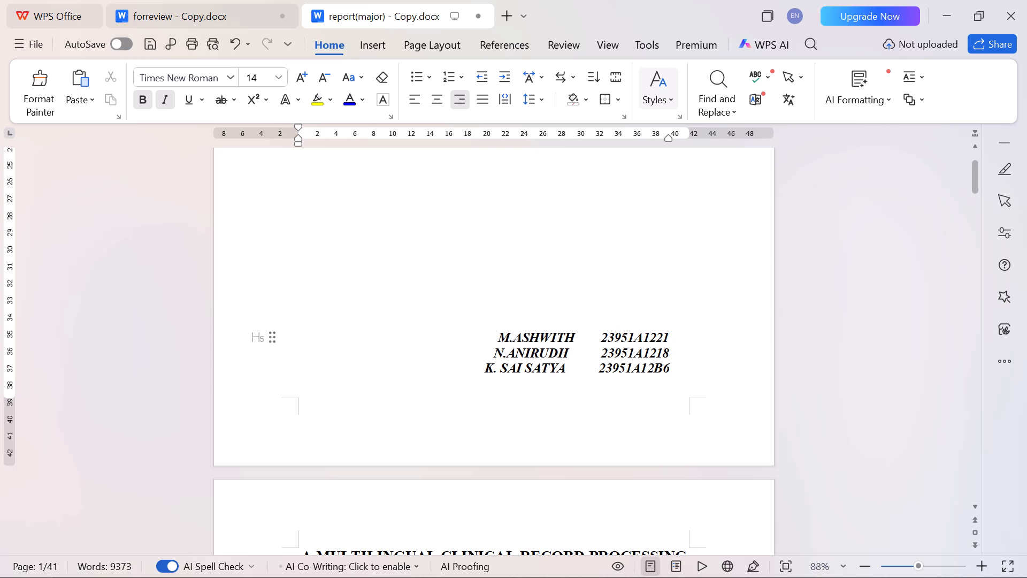
Shorten the first student's surname on the page 2 title page to the initial "M.".
{"action": "scroll", "coordinate": [588, 368], "scroll_direction": "down", "scroll_amount": 10}
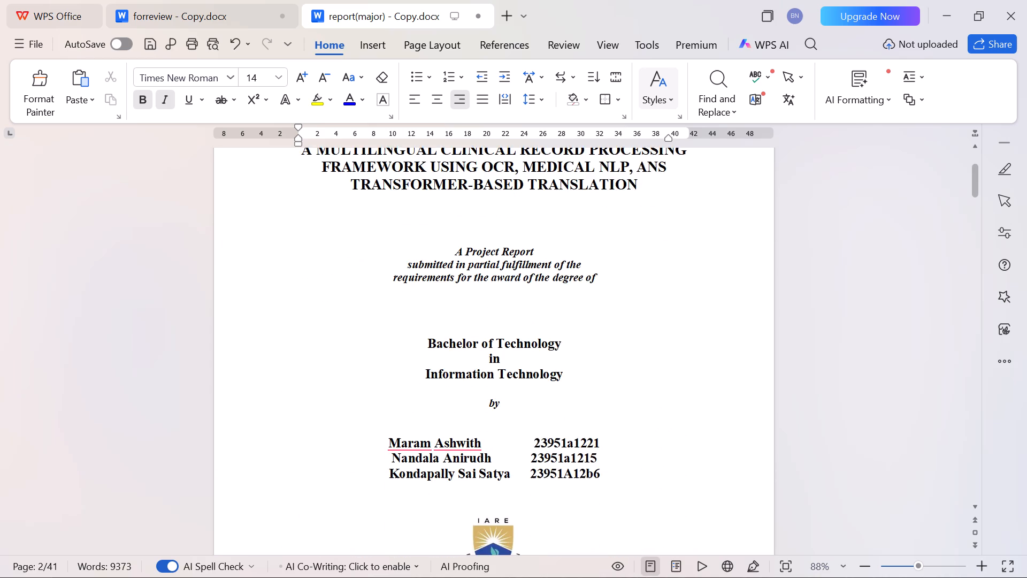
{"action": "scroll", "coordinate": [588, 376], "scroll_direction": "down", "scroll_amount": 1}
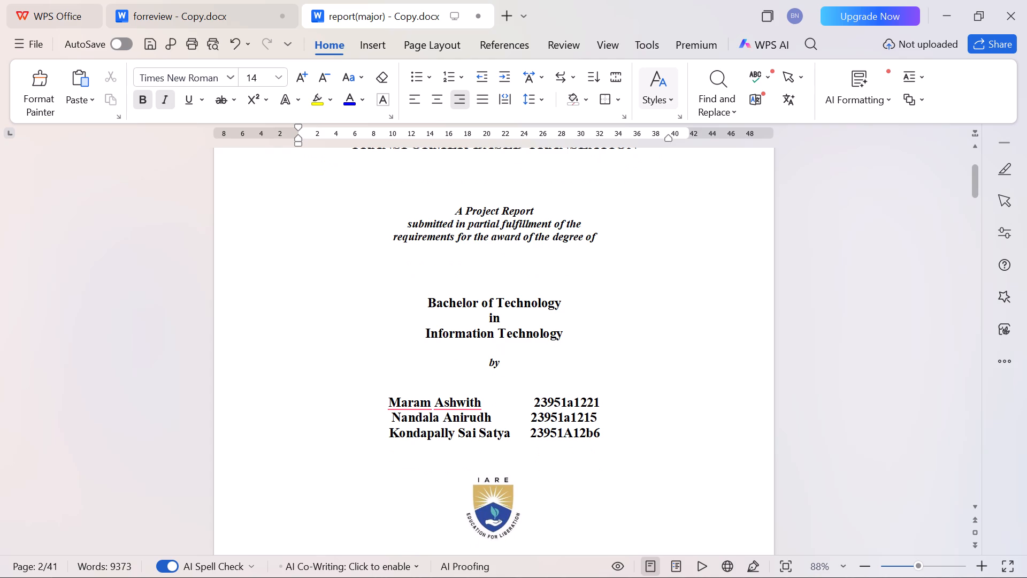
{"action": "left_click", "coordinate": [435, 405]}
{"action": "key", "text": "BackSpace"}
{"action": "key", "text": "BackSpace"}
{"action": "key", "text": "BackSpace"}
{"action": "key", "text": "BackSpace"}
{"action": "key", "text": "BackSpace"}
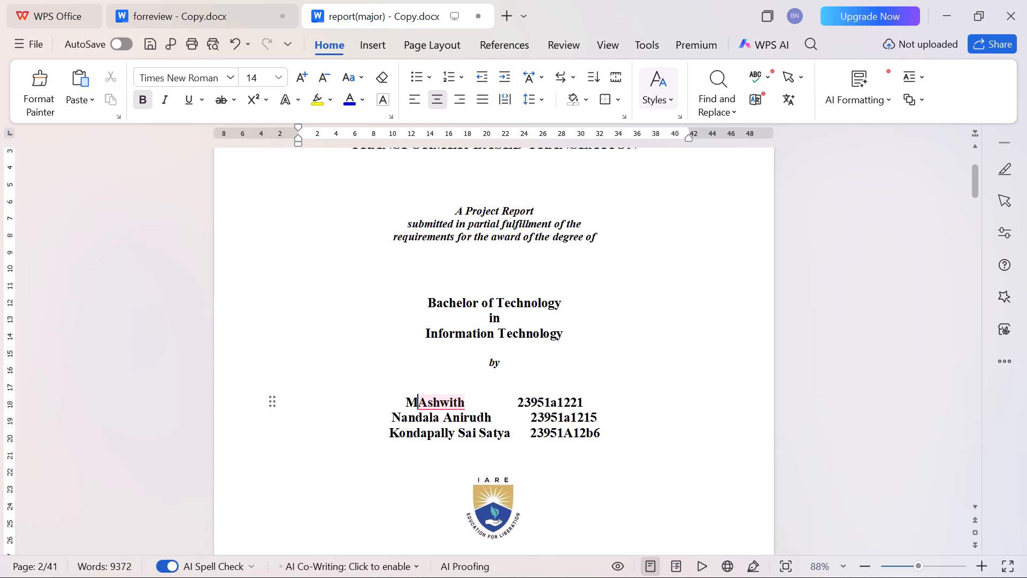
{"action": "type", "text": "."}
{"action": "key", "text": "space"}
Shorten the second student's surname on the title page to the initial "N.".
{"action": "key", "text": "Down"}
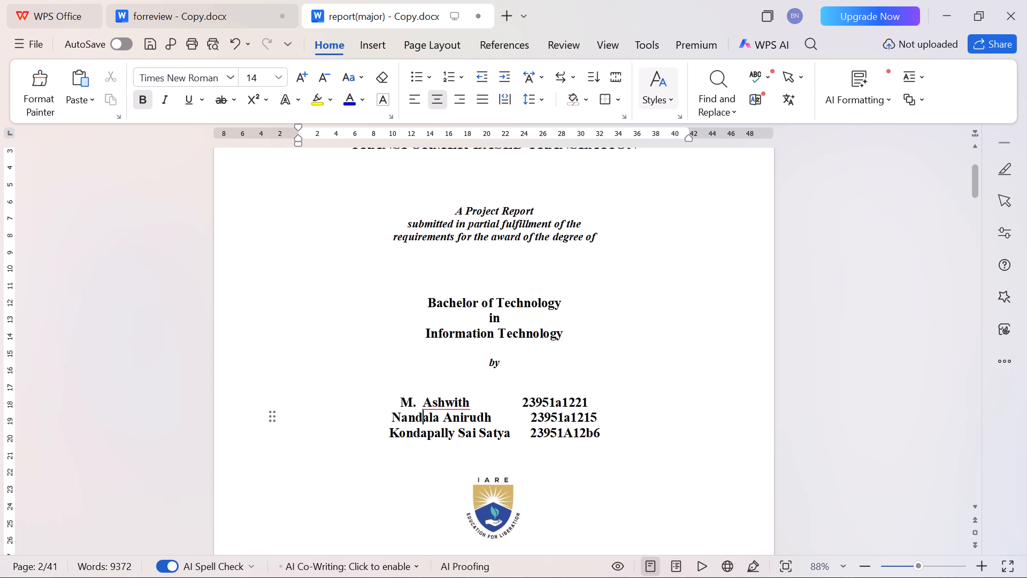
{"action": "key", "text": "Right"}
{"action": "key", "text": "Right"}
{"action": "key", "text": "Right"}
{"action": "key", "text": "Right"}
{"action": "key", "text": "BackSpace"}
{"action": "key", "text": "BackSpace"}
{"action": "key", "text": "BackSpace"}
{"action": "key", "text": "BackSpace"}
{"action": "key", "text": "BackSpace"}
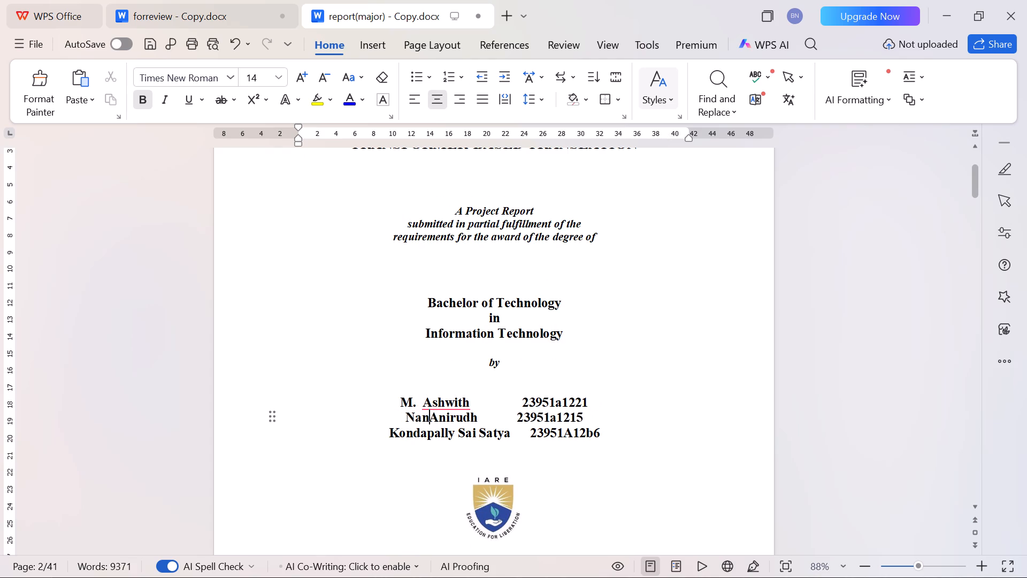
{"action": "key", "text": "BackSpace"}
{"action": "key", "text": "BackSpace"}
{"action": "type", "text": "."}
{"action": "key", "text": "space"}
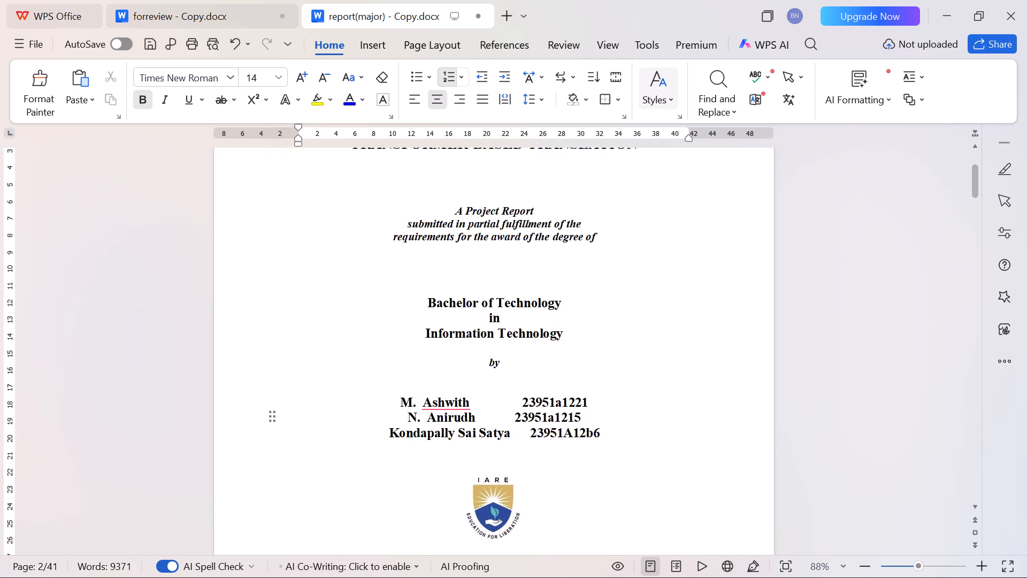
Shorten the third student's surname on the title page to the initial "K.".
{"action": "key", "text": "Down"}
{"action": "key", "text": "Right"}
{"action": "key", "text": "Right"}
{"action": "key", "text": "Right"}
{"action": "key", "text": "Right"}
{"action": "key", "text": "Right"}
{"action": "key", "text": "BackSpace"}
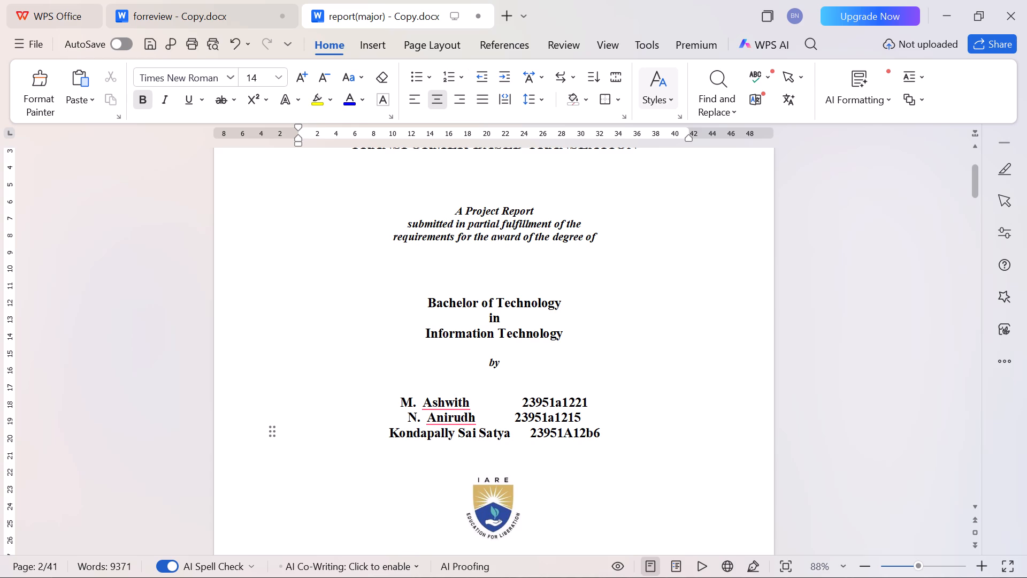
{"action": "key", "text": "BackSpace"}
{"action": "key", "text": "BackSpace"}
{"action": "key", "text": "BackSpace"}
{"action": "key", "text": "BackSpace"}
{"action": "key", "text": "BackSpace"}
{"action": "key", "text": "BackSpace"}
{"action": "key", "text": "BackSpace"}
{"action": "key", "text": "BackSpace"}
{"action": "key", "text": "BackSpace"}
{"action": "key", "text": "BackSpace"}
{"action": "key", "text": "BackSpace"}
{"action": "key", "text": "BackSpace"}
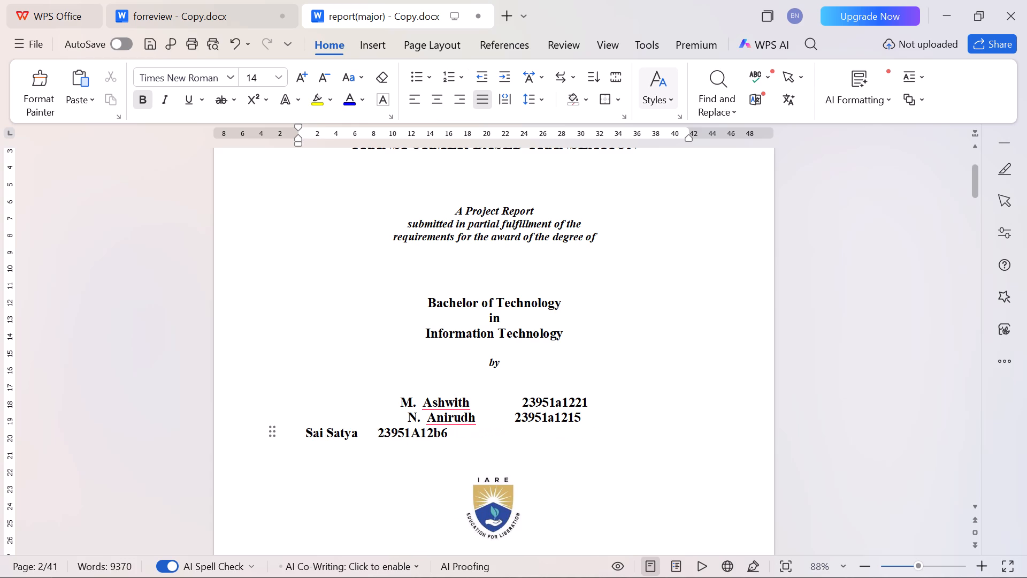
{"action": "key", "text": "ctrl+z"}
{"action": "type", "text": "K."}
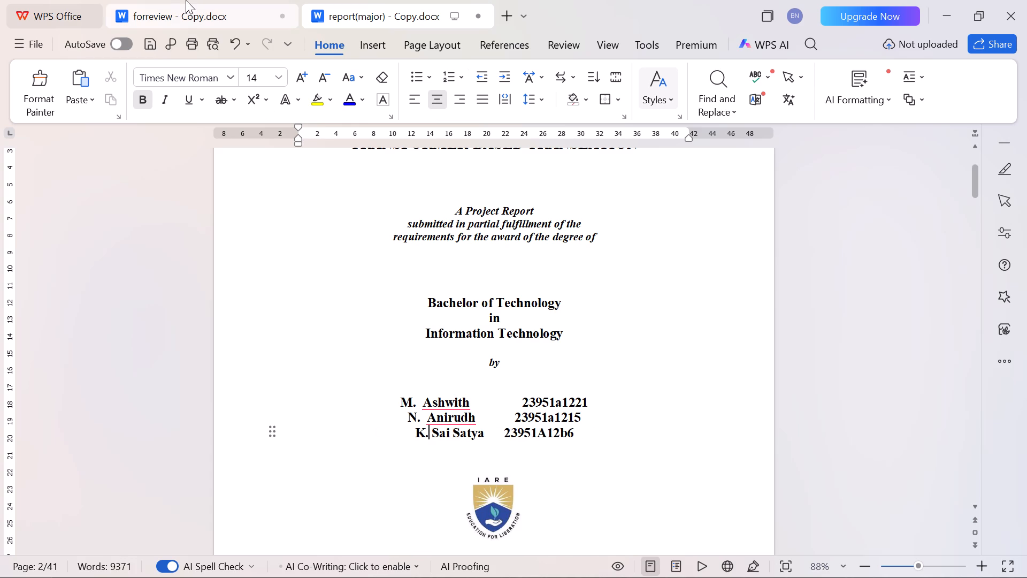
Check the title-page student list in forreview - Copy and align the second and third roll numbers in report(major) - Copy with extra spaces.
{"action": "left_click", "coordinate": [189, 0]}
{"action": "scroll", "coordinate": [428, 331], "scroll_direction": "down", "scroll_amount": 13}
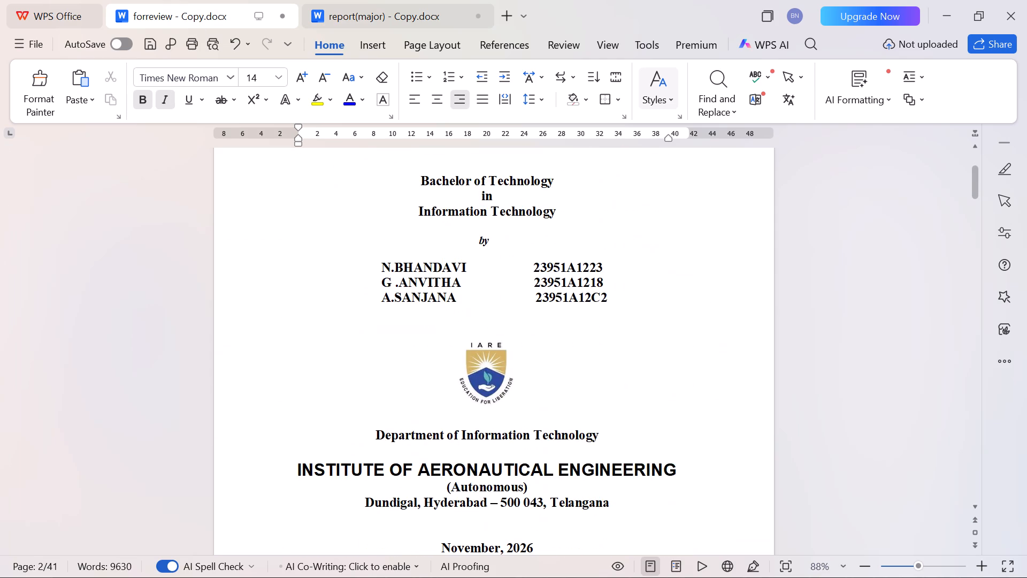
{"action": "left_click", "coordinate": [396, 0]}
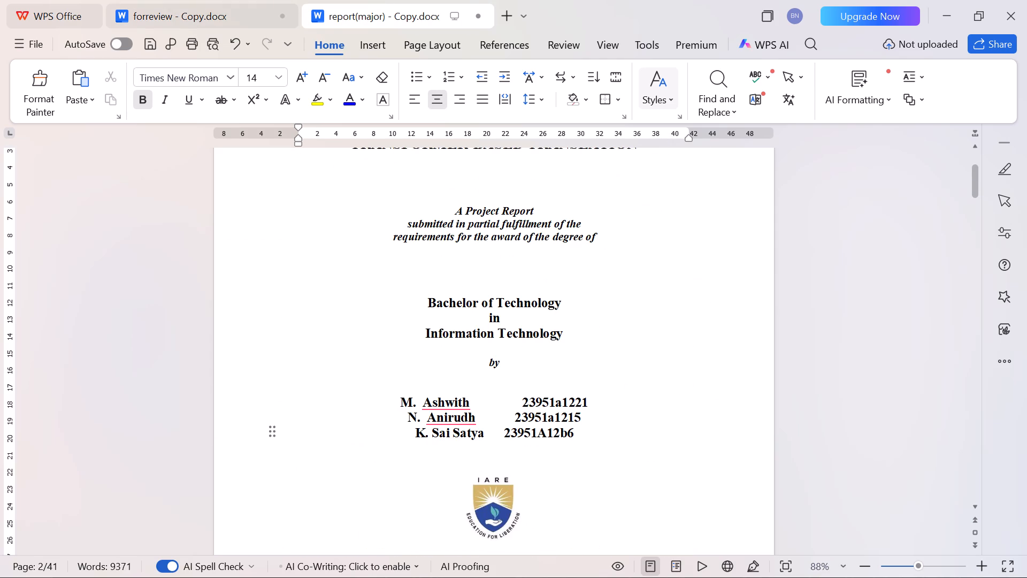
{"action": "left_click", "coordinate": [497, 431]}
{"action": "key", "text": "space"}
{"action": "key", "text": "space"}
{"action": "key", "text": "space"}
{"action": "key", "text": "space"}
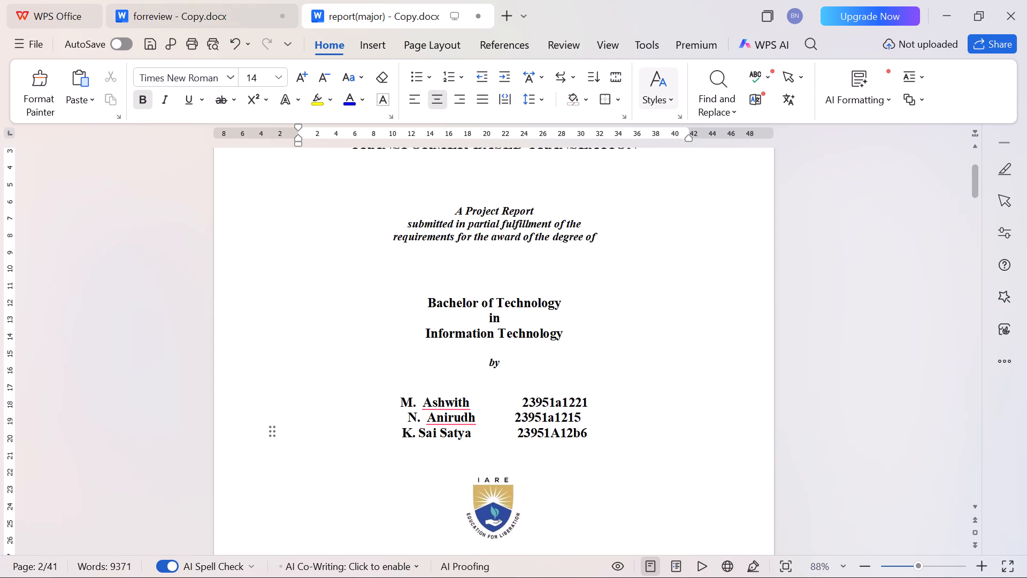
{"action": "left_click", "coordinate": [514, 419]}
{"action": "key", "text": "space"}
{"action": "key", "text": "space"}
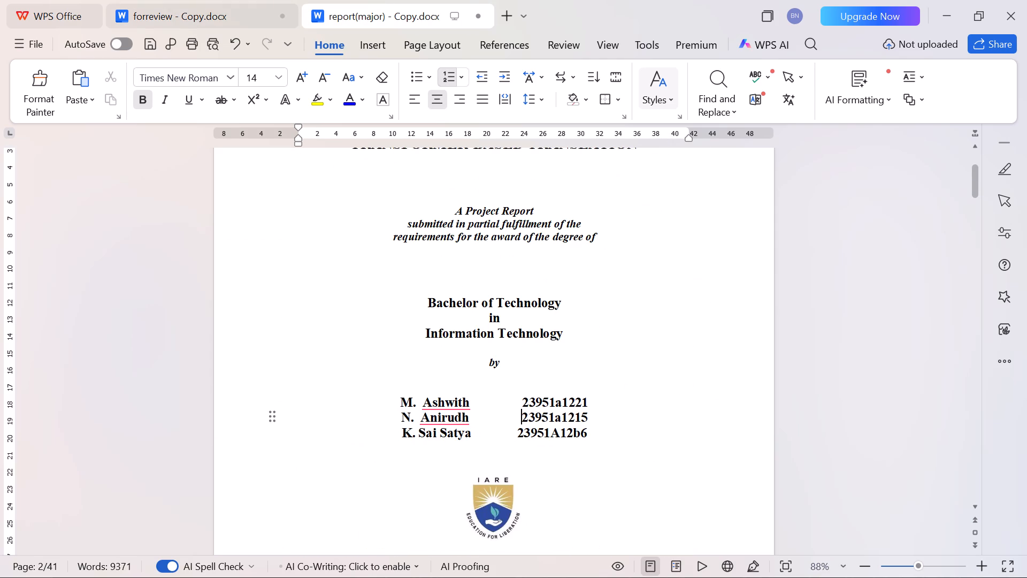
{"action": "left_click", "coordinate": [516, 431]}
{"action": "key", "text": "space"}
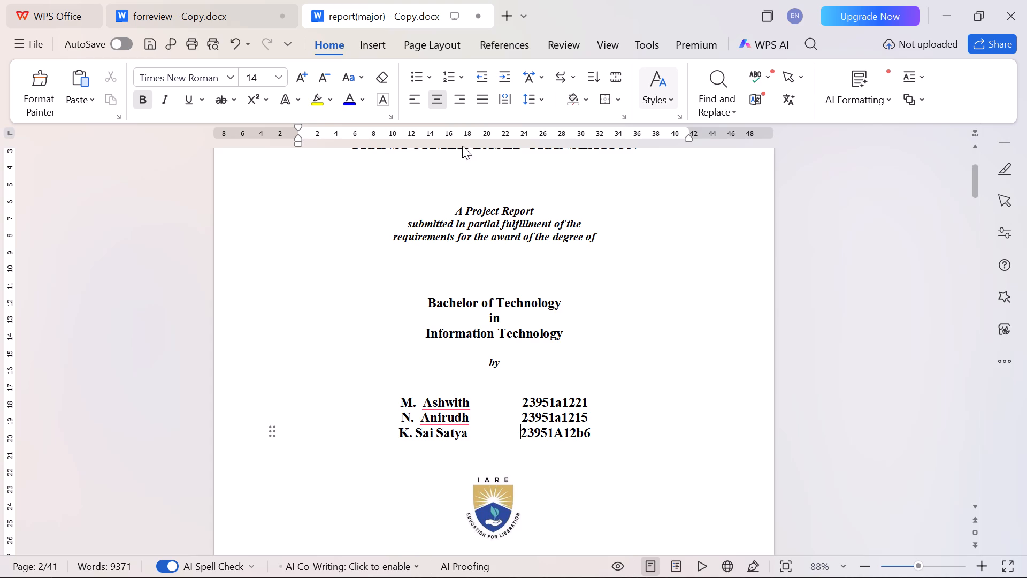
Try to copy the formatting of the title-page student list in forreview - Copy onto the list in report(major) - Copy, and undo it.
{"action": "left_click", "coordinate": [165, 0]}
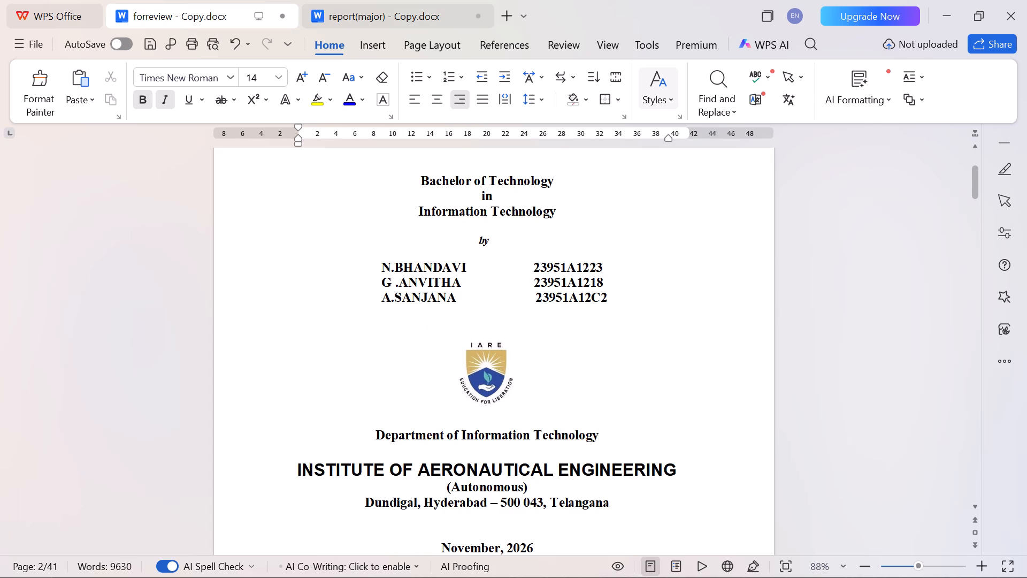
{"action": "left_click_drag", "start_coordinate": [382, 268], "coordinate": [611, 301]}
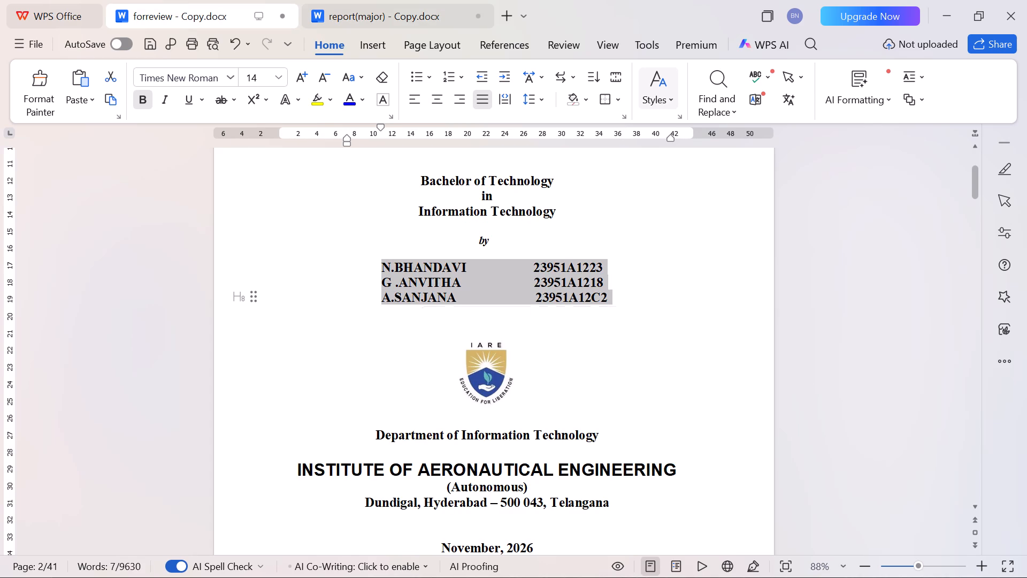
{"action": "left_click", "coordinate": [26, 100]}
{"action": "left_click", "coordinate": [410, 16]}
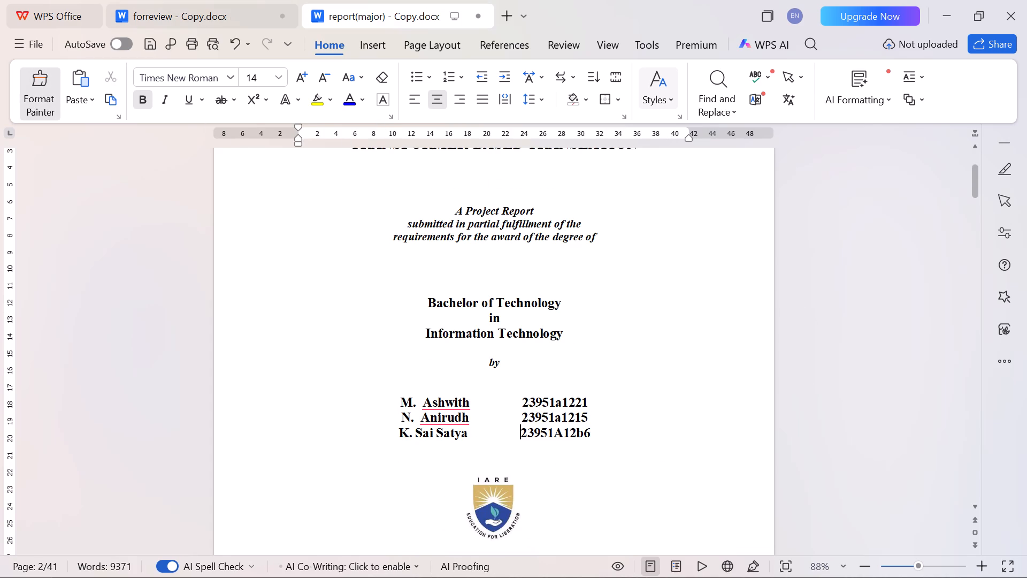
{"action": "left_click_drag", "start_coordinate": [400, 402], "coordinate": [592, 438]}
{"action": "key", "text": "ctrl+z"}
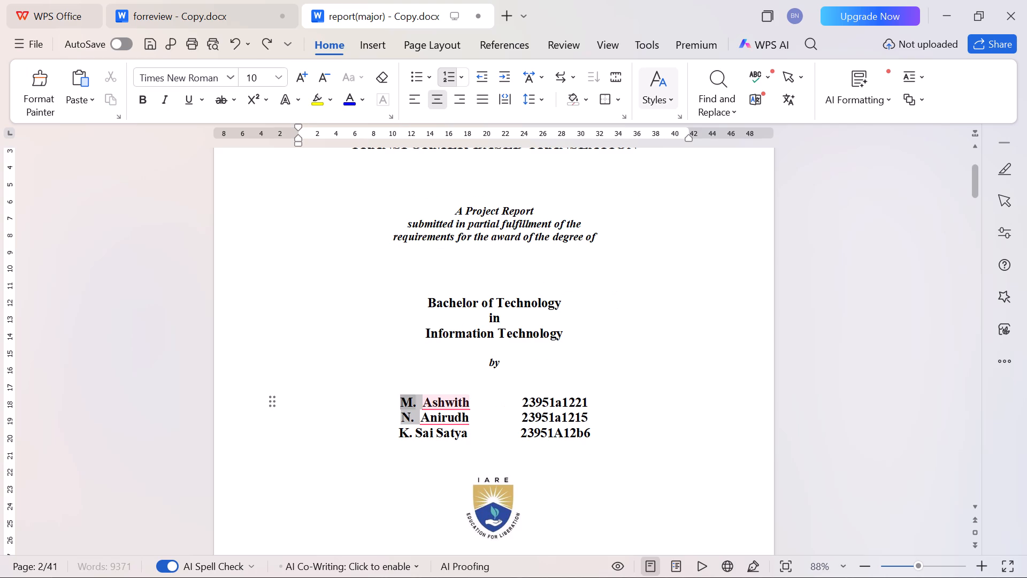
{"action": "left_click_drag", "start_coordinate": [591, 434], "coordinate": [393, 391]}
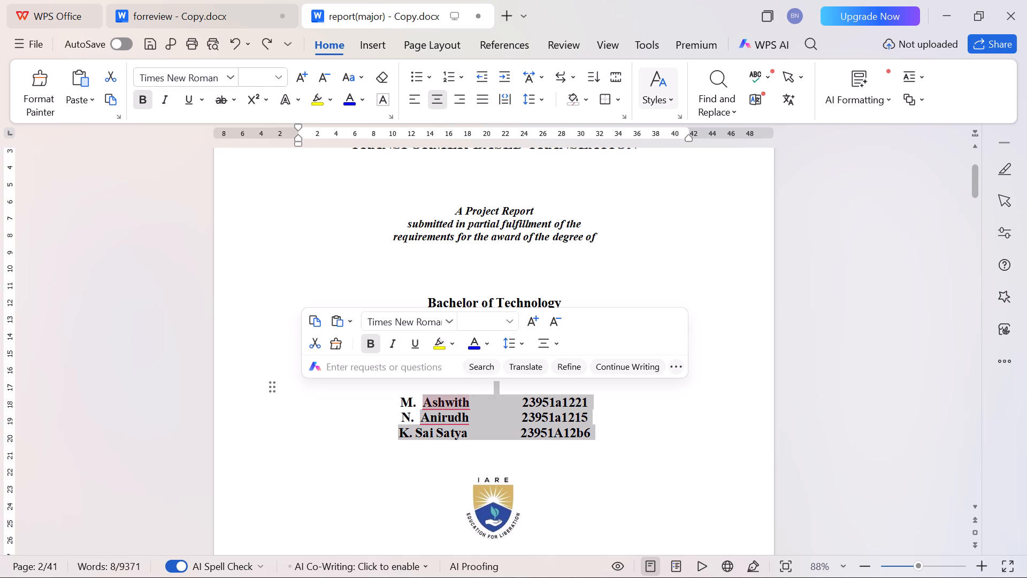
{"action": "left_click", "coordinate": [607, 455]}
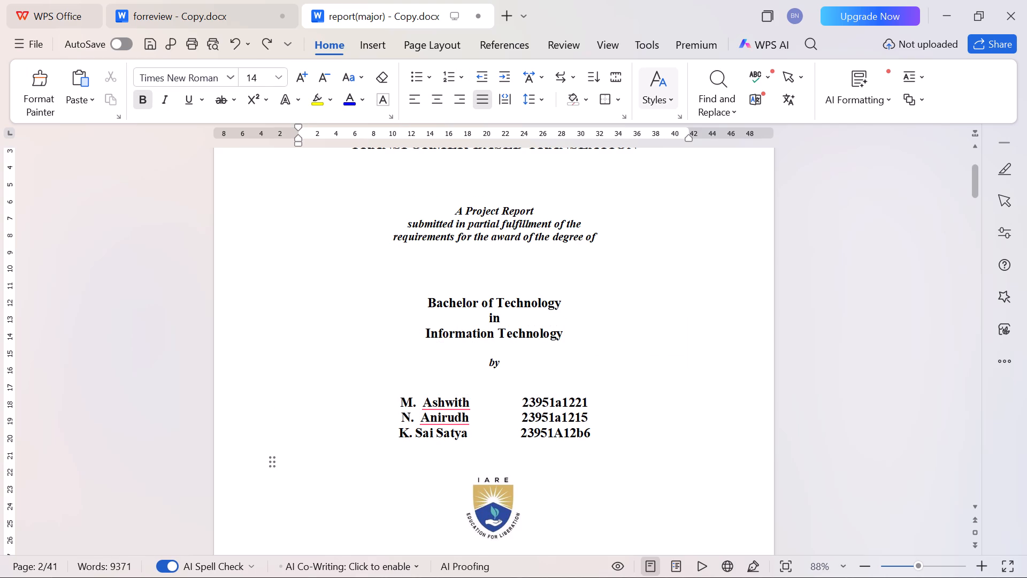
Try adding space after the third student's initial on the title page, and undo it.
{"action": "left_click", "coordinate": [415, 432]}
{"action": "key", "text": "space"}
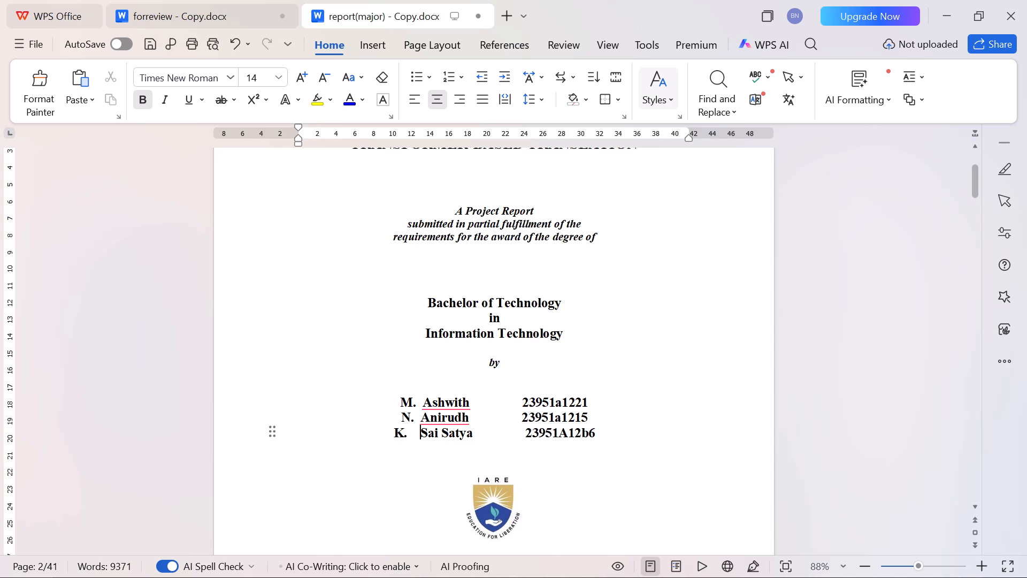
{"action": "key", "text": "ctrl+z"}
Copy the formatting of the title-page copyright line in forreview - Copy onto the copyright line in report(major) - Copy.
{"action": "scroll", "coordinate": [639, 440], "scroll_direction": "down", "scroll_amount": 6}
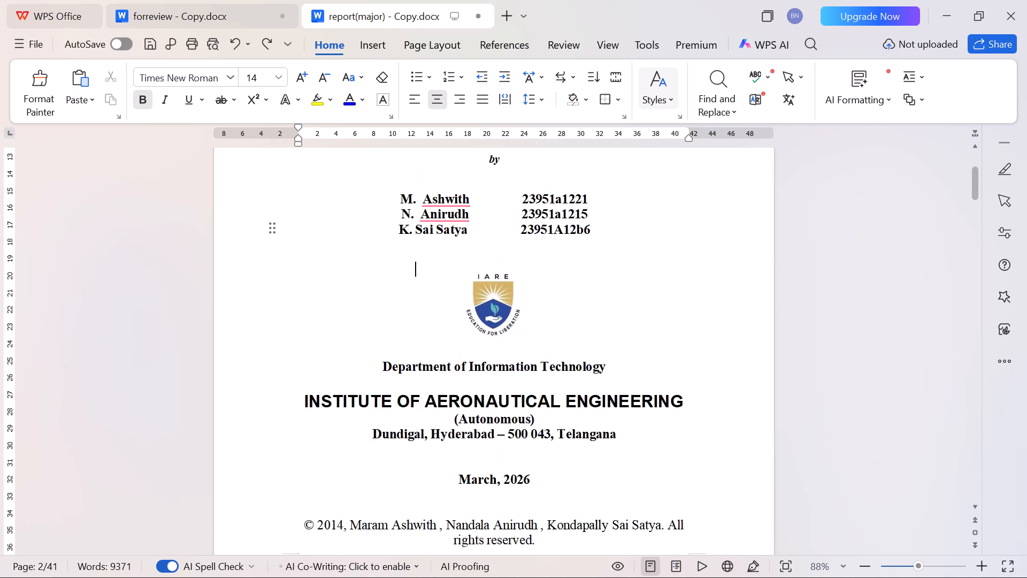
{"action": "scroll", "coordinate": [639, 440], "scroll_direction": "down", "scroll_amount": 4}
{"action": "left_click", "coordinate": [139, 0]}
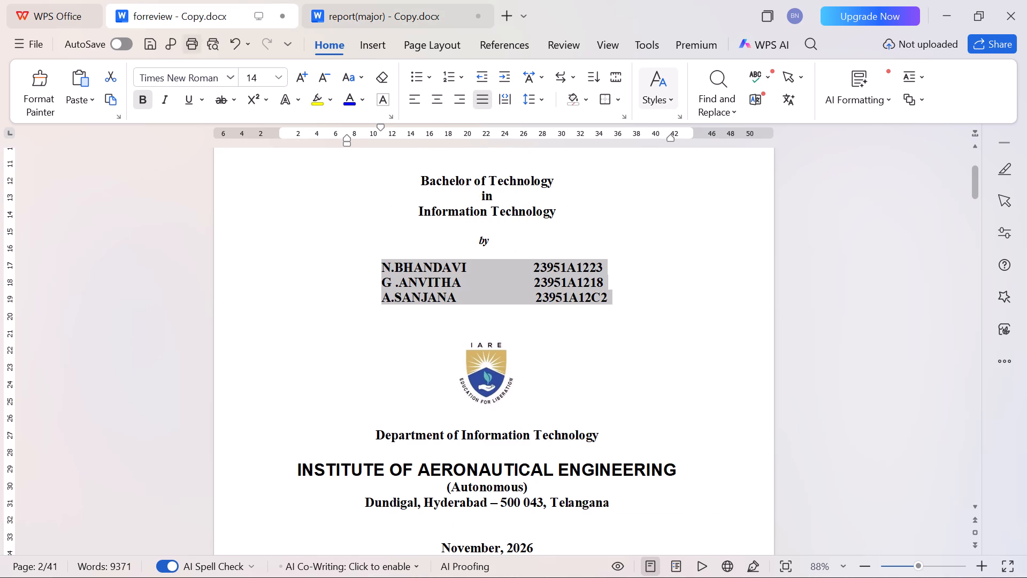
{"action": "scroll", "coordinate": [423, 488], "scroll_direction": "down", "scroll_amount": 2}
{"action": "left_click", "coordinate": [488, 422]}
{"action": "scroll", "coordinate": [486, 430], "scroll_direction": "down", "scroll_amount": 3}
{"action": "left_click_drag", "start_coordinate": [698, 394], "coordinate": [295, 390]}
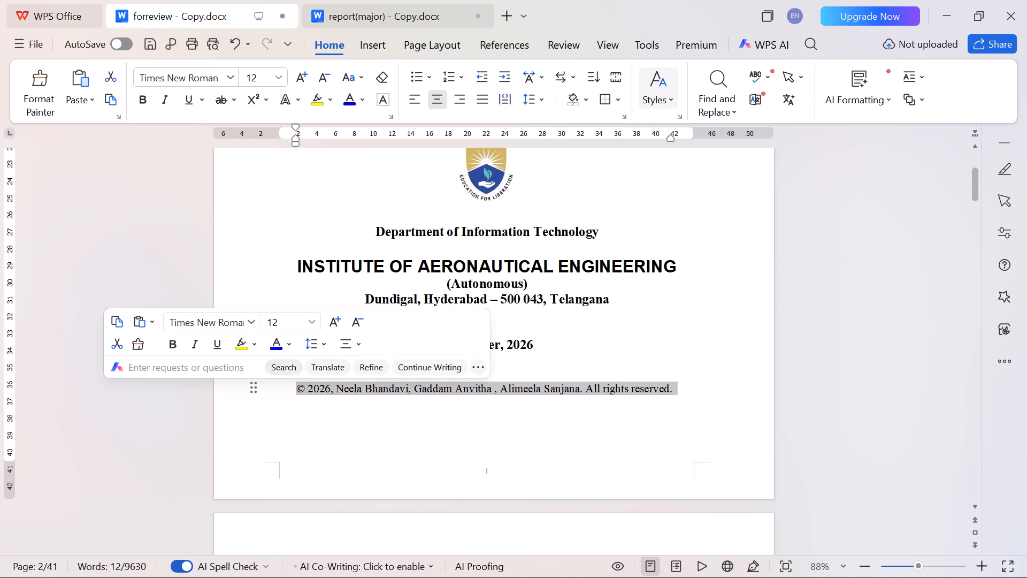
{"action": "left_click", "coordinate": [45, 98]}
{"action": "left_click", "coordinate": [319, 0]}
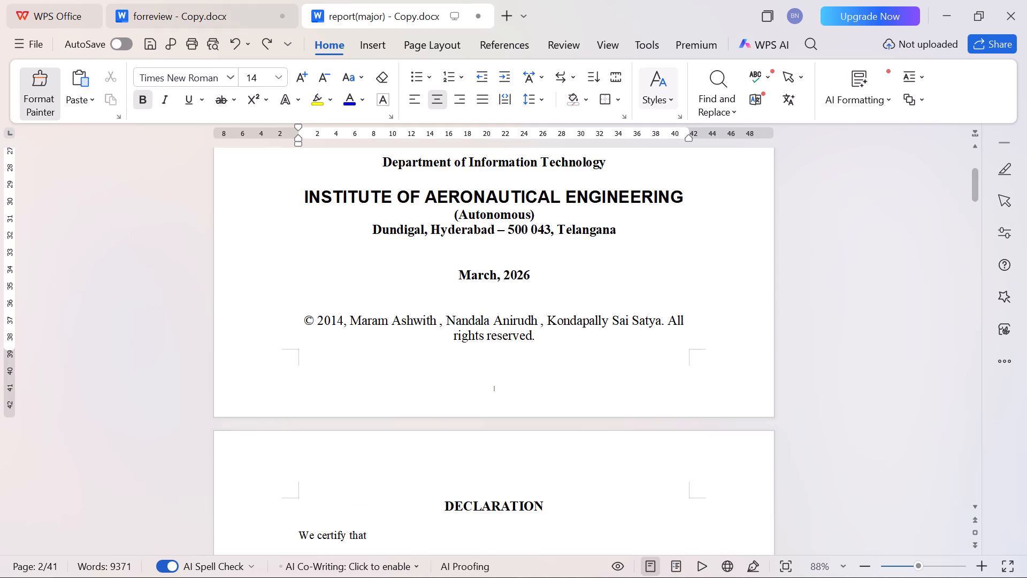
{"action": "left_click_drag", "start_coordinate": [542, 337], "coordinate": [304, 322]}
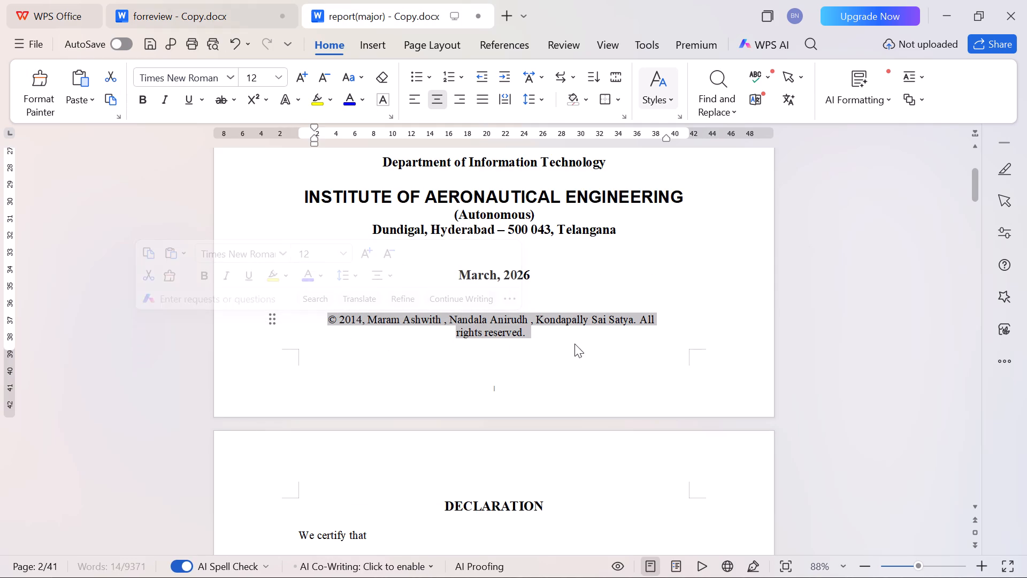
{"action": "left_click", "coordinate": [669, 322]}
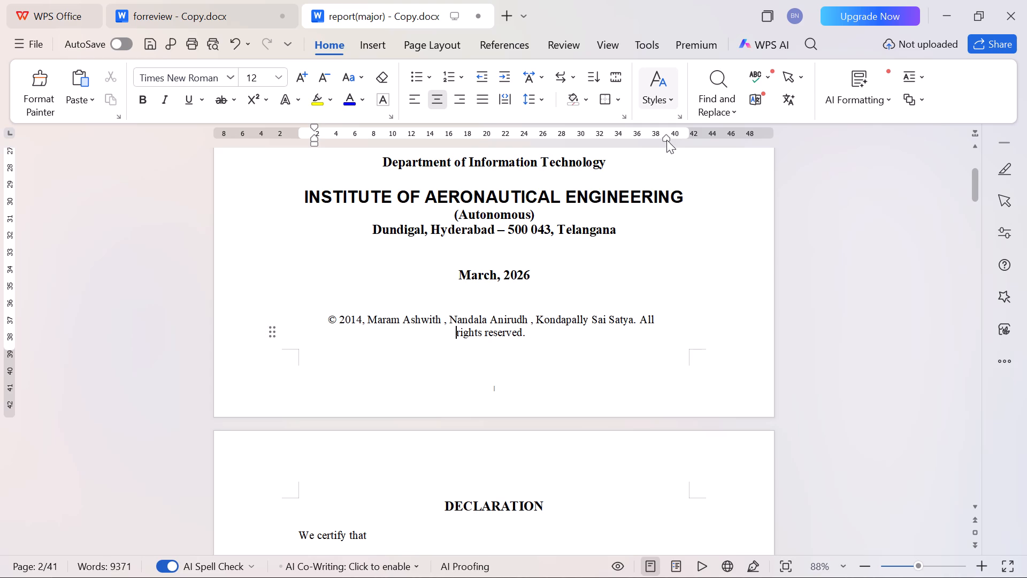
Widen the title page's text area in report(major) - Copy by moving the right and left page margins outward.
{"action": "left_click_drag", "start_coordinate": [666, 139], "coordinate": [690, 139]}
{"action": "left_click", "coordinate": [213, 12]}
{"action": "left_click", "coordinate": [360, 0]}
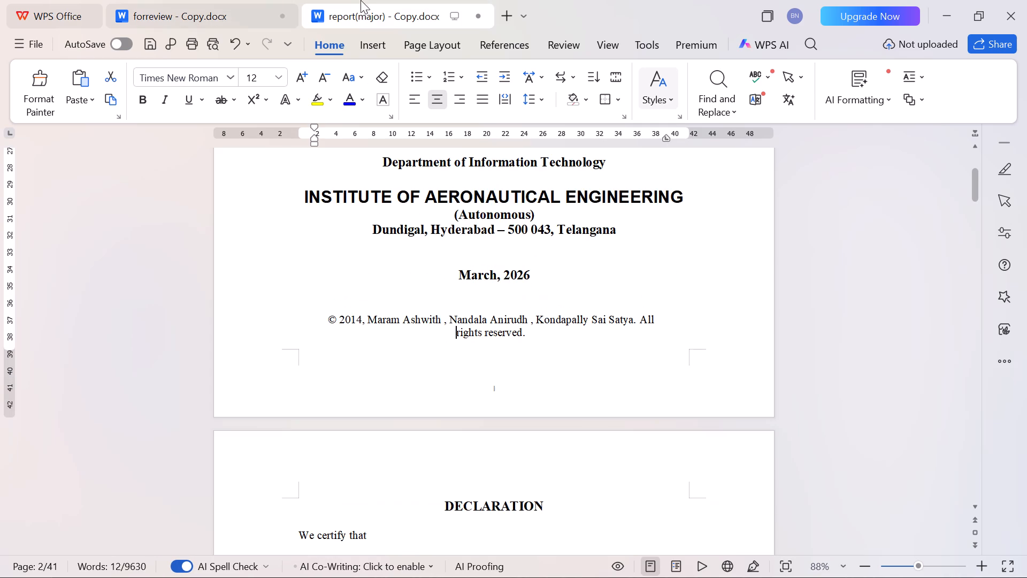
{"action": "left_click_drag", "start_coordinate": [688, 134], "coordinate": [705, 133]}
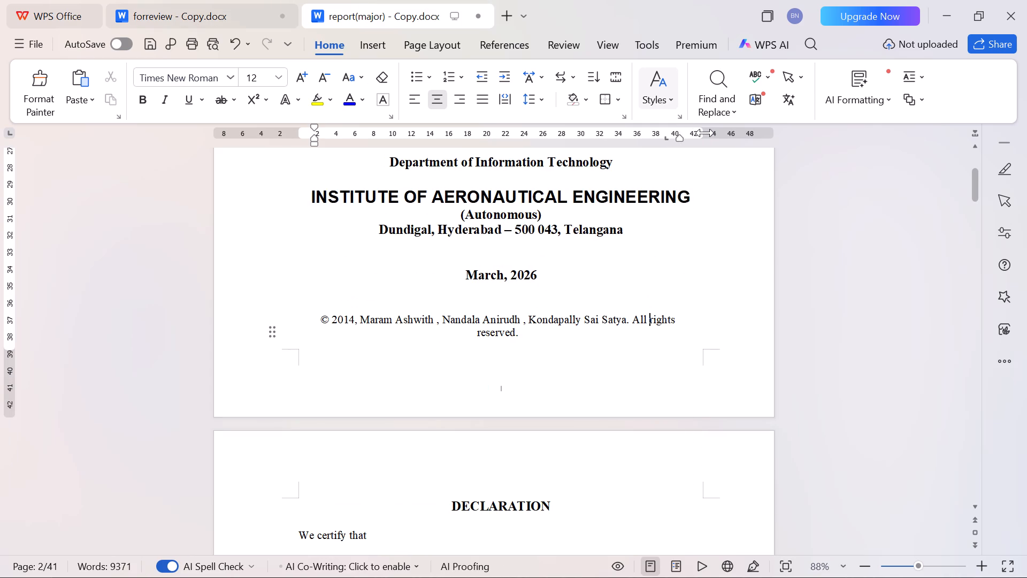
{"action": "scroll", "coordinate": [672, 326], "scroll_direction": "up", "scroll_amount": 14}
{"action": "scroll", "coordinate": [672, 327], "scroll_direction": "down", "scroll_amount": 2}
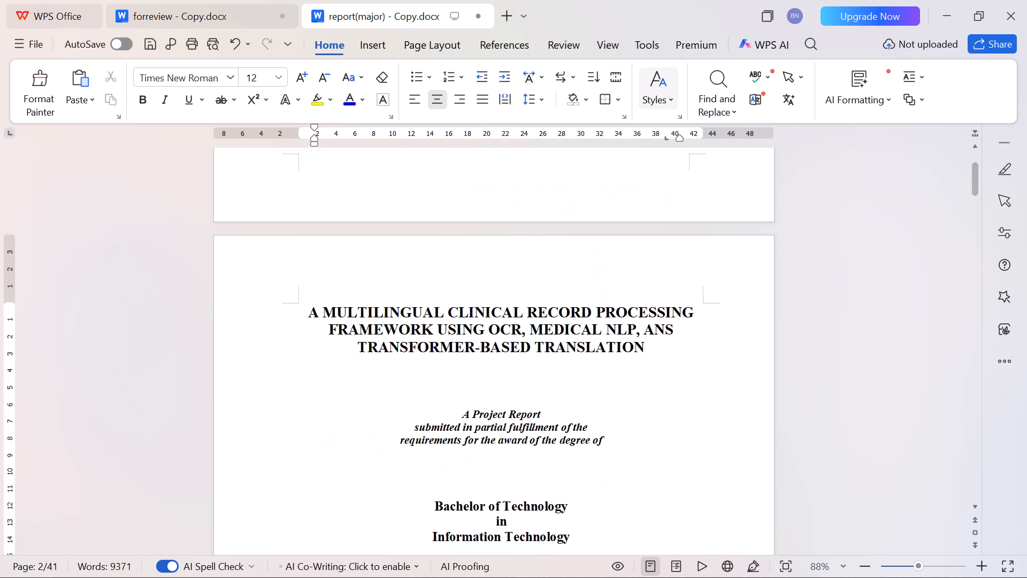
{"action": "scroll", "coordinate": [672, 327], "scroll_direction": "down", "scroll_amount": 7}
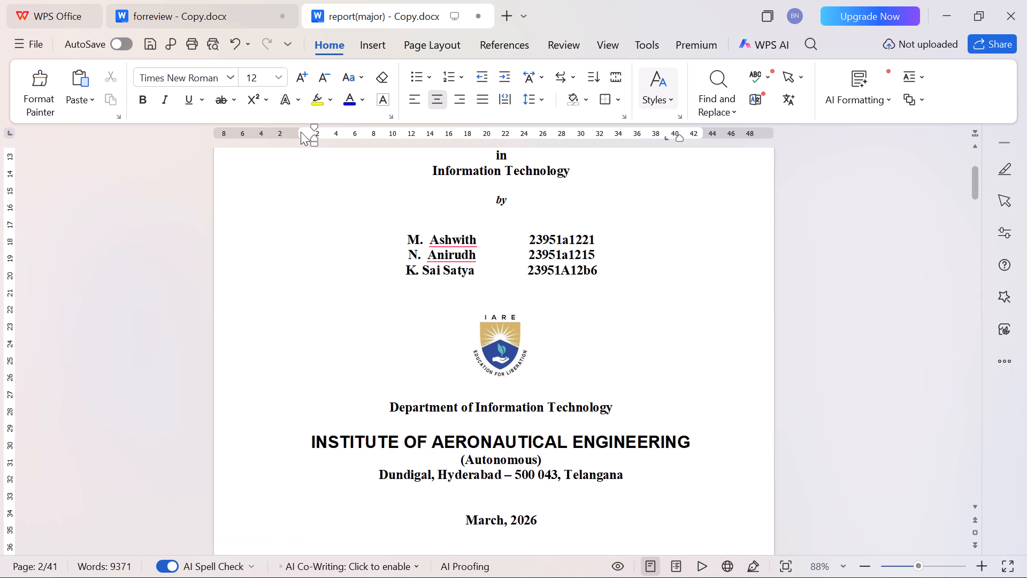
{"action": "left_click_drag", "start_coordinate": [297, 134], "coordinate": [280, 135]}
{"action": "left_click_drag", "start_coordinate": [280, 135], "coordinate": [270, 136]}
{"action": "scroll", "coordinate": [444, 357], "scroll_direction": "up", "scroll_amount": 2}
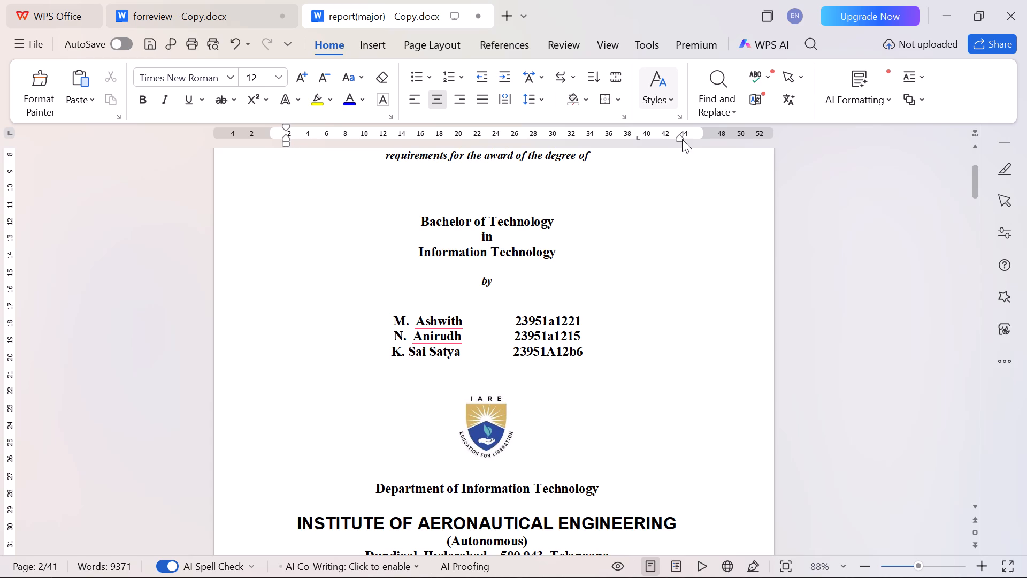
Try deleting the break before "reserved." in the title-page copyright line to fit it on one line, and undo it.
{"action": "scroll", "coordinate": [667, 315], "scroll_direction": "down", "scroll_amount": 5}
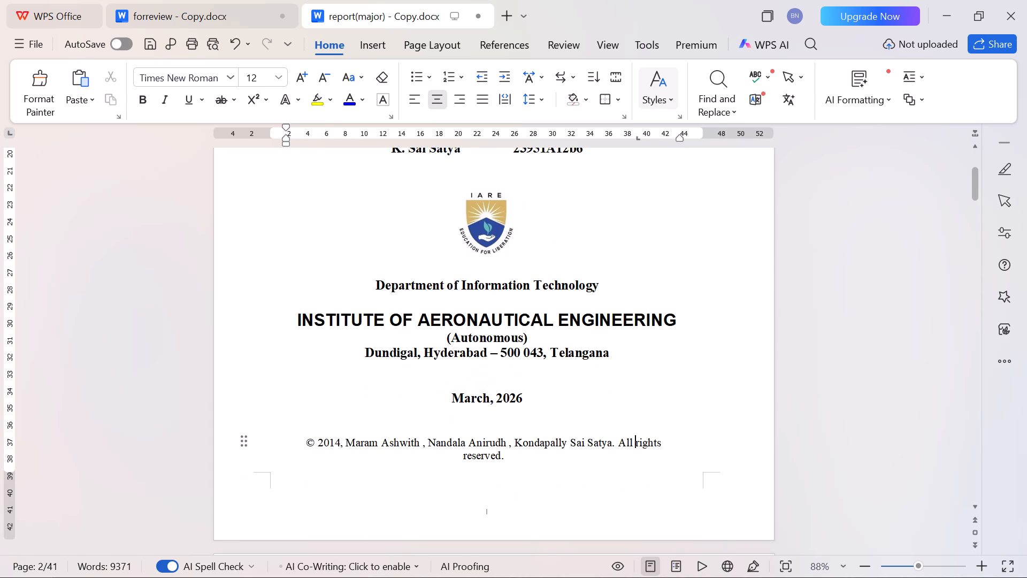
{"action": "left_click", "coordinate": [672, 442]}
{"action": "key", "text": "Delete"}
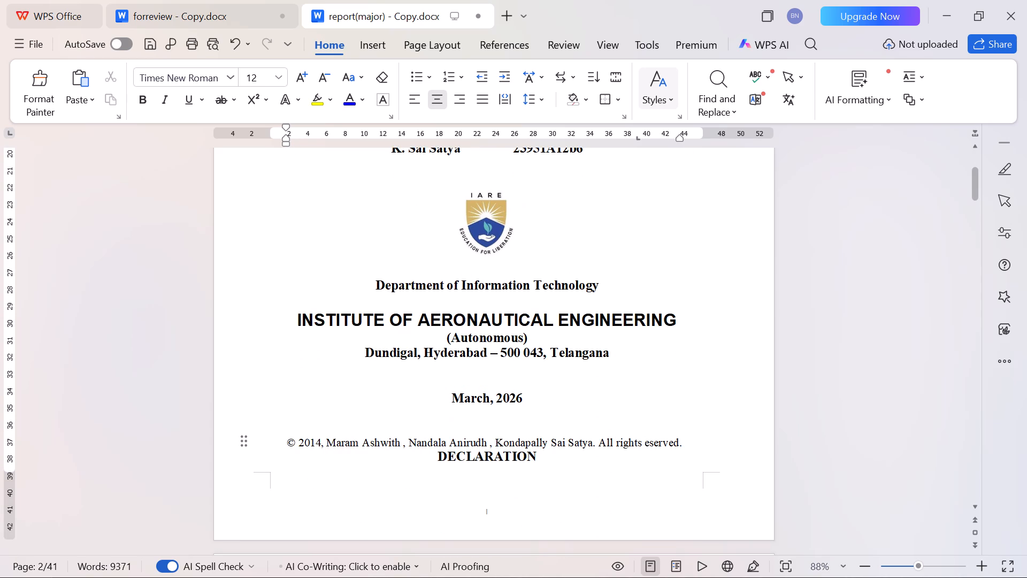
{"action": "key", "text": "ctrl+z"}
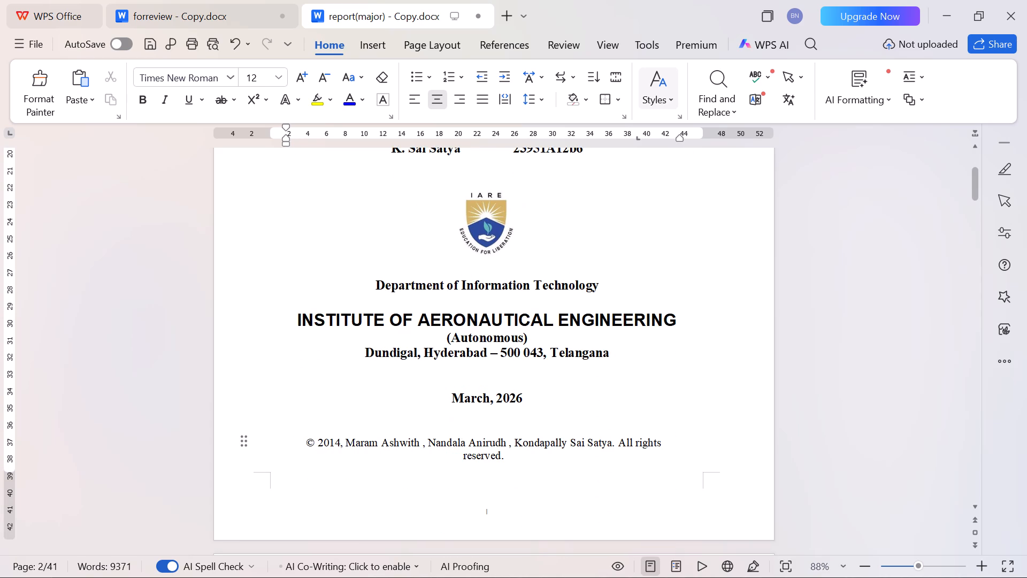
Change the month in the title-page date to November.
{"action": "double_click", "coordinate": [462, 399]}
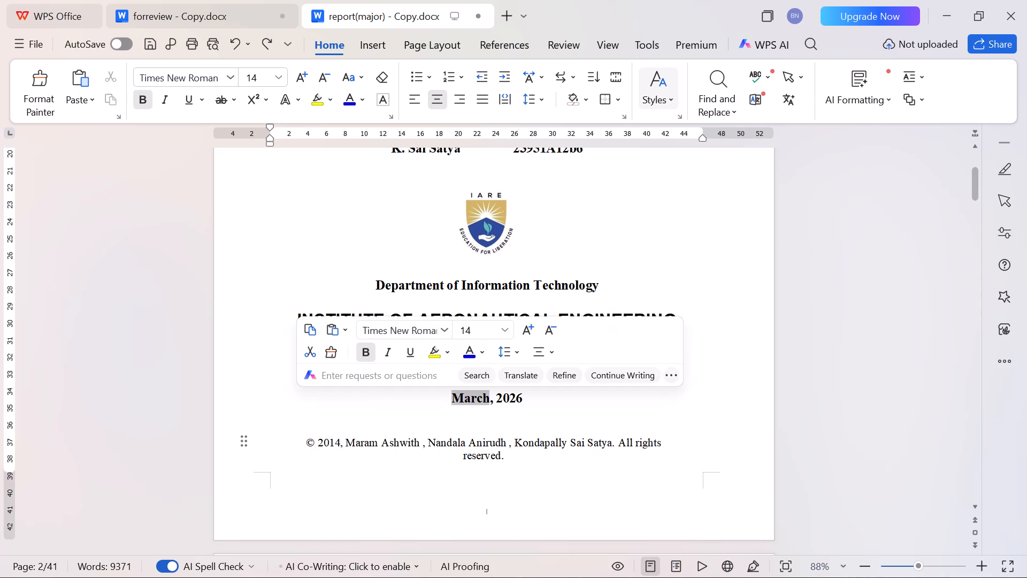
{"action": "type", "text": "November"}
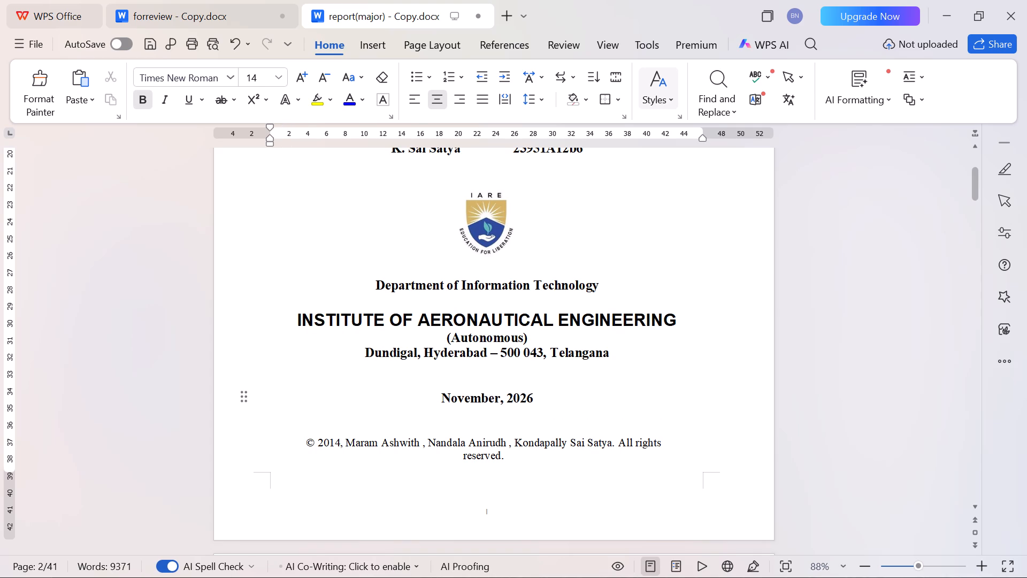
Switch to forreview - Copy and save the document.
{"action": "scroll", "coordinate": [508, 388], "scroll_direction": "up", "scroll_amount": 9}
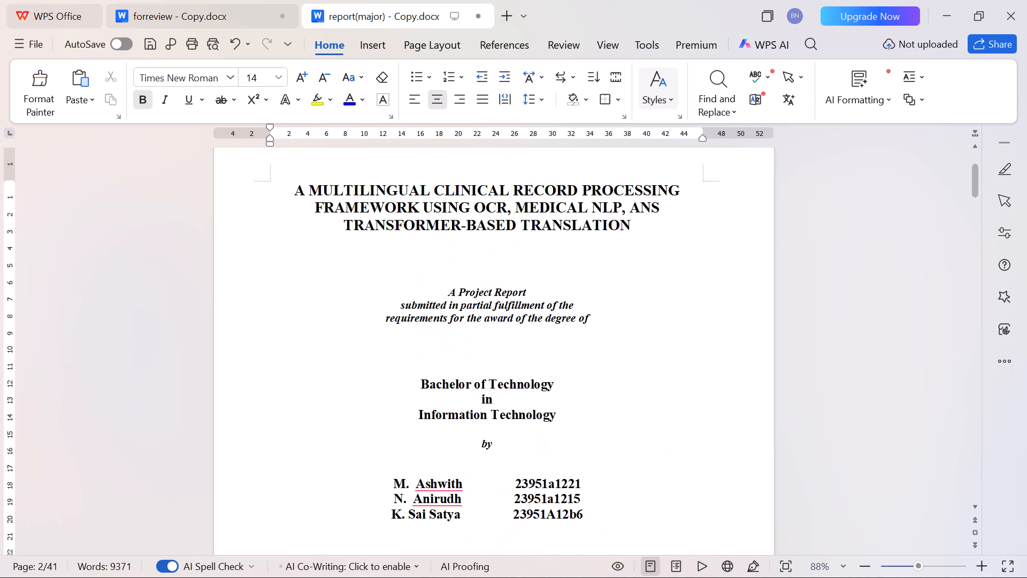
{"action": "scroll", "coordinate": [508, 387], "scroll_direction": "down", "scroll_amount": 17}
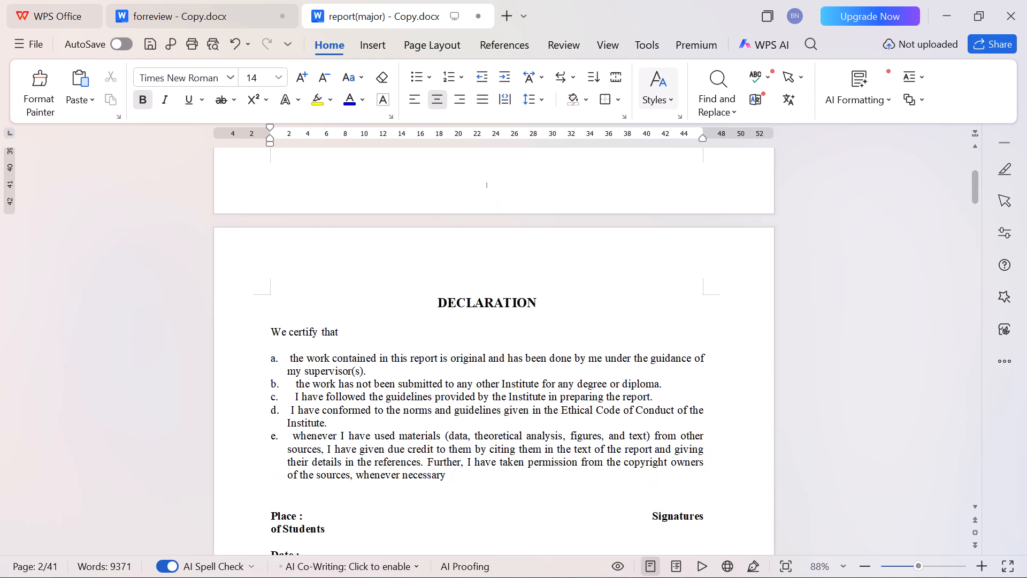
{"action": "left_click", "coordinate": [244, 0]}
{"action": "left_click", "coordinate": [605, 359]}
{"action": "key", "text": "ctrl+s"}
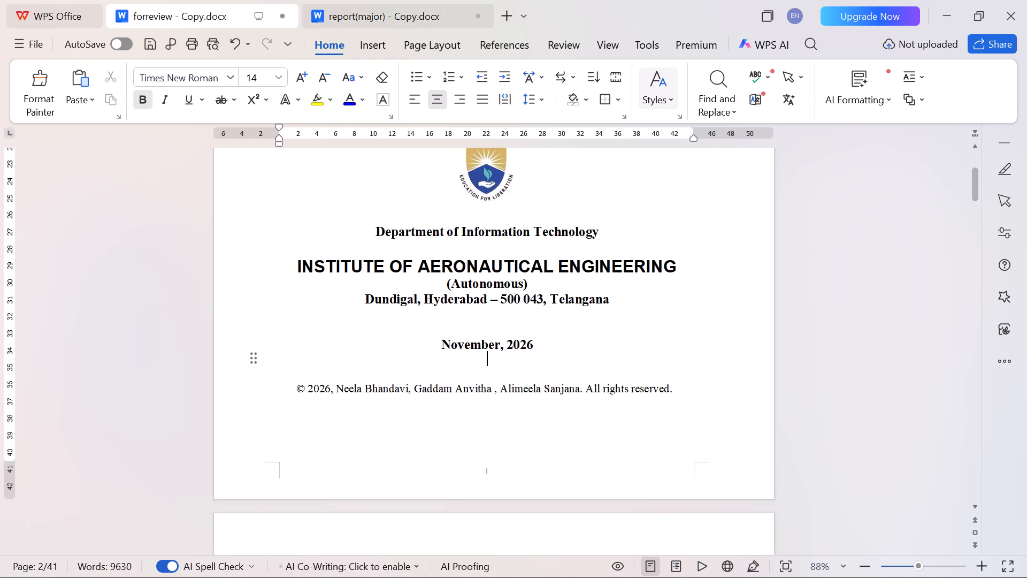
Replace the declaration text in report(major) - Copy, from "We certify that" through item e, with the version copied from forreview - Copy.
{"action": "scroll", "coordinate": [604, 359], "scroll_direction": "down", "scroll_amount": 7}
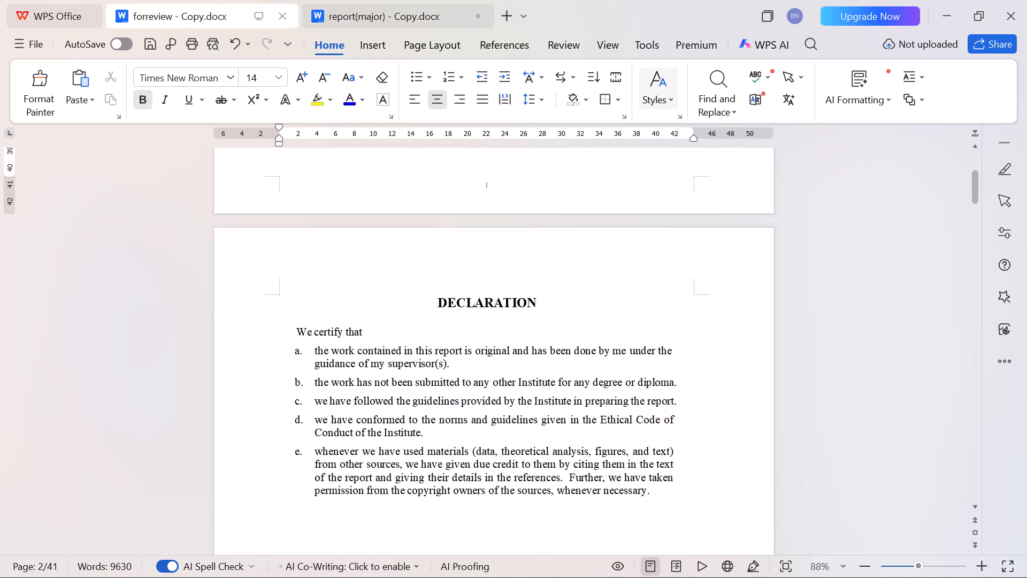
{"action": "left_click_drag", "start_coordinate": [294, 332], "coordinate": [654, 496]}
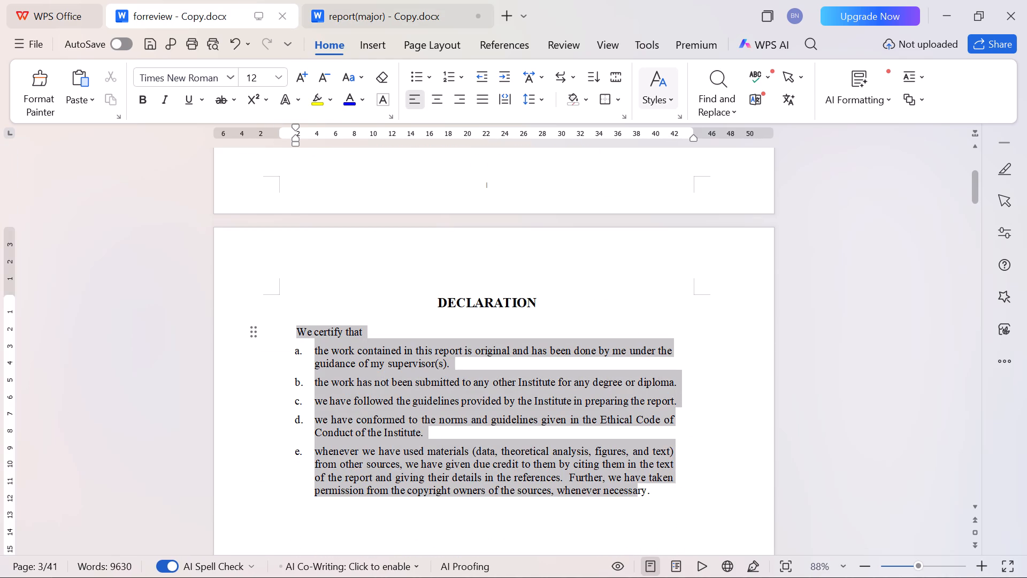
{"action": "left_click_drag", "start_coordinate": [654, 496], "coordinate": [652, 417]}
{"action": "scroll", "coordinate": [655, 498], "scroll_direction": "down", "scroll_amount": 2}
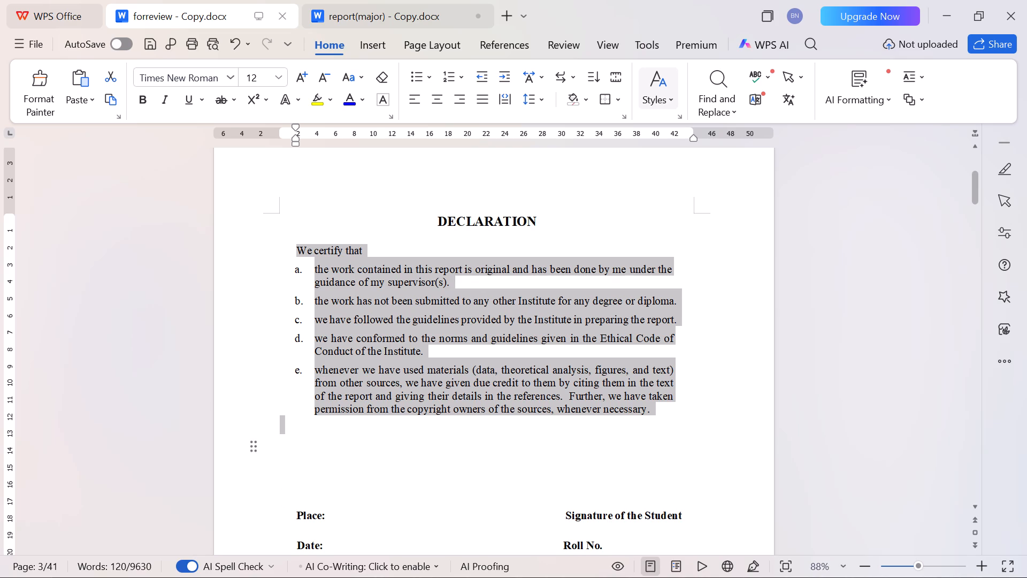
{"action": "left_click_drag", "start_coordinate": [652, 417], "coordinate": [650, 410]}
{"action": "key", "text": "ctrl+c"}
{"action": "left_click", "coordinate": [446, 0]}
{"action": "scroll", "coordinate": [453, 347], "scroll_direction": "down", "scroll_amount": 2}
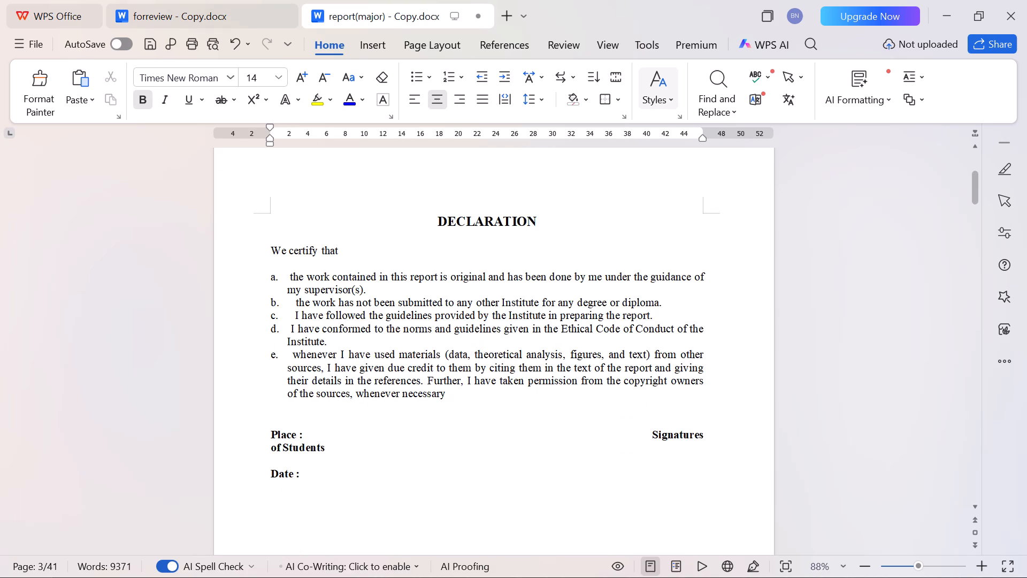
{"action": "left_click_drag", "start_coordinate": [269, 245], "coordinate": [446, 397]}
{"action": "key", "text": "ctrl+v"}
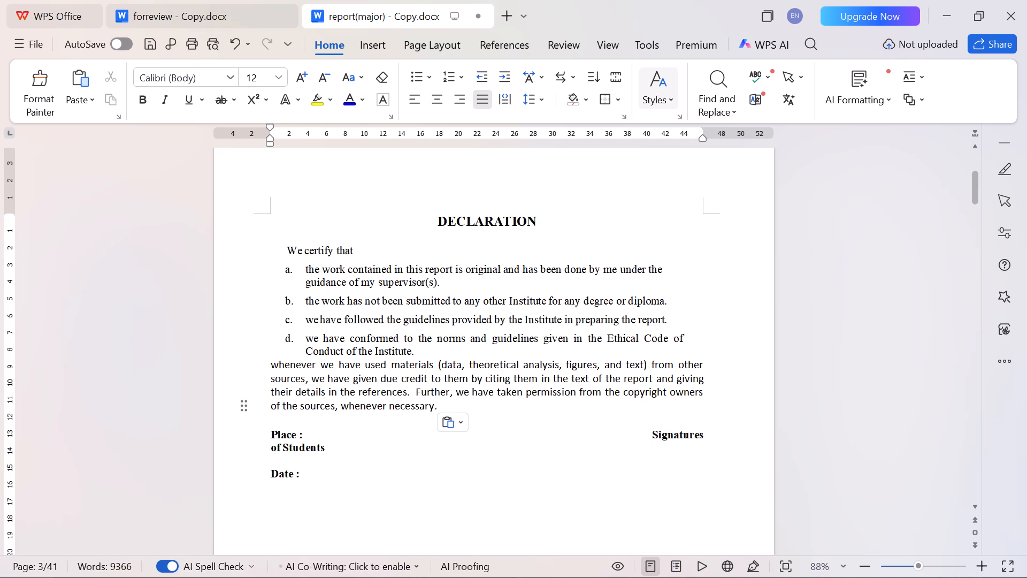
Replace the unnumbered last paragraph of the pasted declaration with a list item e, using the item e text from forreview - Copy.
{"action": "left_click_drag", "start_coordinate": [270, 367], "coordinate": [441, 410]}
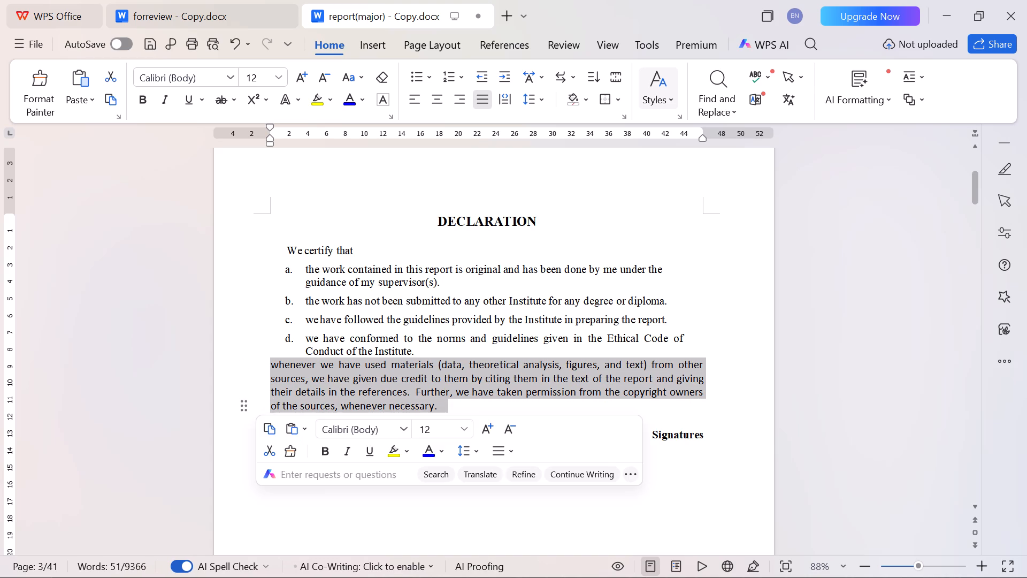
{"action": "key", "text": "BackSpace"}
{"action": "left_click", "coordinate": [439, 355]}
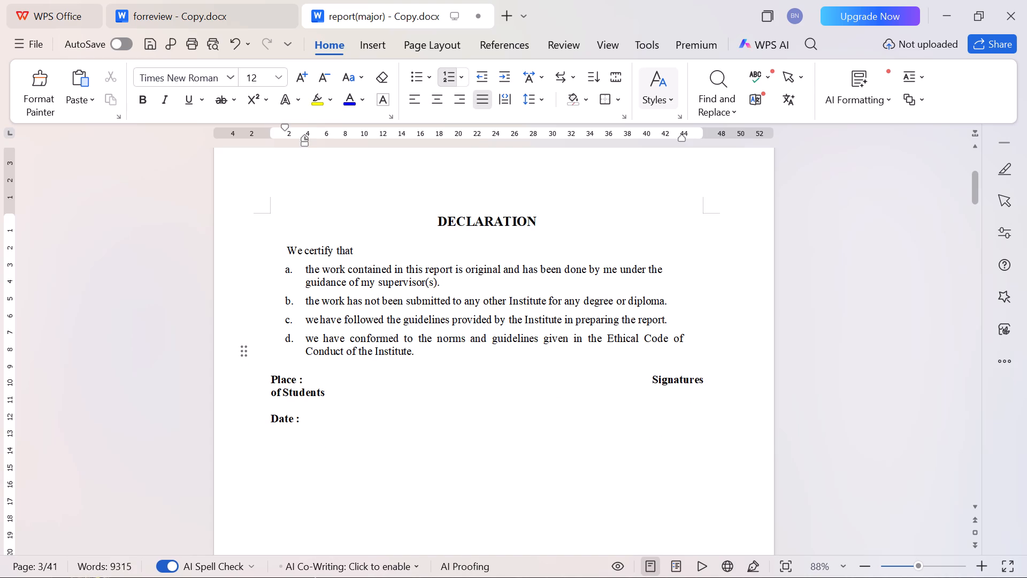
{"action": "key", "text": "Return"}
{"action": "left_click", "coordinate": [215, 0]}
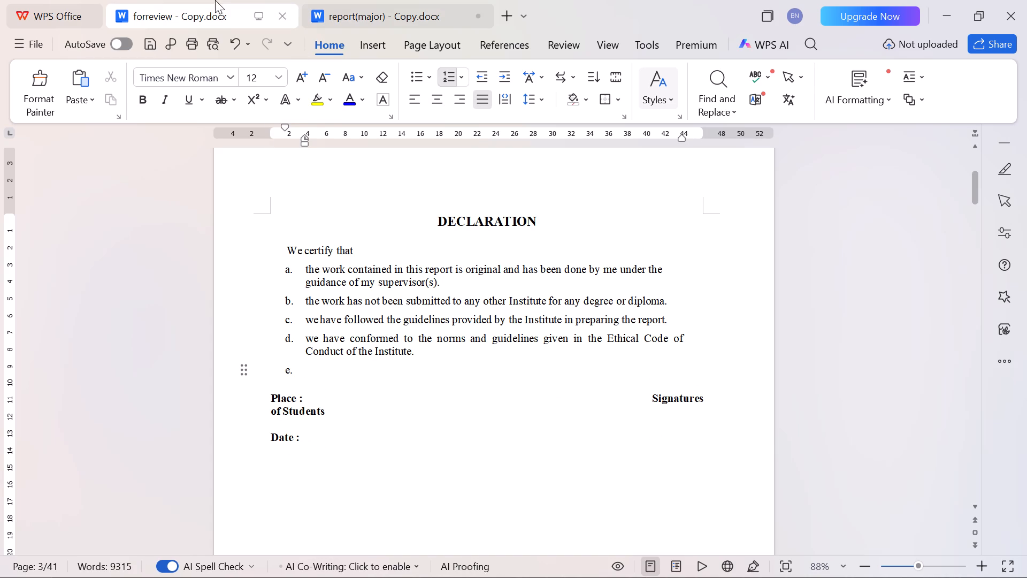
{"action": "left_click", "coordinate": [410, 417]}
{"action": "left_click_drag", "start_coordinate": [314, 371], "coordinate": [656, 413]}
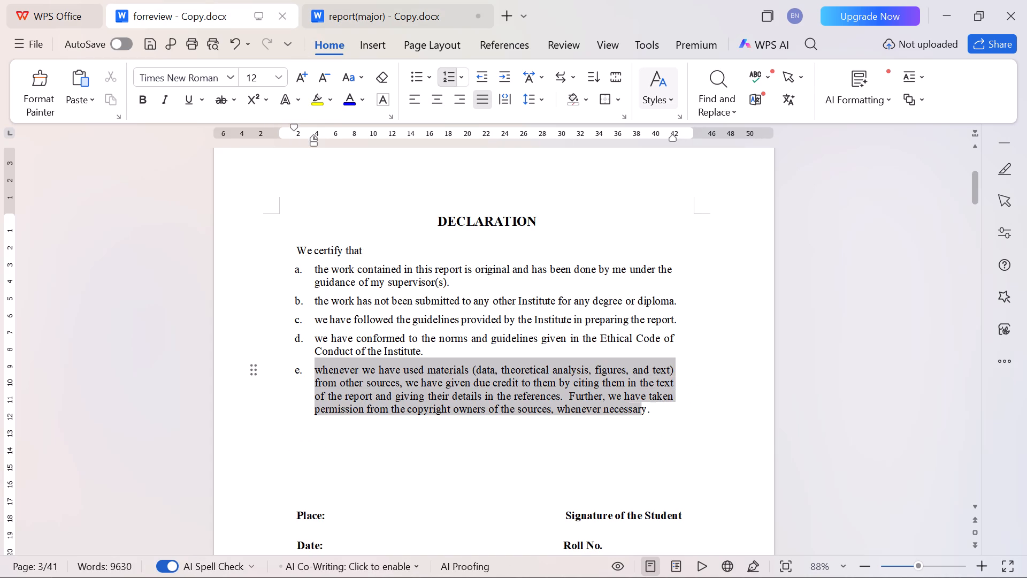
{"action": "left_click_drag", "start_coordinate": [656, 413], "coordinate": [648, 413]}
{"action": "key", "text": "ctrl+c"}
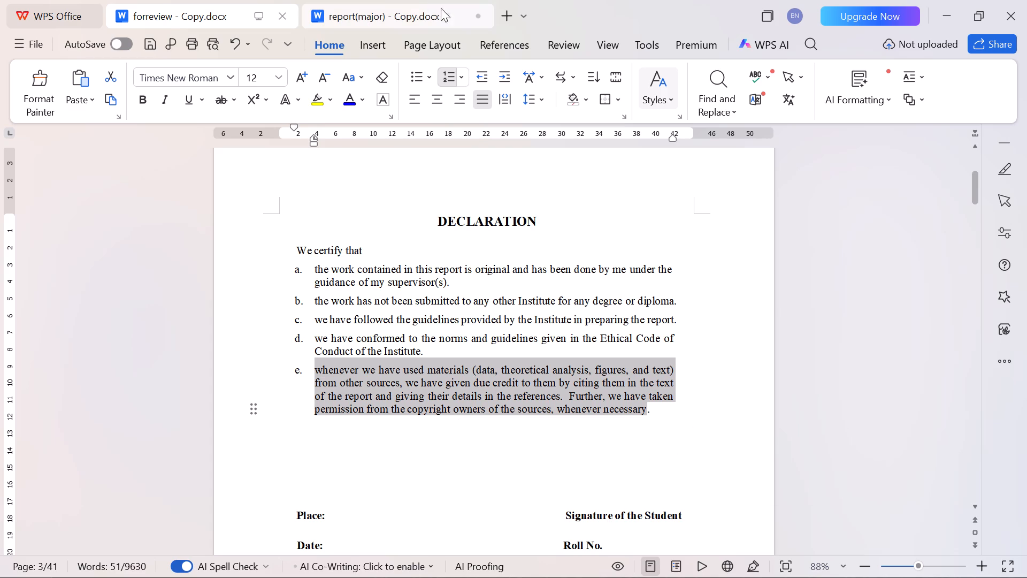
{"action": "left_click", "coordinate": [410, 0]}
{"action": "key", "text": "ctrl+v"}
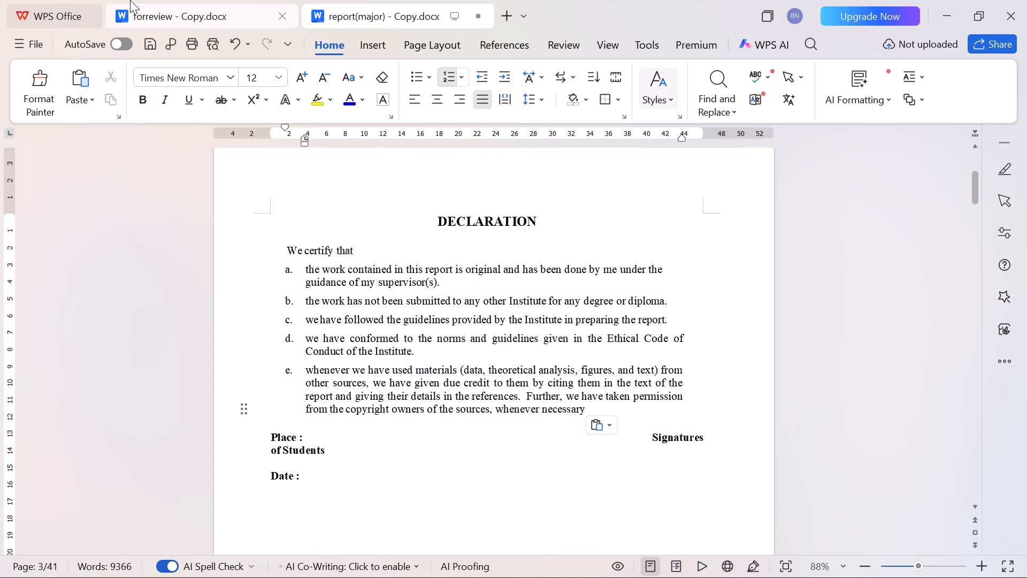
Compare the declaration pages of forreview - Copy and report(major) - Copy.
{"action": "left_click", "coordinate": [134, 0]}
{"action": "left_click", "coordinate": [347, 0]}
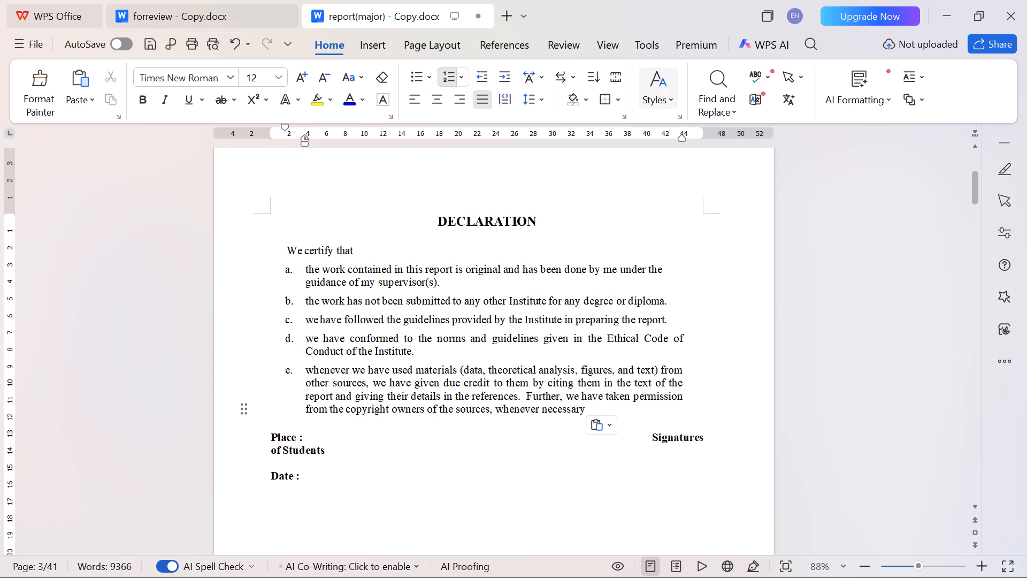
{"action": "left_click", "coordinate": [242, 0]}
{"action": "left_click", "coordinate": [377, 0]}
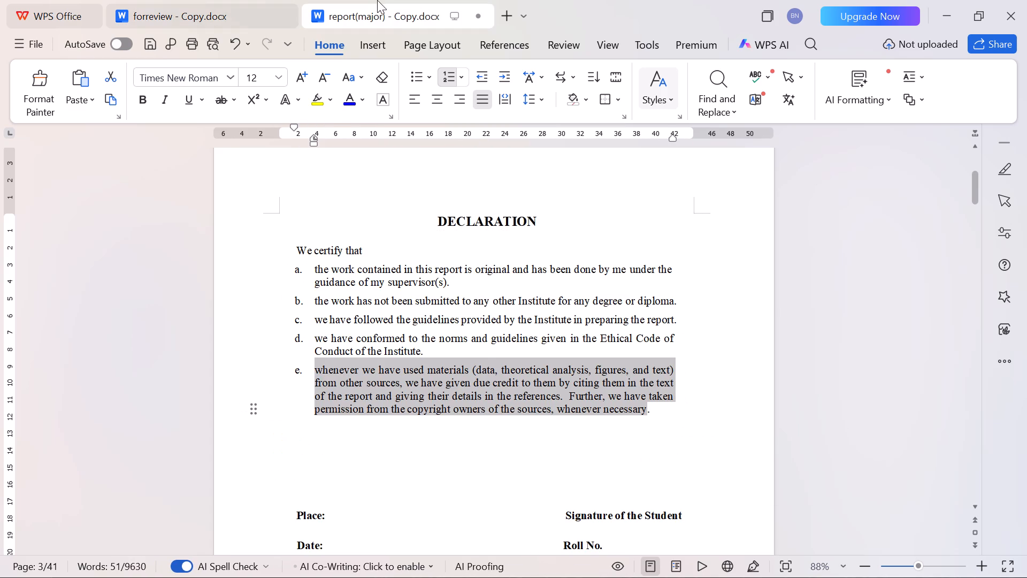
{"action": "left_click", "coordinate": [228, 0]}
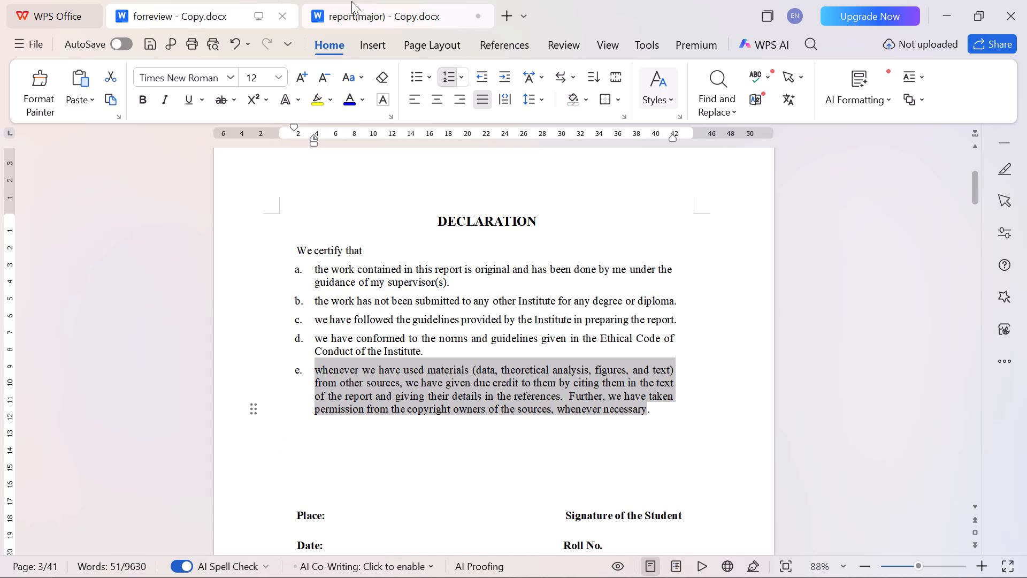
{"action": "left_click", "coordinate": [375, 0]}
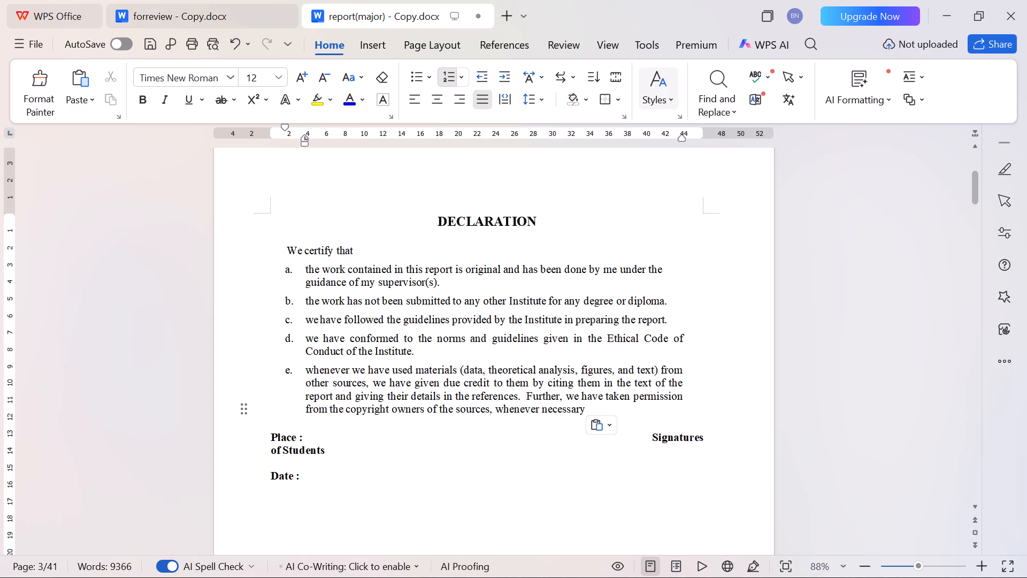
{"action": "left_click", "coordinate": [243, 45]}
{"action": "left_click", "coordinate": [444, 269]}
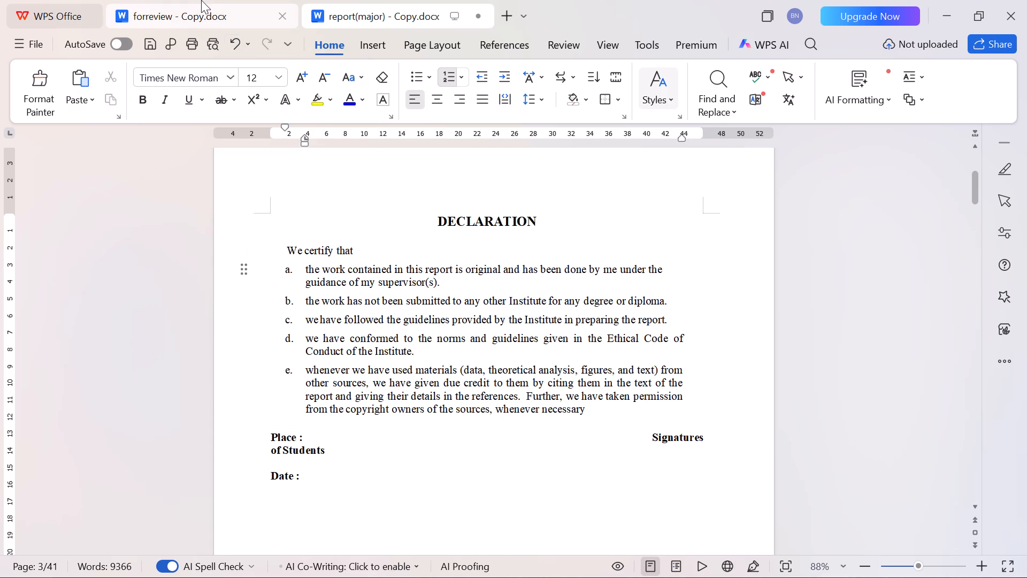
Paste the Place, Date, Signature of the Student and Roll No. block from forreview - Copy below declaration item e in report(major) - Copy.
{"action": "left_click", "coordinate": [201, 0]}
{"action": "scroll", "coordinate": [398, 432], "scroll_direction": "down", "scroll_amount": 3}
{"action": "left_click", "coordinate": [436, 269]}
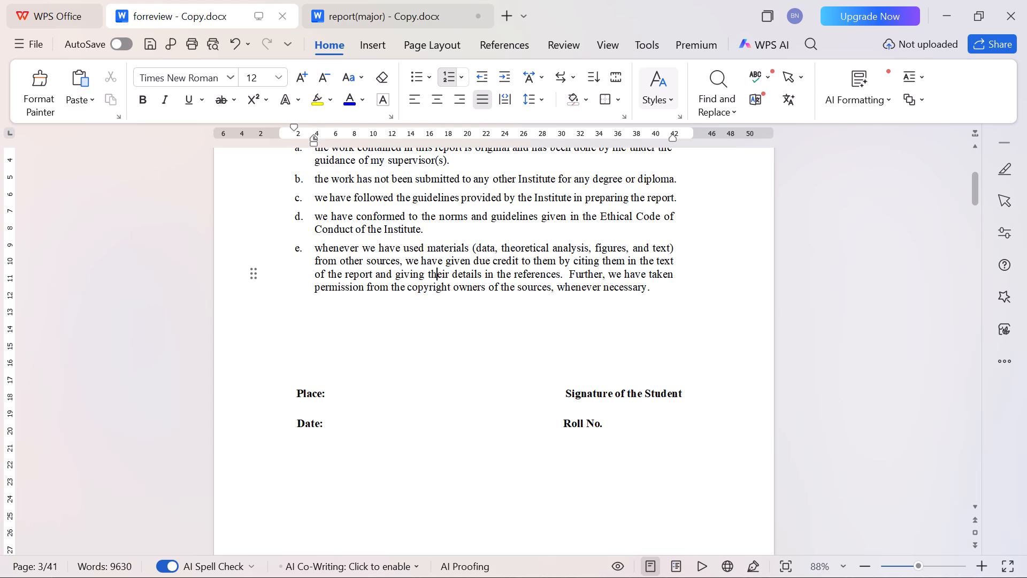
{"action": "left_click_drag", "start_coordinate": [295, 394], "coordinate": [607, 419]}
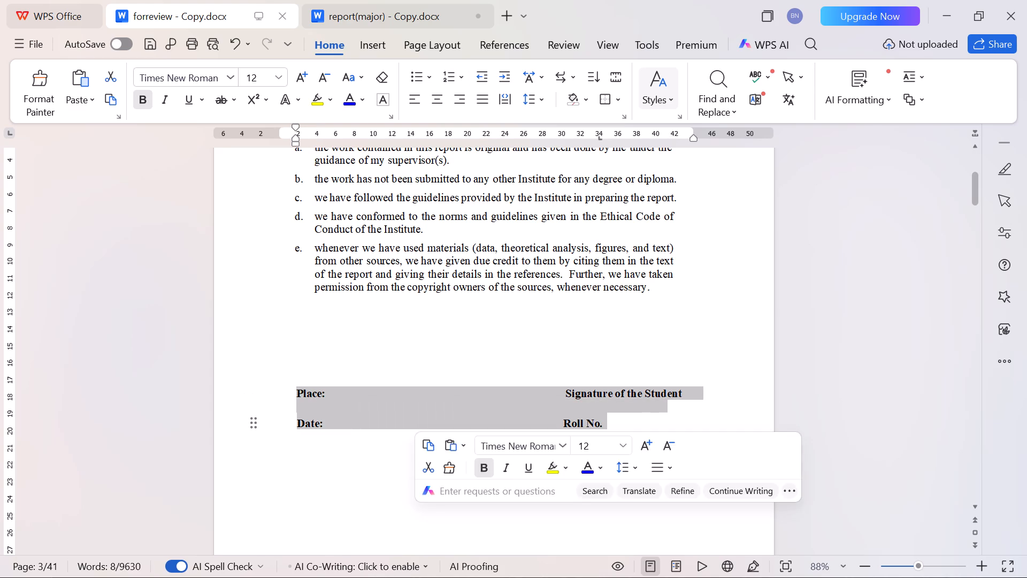
{"action": "key", "text": "ctrl+c"}
{"action": "left_click", "coordinate": [396, 7]}
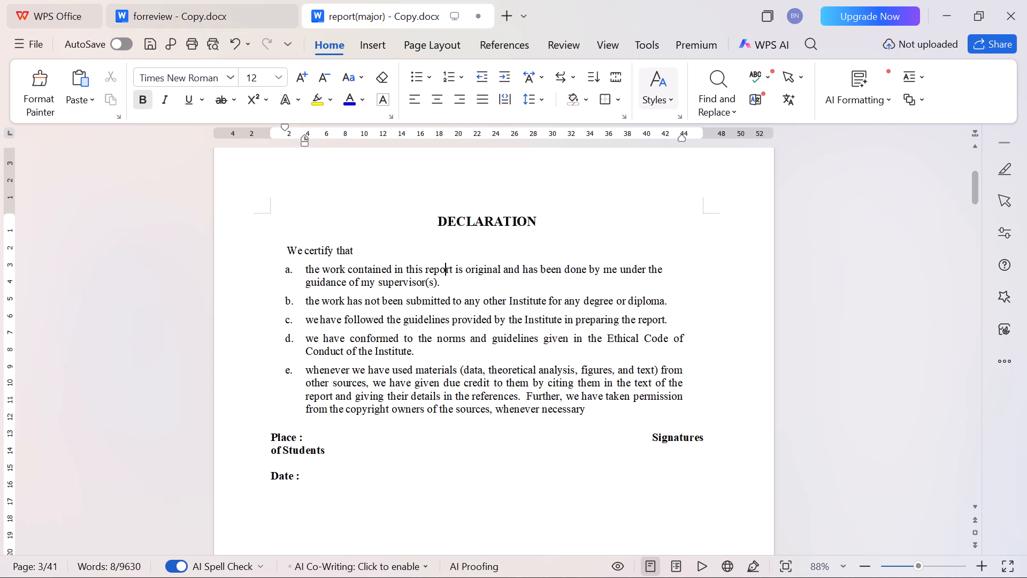
{"action": "left_click", "coordinate": [611, 415]}
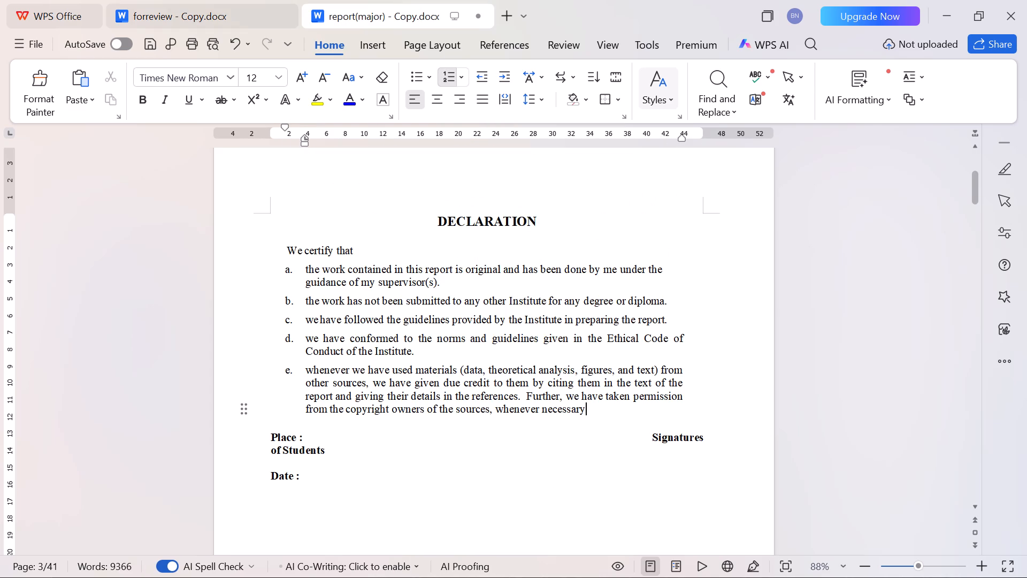
{"action": "key", "text": "Return"}
{"action": "key", "text": "Return"}
{"action": "key", "text": "Return"}
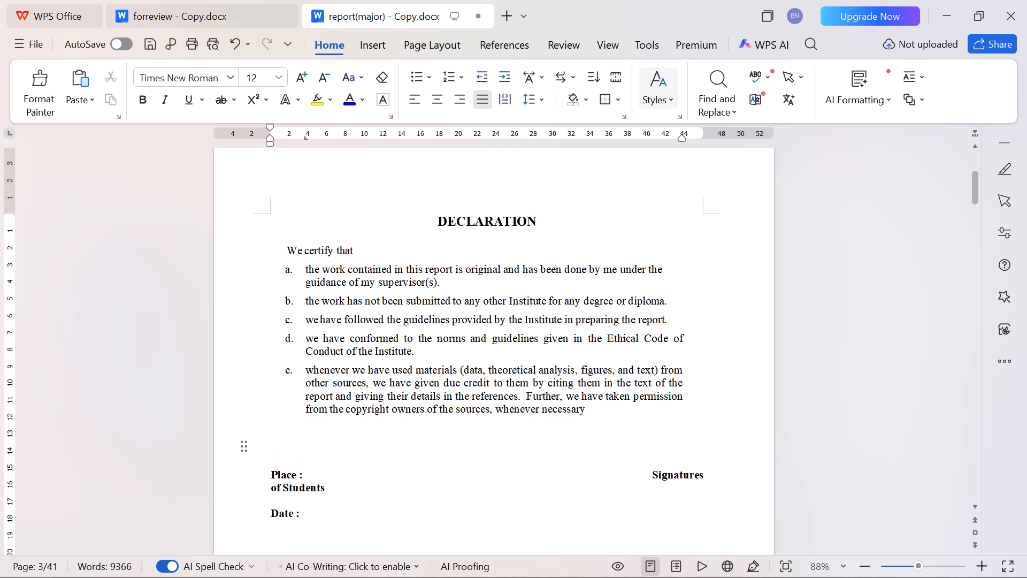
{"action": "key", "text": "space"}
{"action": "key", "text": "ctrl+v"}
{"action": "key", "text": "ctrl+z"}
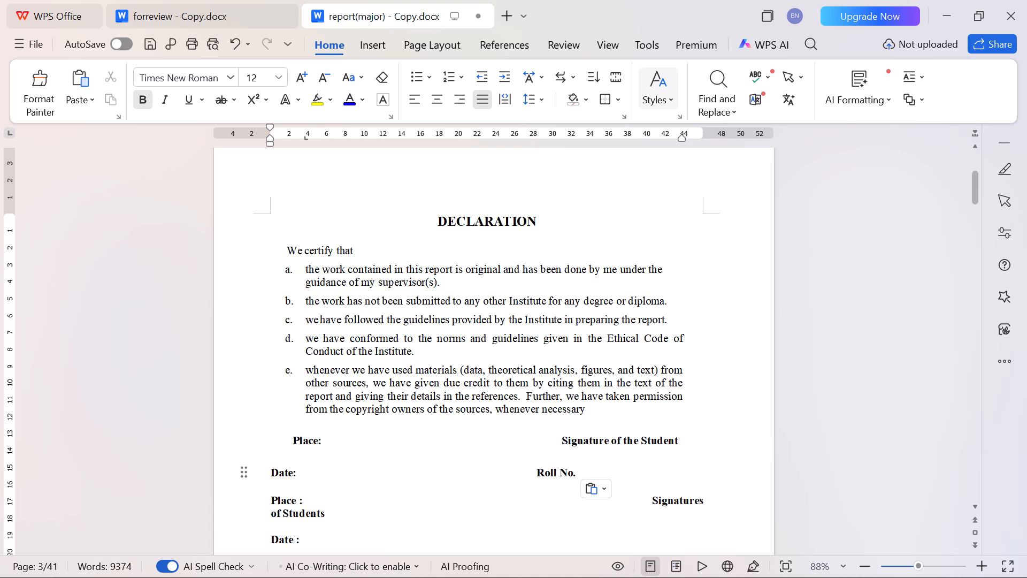
{"action": "key", "text": "ctrl+z"}
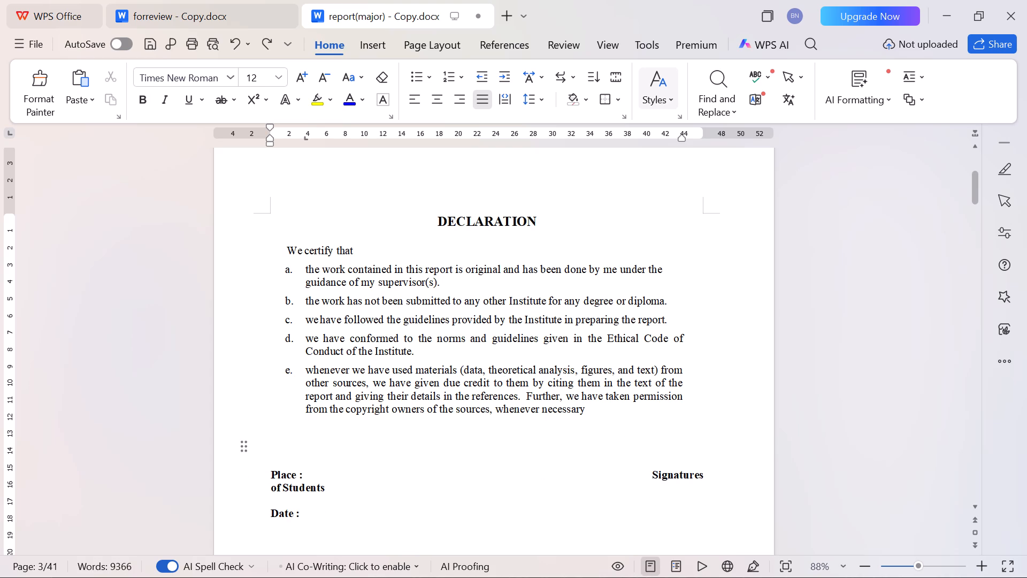
{"action": "key", "text": "ctrl+v"}
Indent the pasted Date and Roll No. line with three spaces, in line with the Place line above it.
{"action": "left_click", "coordinate": [270, 473]}
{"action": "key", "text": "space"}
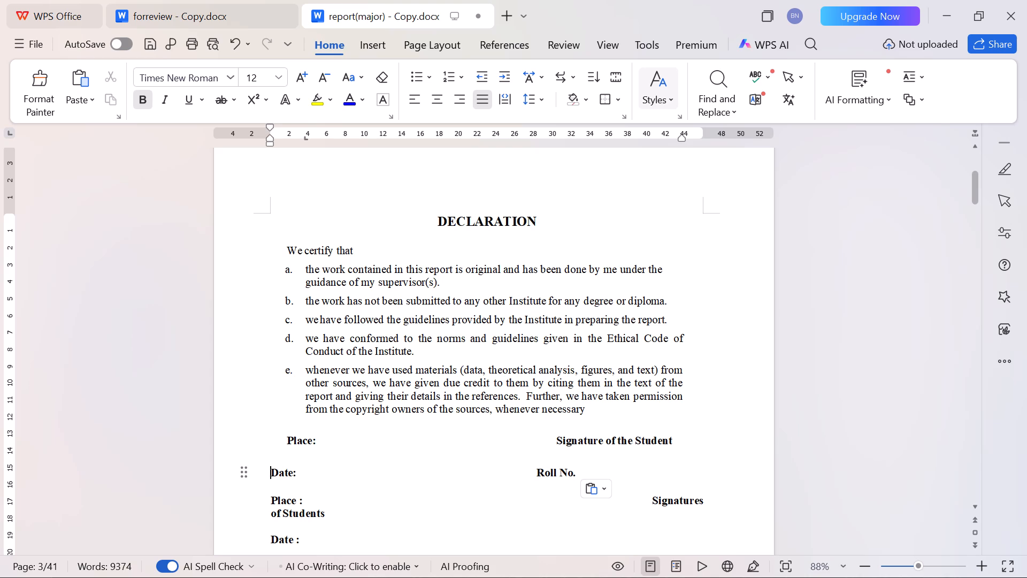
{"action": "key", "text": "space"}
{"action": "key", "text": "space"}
Delete the old Place, Signatures of Students and Date lines under the pasted signature block.
{"action": "scroll", "coordinate": [323, 474], "scroll_direction": "down", "scroll_amount": 2}
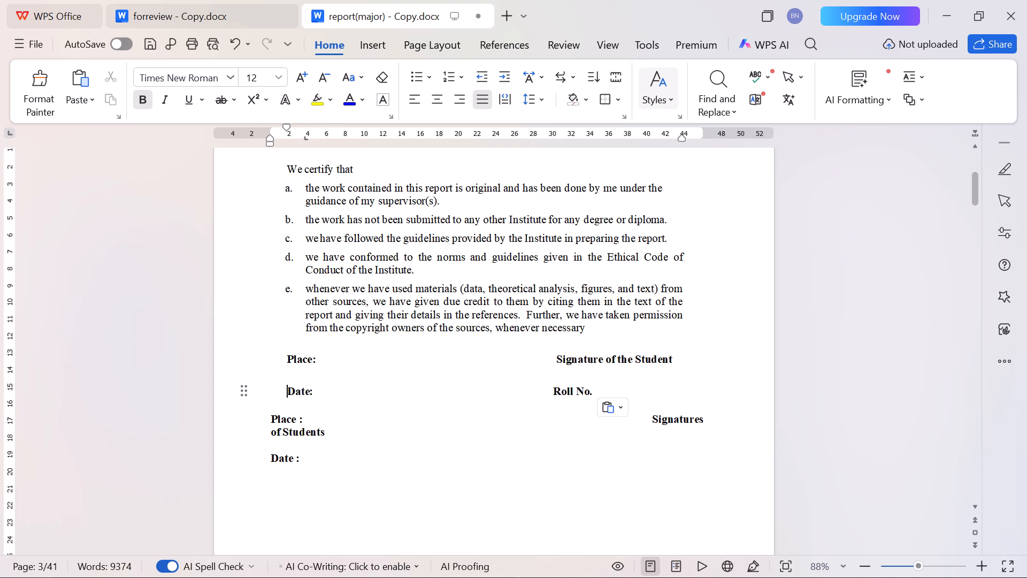
{"action": "left_click_drag", "start_coordinate": [266, 419], "coordinate": [306, 462]}
{"action": "key", "text": "BackSpace"}
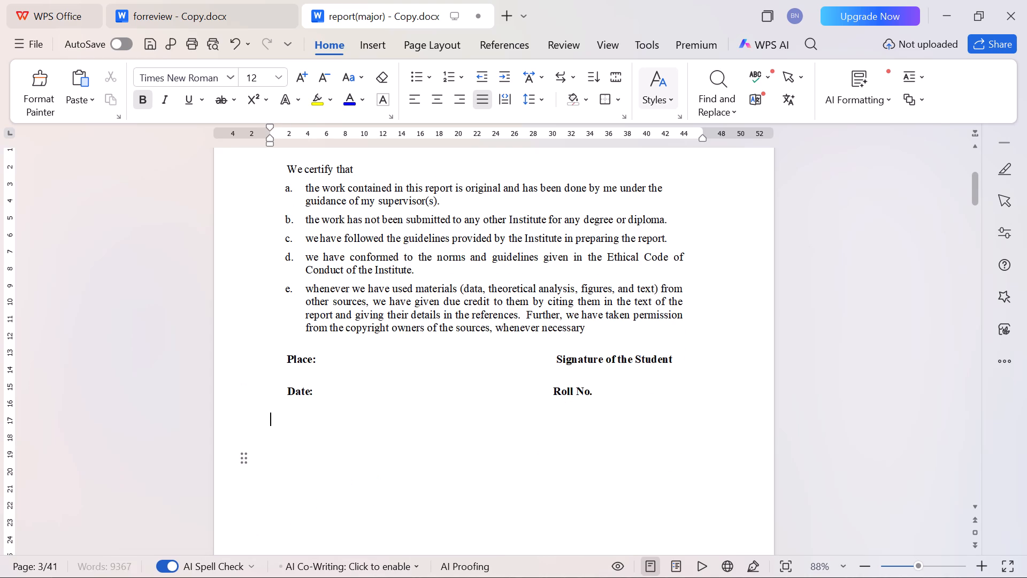
Insert blank lines between declaration item e and the Place and Signature of the Student line.
{"action": "left_click", "coordinate": [650, 330]}
{"action": "key", "text": "Return"}
{"action": "key", "text": "Return"}
{"action": "key", "text": "Return"}
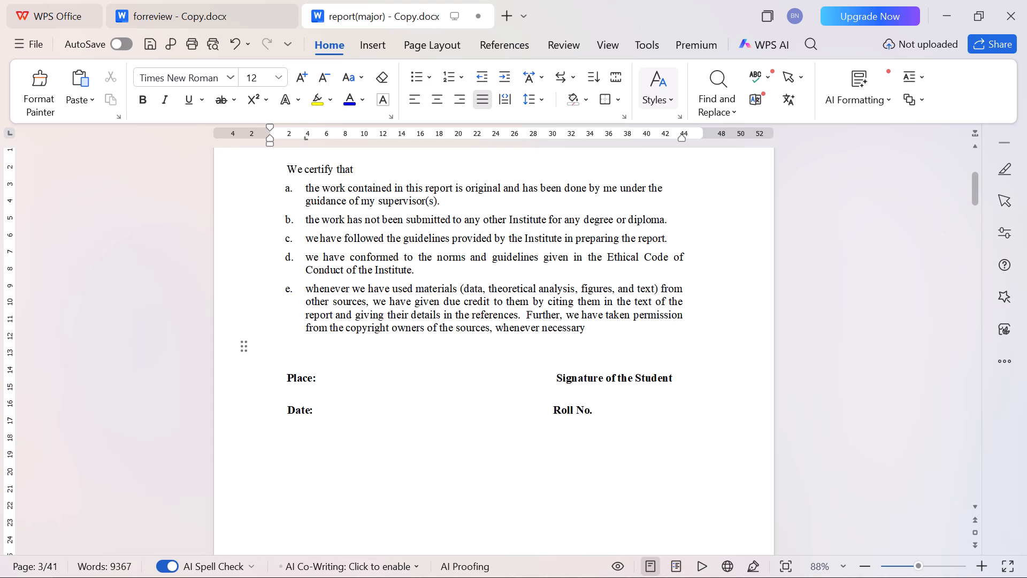
{"action": "key", "text": "Return"}
Remove the surplus blank lines before the CERTIFICATE heading so that it starts at the top margin of its page.
{"action": "scroll", "coordinate": [606, 451], "scroll_direction": "down", "scroll_amount": 10}
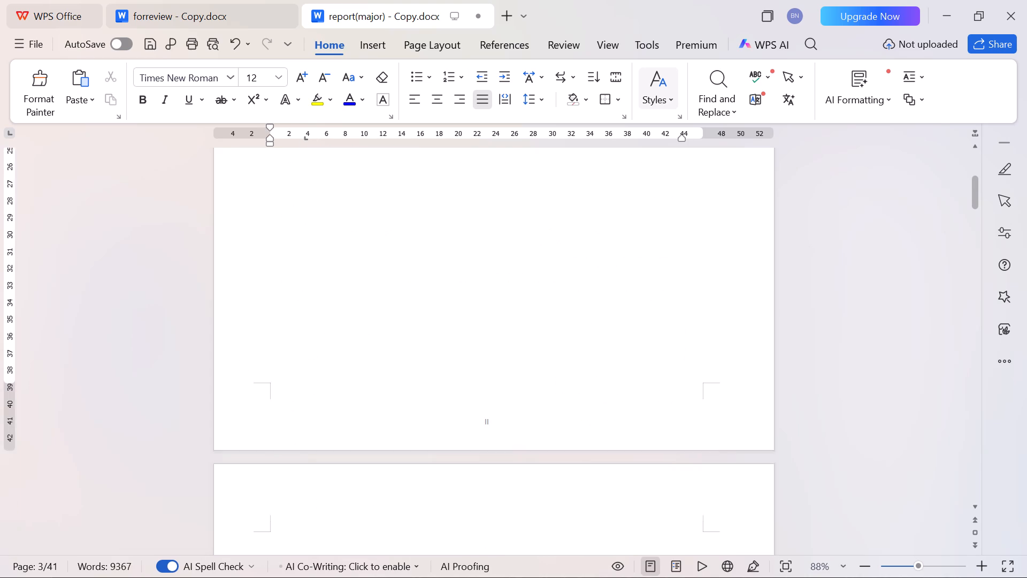
{"action": "scroll", "coordinate": [606, 451], "scroll_direction": "down", "scroll_amount": 4}
{"action": "scroll", "coordinate": [606, 451], "scroll_direction": "up", "scroll_amount": 3}
{"action": "left_click", "coordinate": [406, 346]}
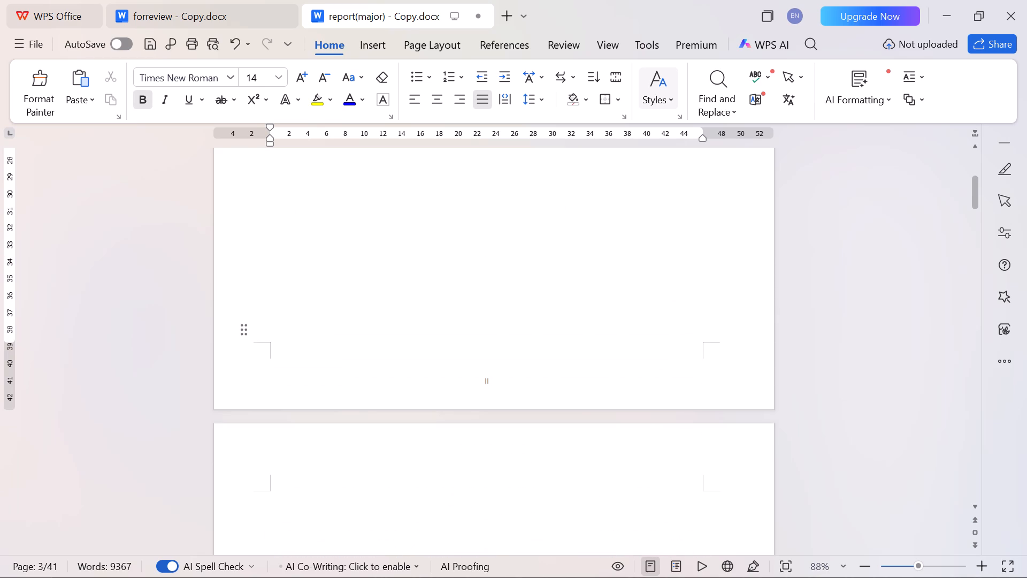
{"action": "key", "text": "Delete"}
{"action": "key", "text": "Delete"}
{"action": "key", "text": "Delete"}
{"action": "key", "text": "Delete"}
{"action": "key", "text": "Delete"}
{"action": "key", "text": "Delete"}
{"action": "key", "text": "Delete"}
{"action": "key", "text": "Delete"}
{"action": "key", "text": "Delete"}
{"action": "key", "text": "Return"}
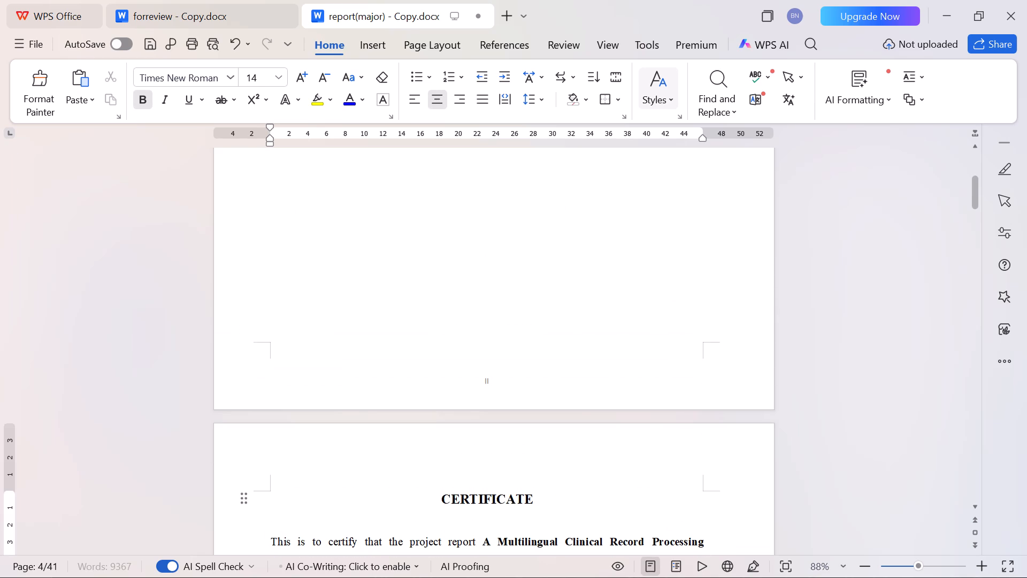
Replace the certificate's Supervisor, Head of Department and Date block in report(major) - Copy with the one from forreview - Copy.
{"action": "scroll", "coordinate": [490, 421], "scroll_direction": "up", "scroll_amount": 13}
{"action": "scroll", "coordinate": [493, 414], "scroll_direction": "down", "scroll_amount": 16}
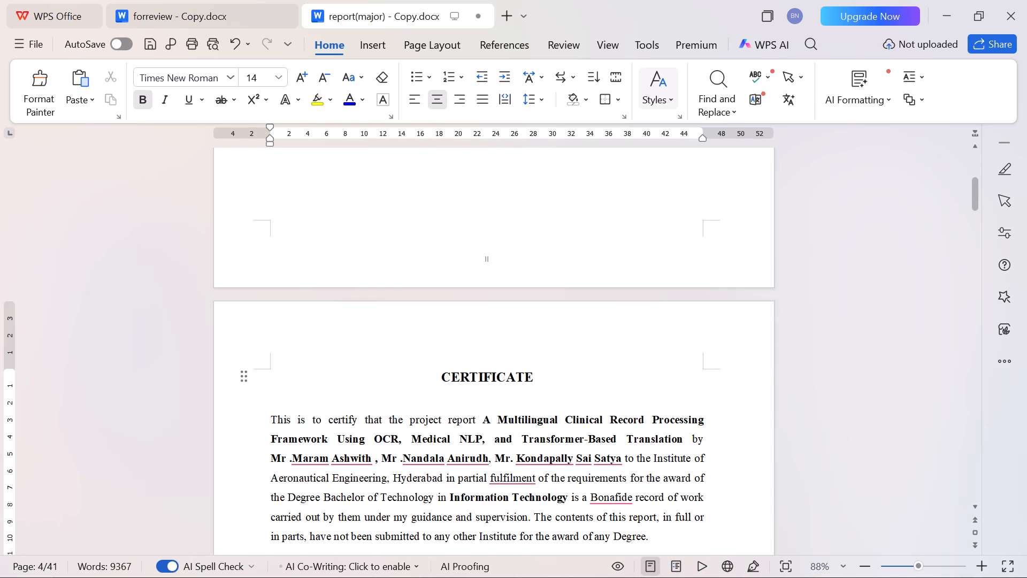
{"action": "scroll", "coordinate": [493, 415], "scroll_direction": "down", "scroll_amount": 3}
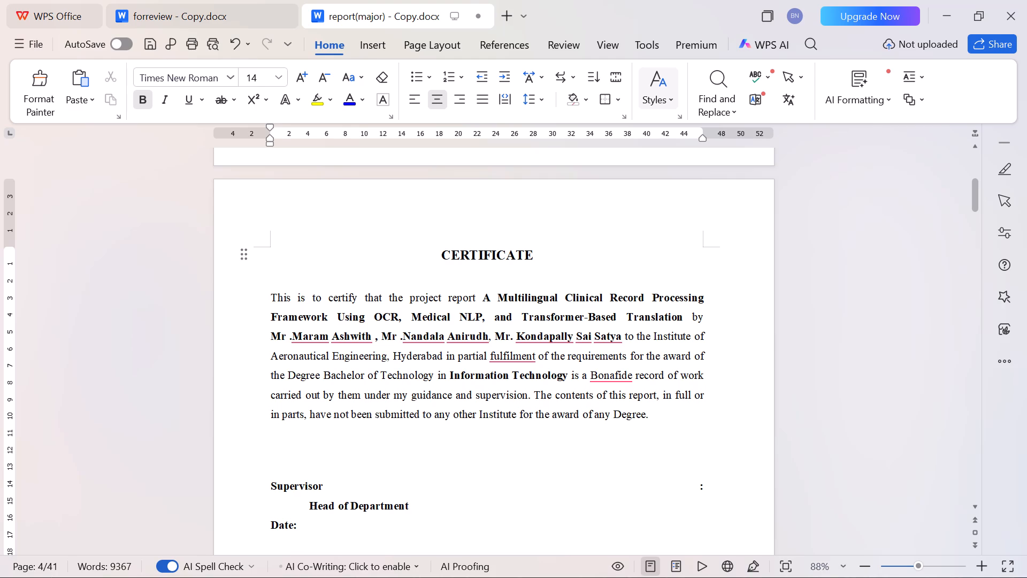
{"action": "scroll", "coordinate": [489, 418], "scroll_direction": "down", "scroll_amount": 3}
{"action": "left_click", "coordinate": [155, 0]}
{"action": "scroll", "coordinate": [416, 376], "scroll_direction": "down", "scroll_amount": 3}
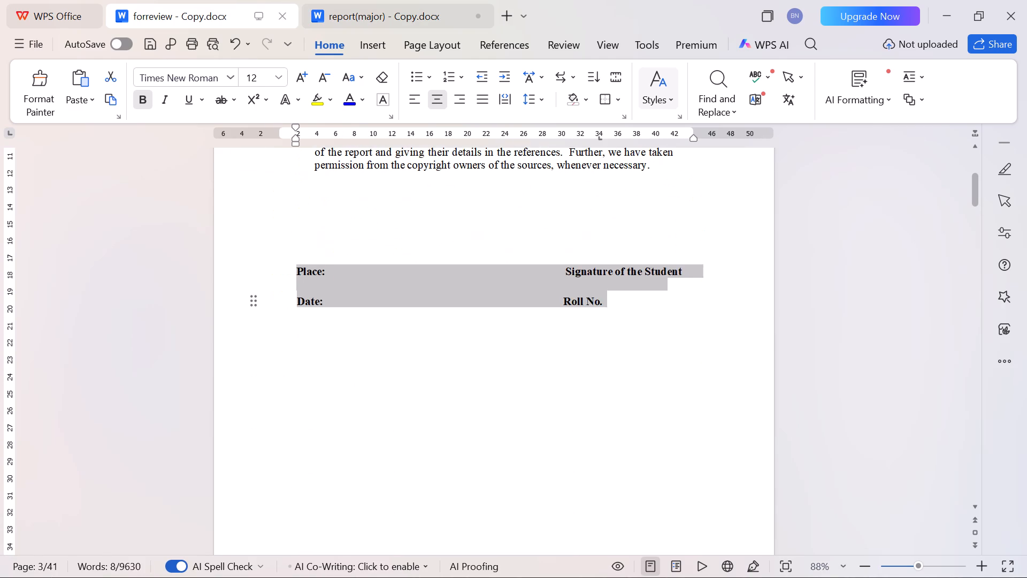
{"action": "left_click", "coordinate": [417, 383]}
{"action": "scroll", "coordinate": [417, 383], "scroll_direction": "down", "scroll_amount": 16}
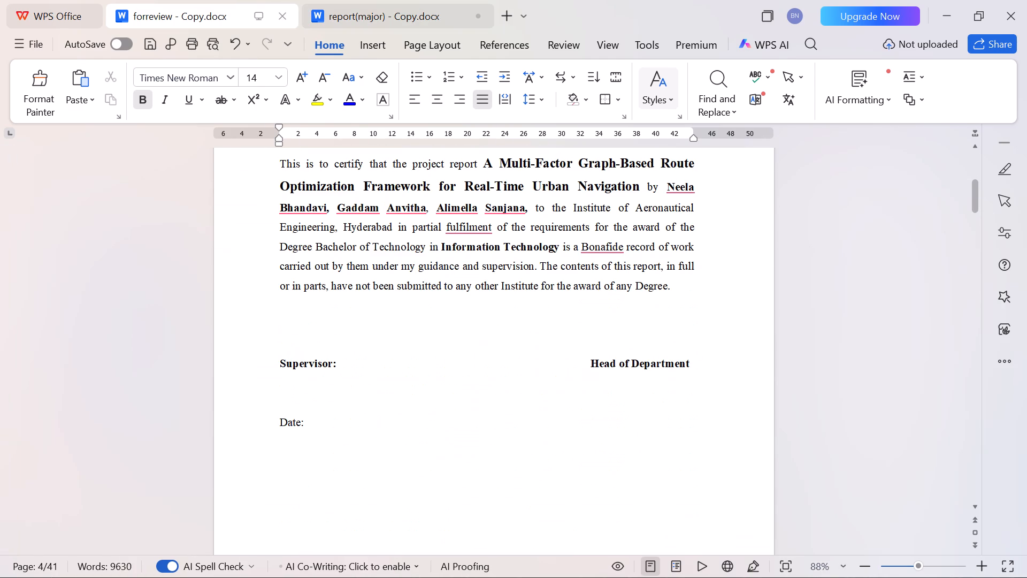
{"action": "left_click_drag", "start_coordinate": [276, 363], "coordinate": [309, 425]}
{"action": "key", "text": "ctrl+c"}
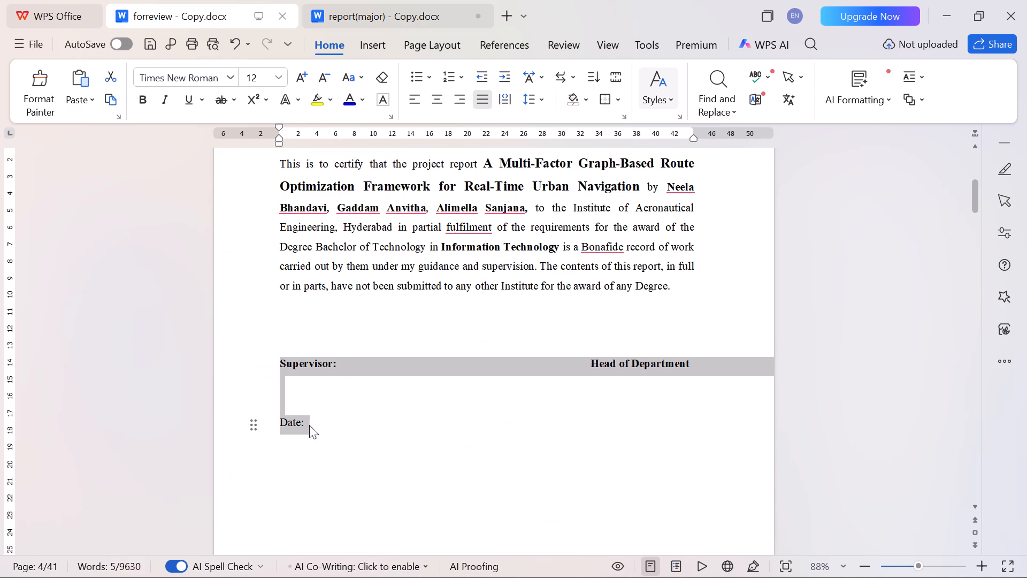
{"action": "left_click", "coordinate": [402, 0]}
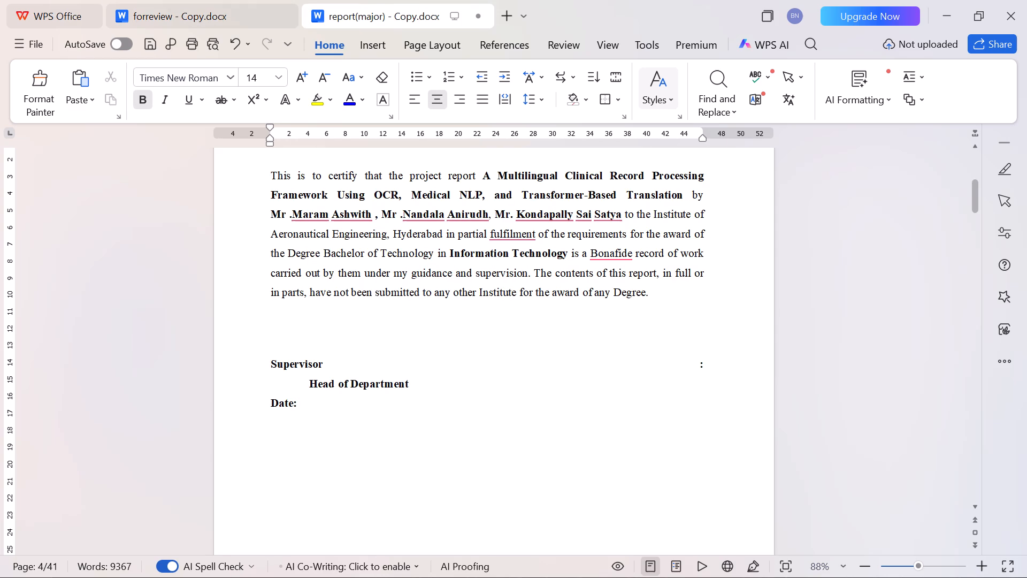
{"action": "left_click_drag", "start_coordinate": [268, 364], "coordinate": [294, 401]}
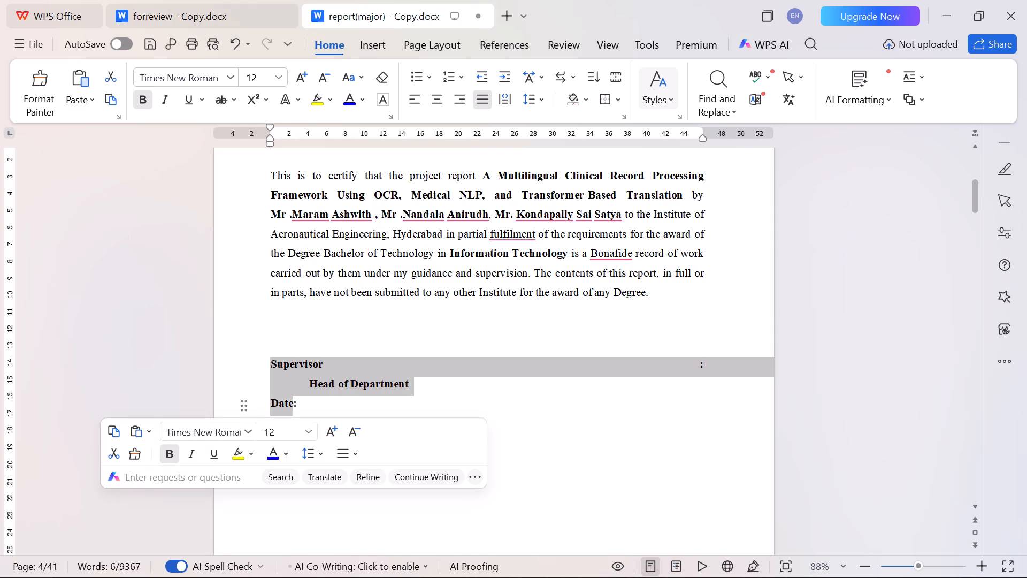
{"action": "key", "text": "Delete"}
{"action": "key", "text": "Delete"}
{"action": "key", "text": "ctrl+v"}
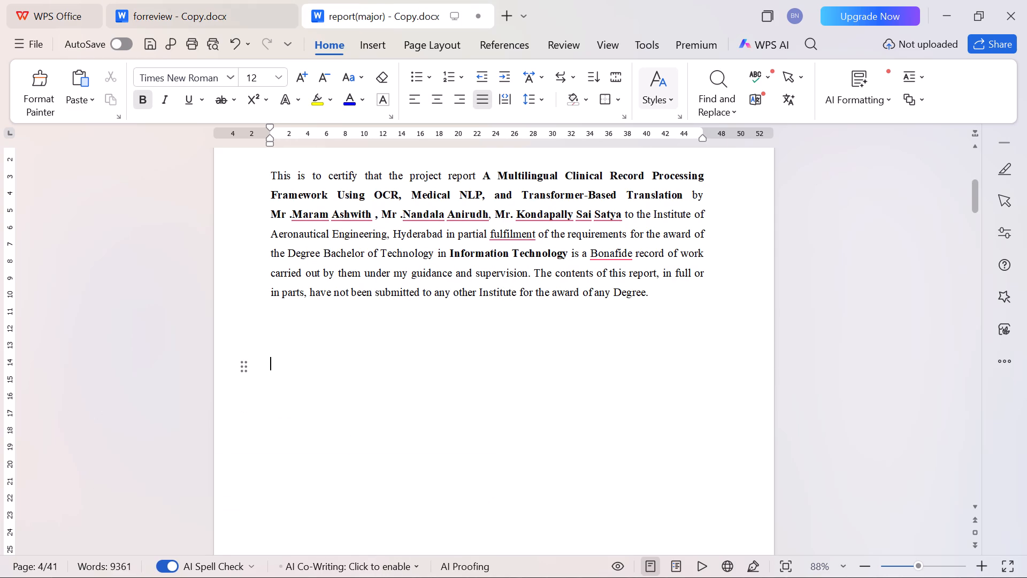
Remove the surplus blank lines before the APPROVAL SHEET heading so that it starts at the top margin of its page.
{"action": "scroll", "coordinate": [387, 403], "scroll_direction": "up", "scroll_amount": 6}
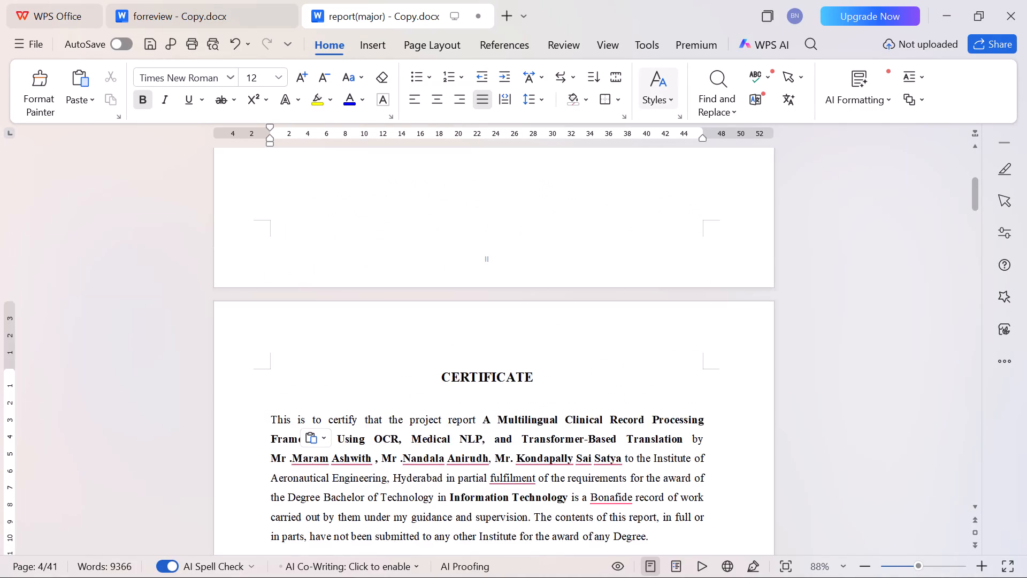
{"action": "scroll", "coordinate": [387, 404], "scroll_direction": "down", "scroll_amount": 18}
{"action": "scroll", "coordinate": [387, 404], "scroll_direction": "down", "scroll_amount": 4}
{"action": "scroll", "coordinate": [390, 396], "scroll_direction": "up", "scroll_amount": 3}
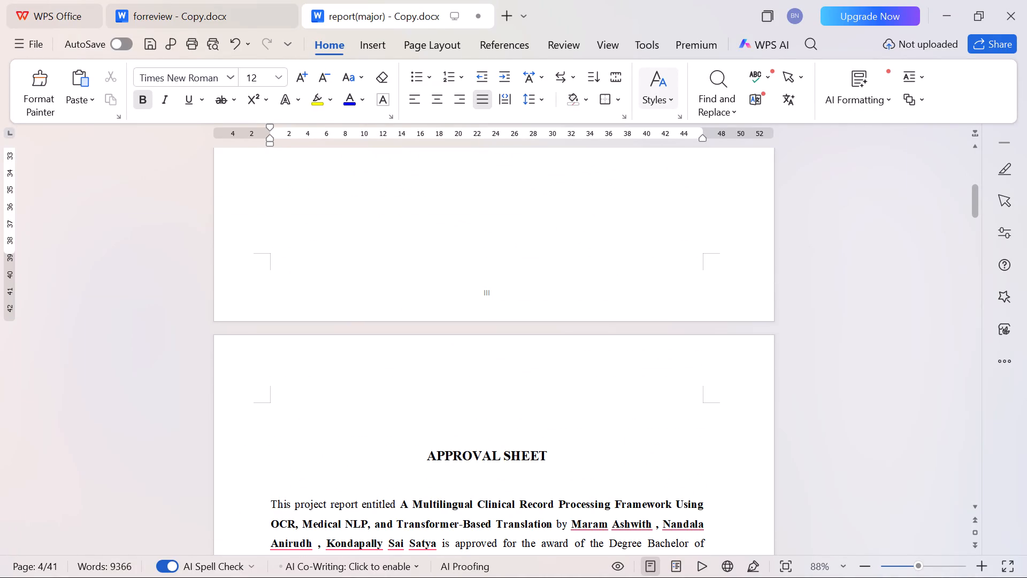
{"action": "left_click", "coordinate": [361, 270]}
{"action": "key", "text": "Delete"}
{"action": "key", "text": "Delete"}
{"action": "key", "text": "Delete"}
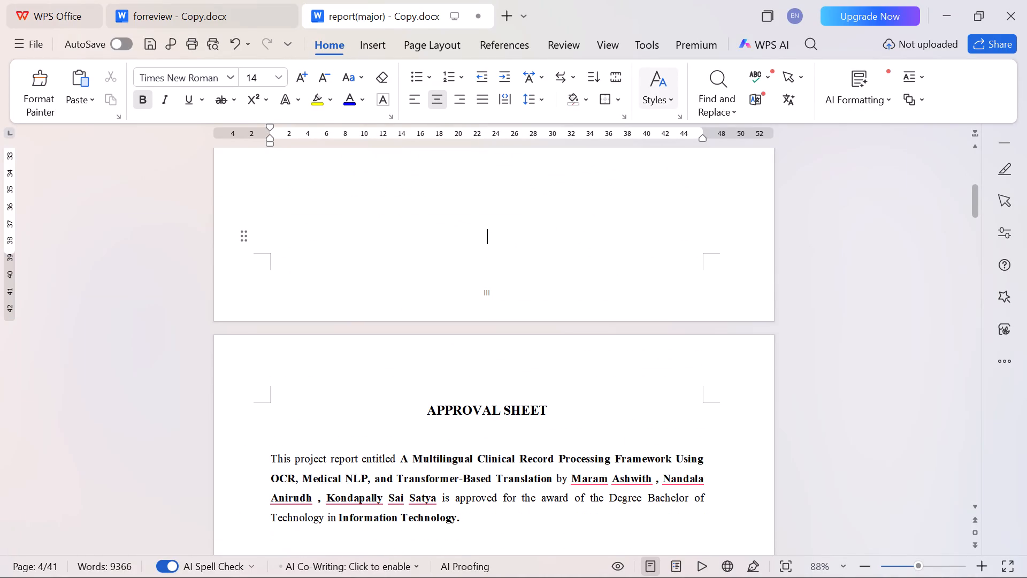
{"action": "key", "text": "Delete"}
{"action": "key", "text": "Return"}
Replace the approval sheet's Examiners, Supervisor(s), Principal, Date and Place block in report(major) - Copy with the one from forreview - Copy, and save.
{"action": "scroll", "coordinate": [413, 338], "scroll_direction": "down", "scroll_amount": 4}
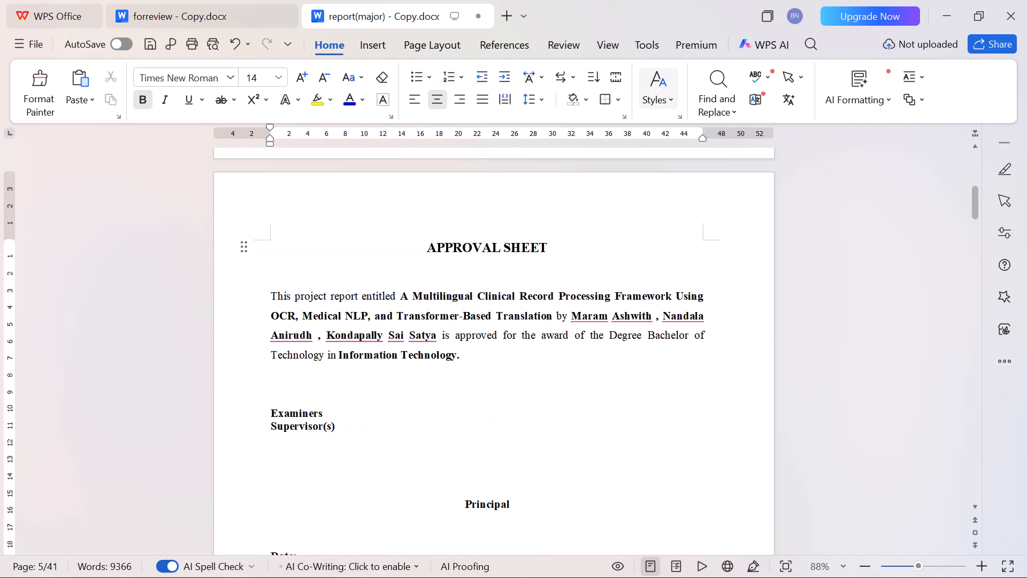
{"action": "left_click", "coordinate": [199, 0]}
{"action": "scroll", "coordinate": [549, 392], "scroll_direction": "down", "scroll_amount": 5}
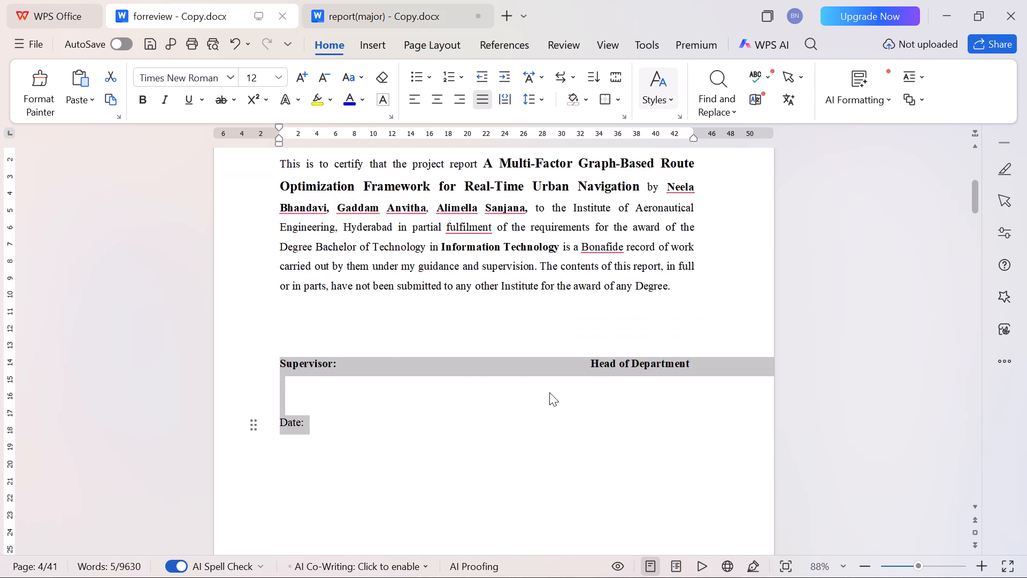
{"action": "left_click", "coordinate": [506, 336]}
{"action": "scroll", "coordinate": [505, 337], "scroll_direction": "down", "scroll_amount": 16}
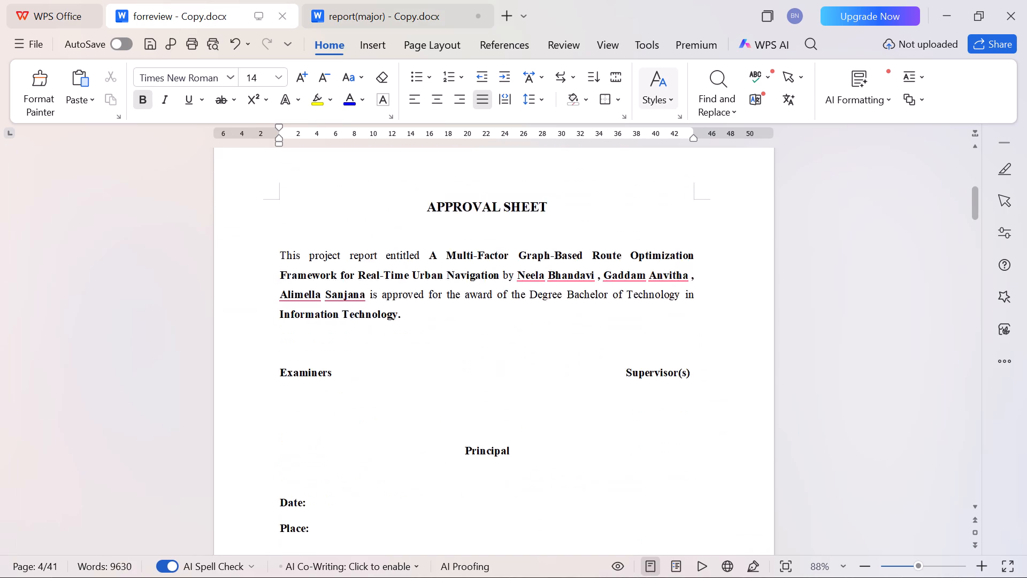
{"action": "left_click_drag", "start_coordinate": [280, 250], "coordinate": [306, 404]}
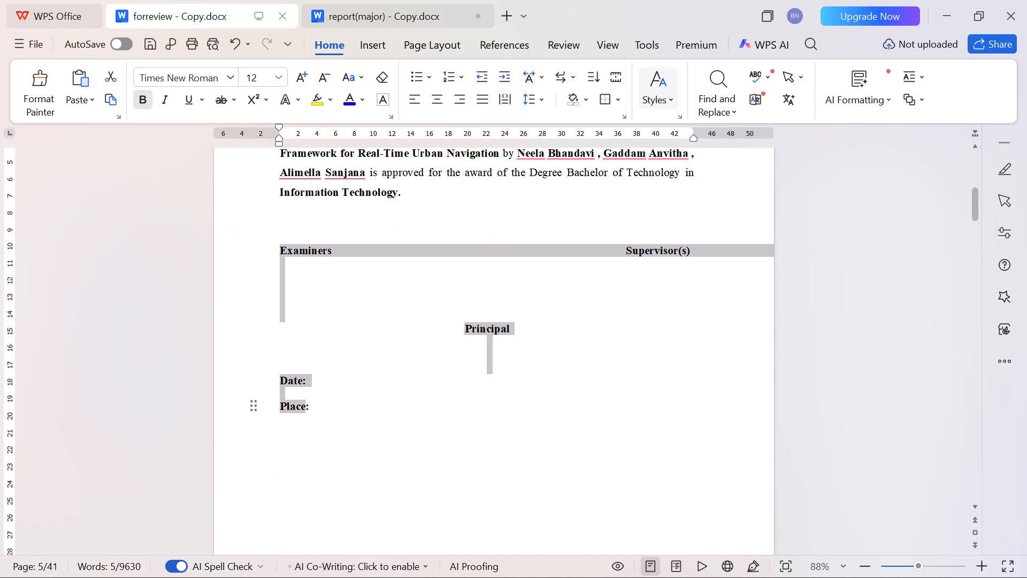
{"action": "left_click_drag", "start_coordinate": [306, 404], "coordinate": [310, 408]}
{"action": "key", "text": "ctrl+c"}
{"action": "left_click", "coordinate": [349, 0]}
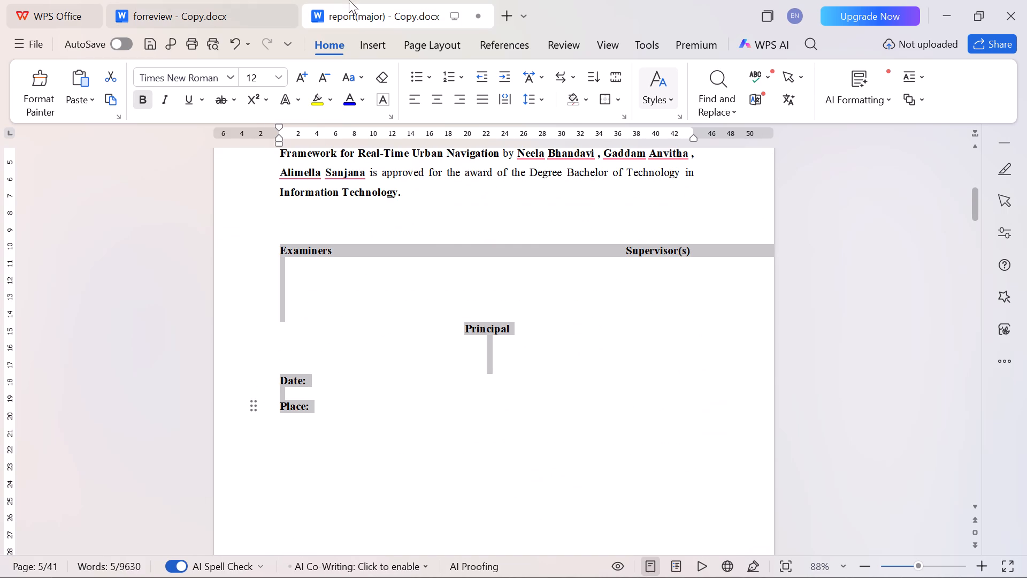
{"action": "scroll", "coordinate": [428, 408], "scroll_direction": "down", "scroll_amount": 4}
{"action": "scroll", "coordinate": [249, 262], "scroll_direction": "up", "scroll_amount": 3}
{"action": "scroll", "coordinate": [250, 266], "scroll_direction": "down", "scroll_amount": 2}
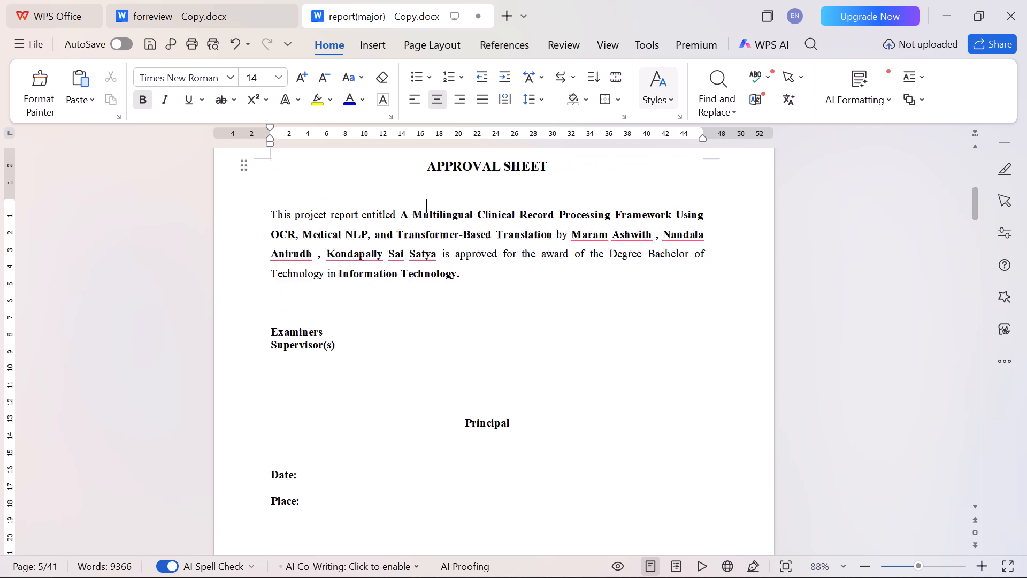
{"action": "left_click_drag", "start_coordinate": [270, 293], "coordinate": [297, 459]}
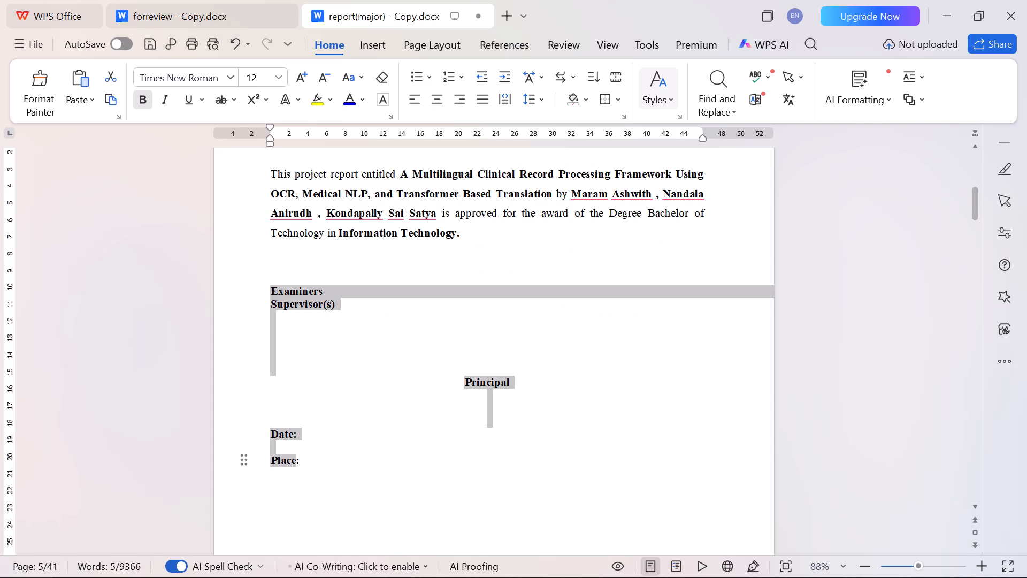
{"action": "left_click_drag", "start_coordinate": [297, 459], "coordinate": [300, 460]}
{"action": "key", "text": "ctrl+v"}
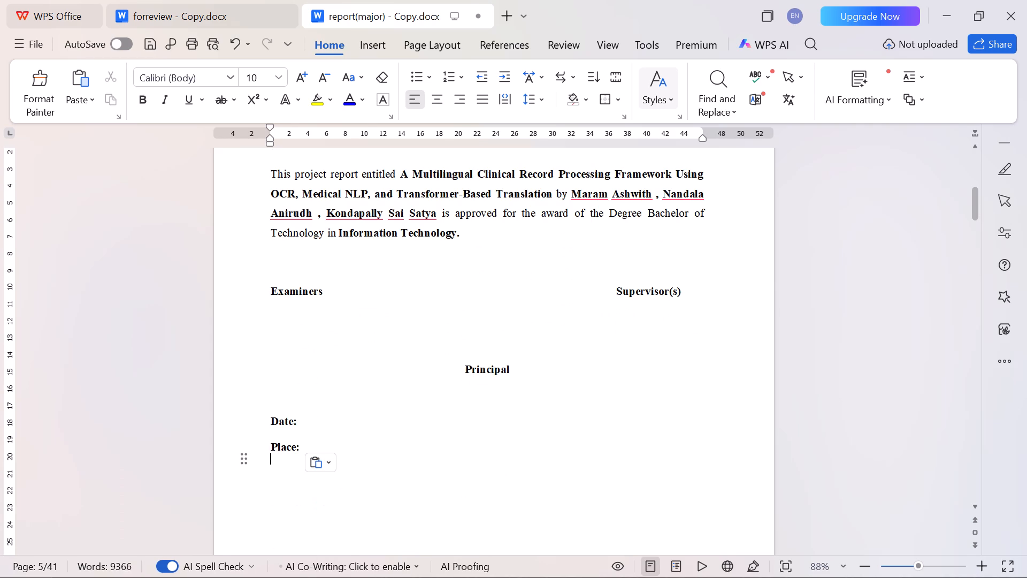
{"action": "key", "text": "ctrl+s"}
{"action": "scroll", "coordinate": [392, 436], "scroll_direction": "down", "scroll_amount": 4}
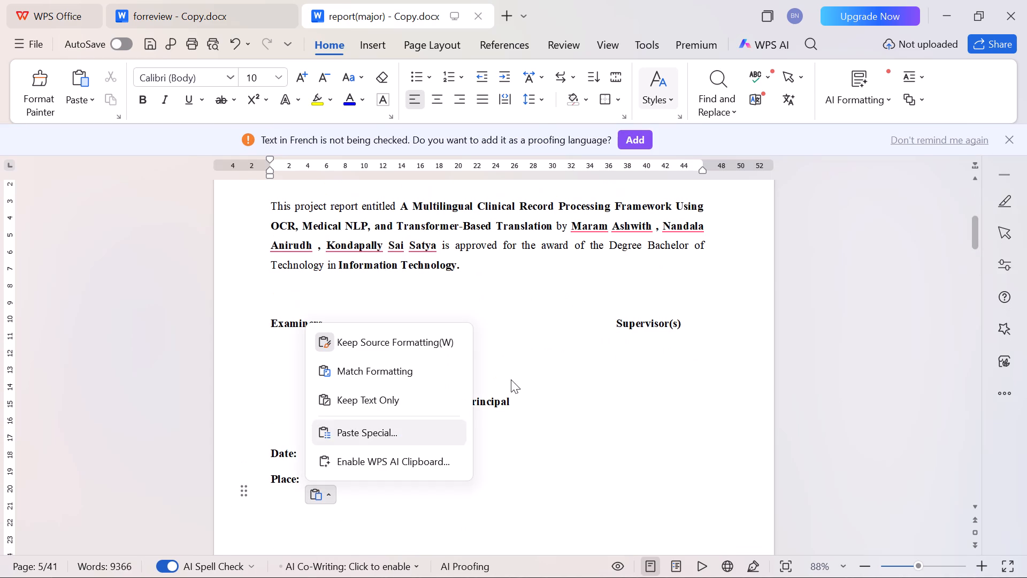
{"action": "left_click", "coordinate": [1009, 144]}
Insert blank lines between the acknowledgment text and the ABSTRACT heading so that the abstract starts on its own page.
{"action": "scroll", "coordinate": [576, 341], "scroll_direction": "down", "scroll_amount": 1}
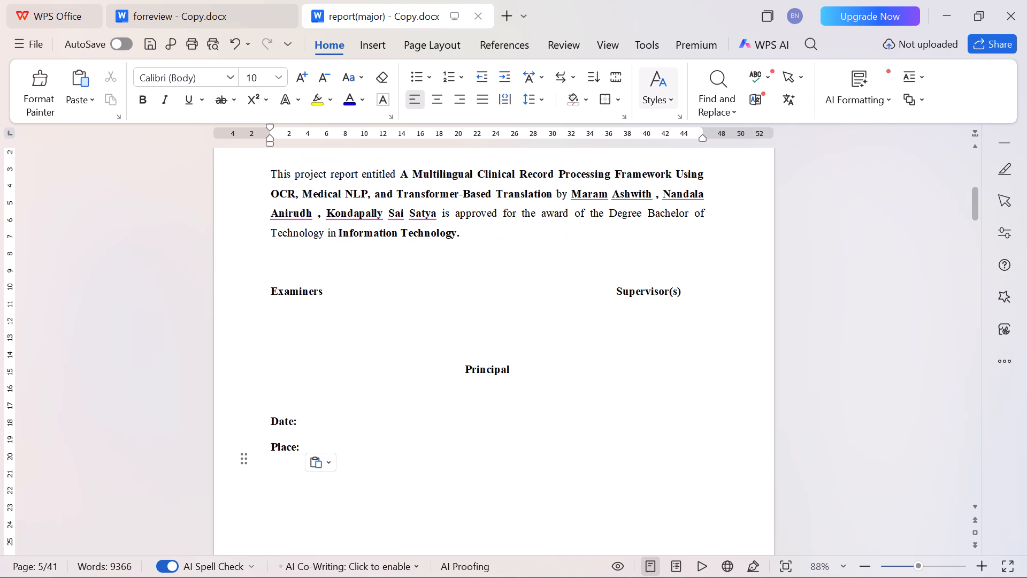
{"action": "scroll", "coordinate": [575, 341], "scroll_direction": "down", "scroll_amount": 15}
{"action": "scroll", "coordinate": [572, 344], "scroll_direction": "down", "scroll_amount": 10}
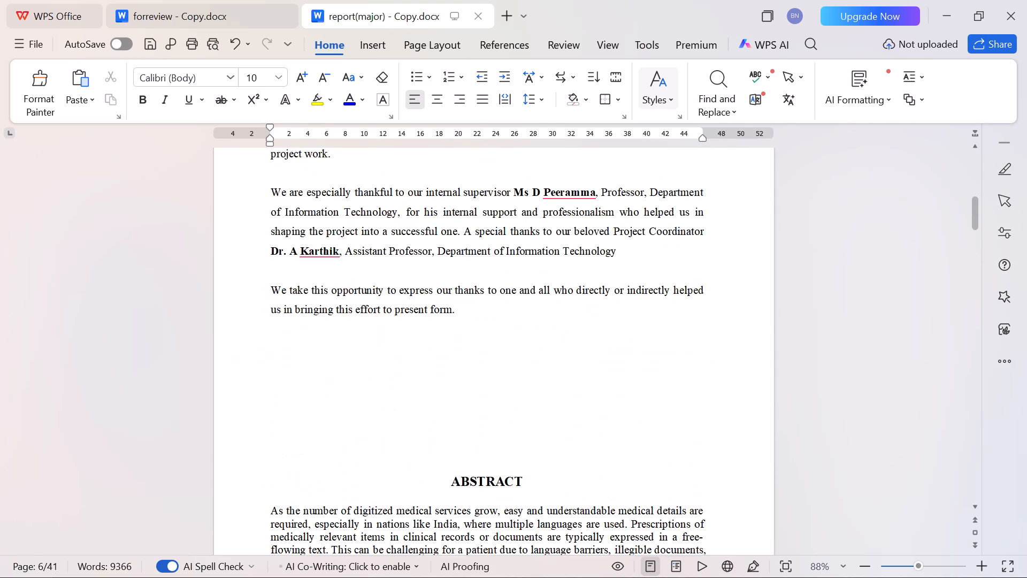
{"action": "scroll", "coordinate": [572, 344], "scroll_direction": "down", "scroll_amount": 3}
{"action": "scroll", "coordinate": [572, 344], "scroll_direction": "up", "scroll_amount": 4}
{"action": "left_click", "coordinate": [456, 428]}
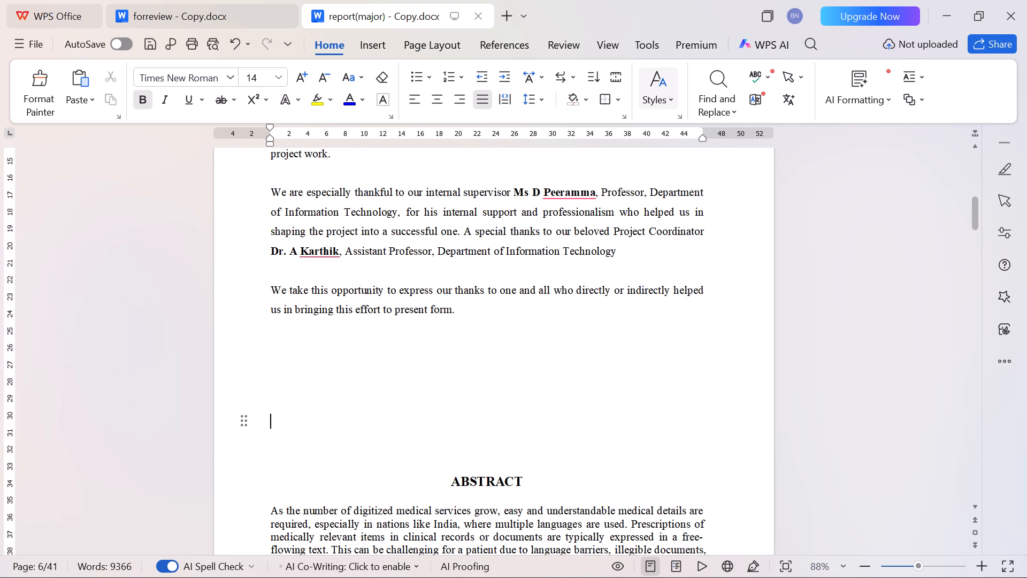
{"action": "key", "text": "Return"}
{"action": "key", "text": "Return"}
{"action": "key", "text": "Return"}
{"action": "key", "text": "Return"}
{"action": "key", "text": "Return"}
{"action": "key", "text": "Return"}
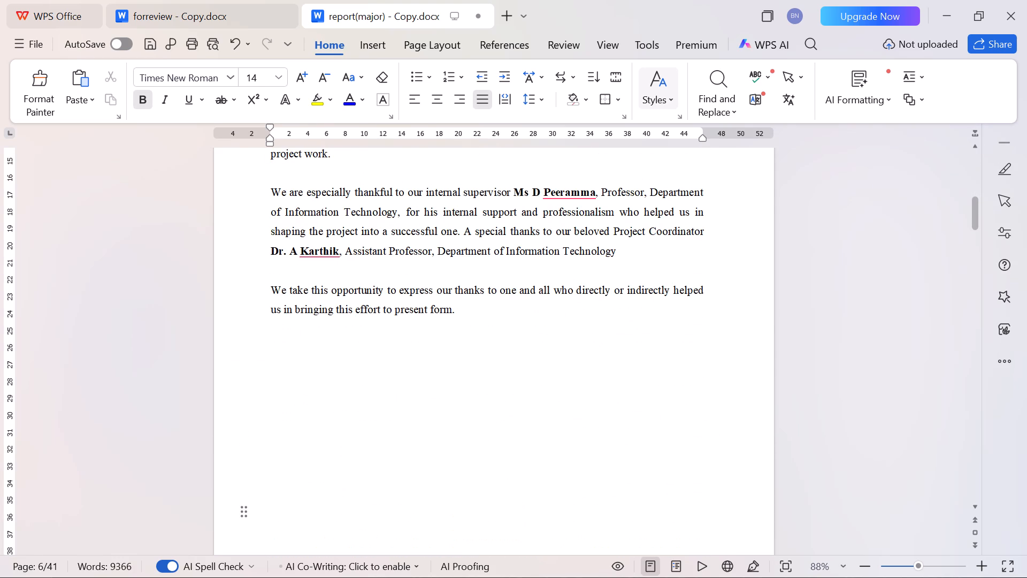
{"action": "scroll", "coordinate": [456, 428], "scroll_direction": "up", "scroll_amount": 3}
{"action": "scroll", "coordinate": [456, 428], "scroll_direction": "down", "scroll_amount": 7}
{"action": "key", "text": "Return"}
{"action": "key", "text": "Delete"}
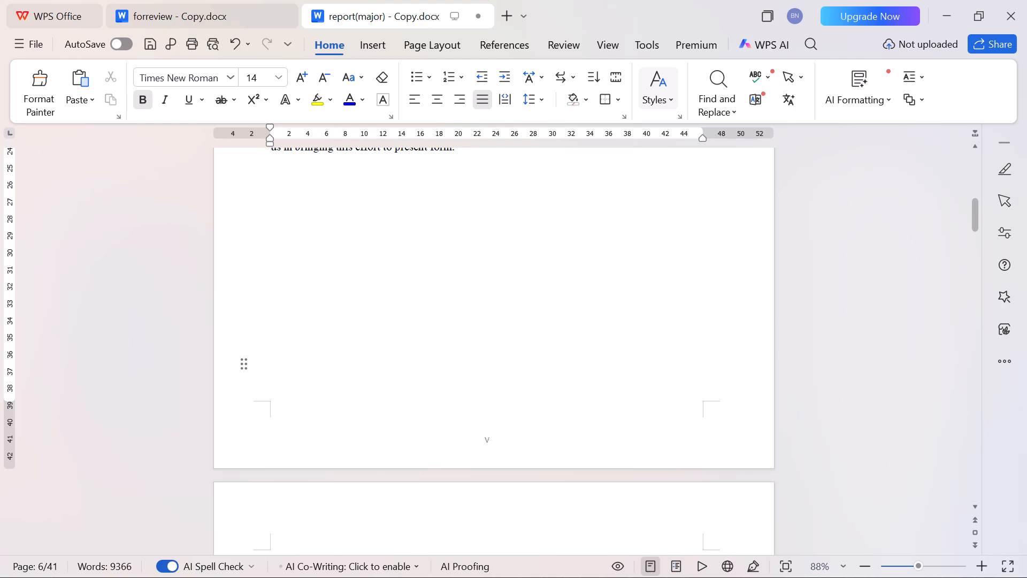
{"action": "scroll", "coordinate": [456, 428], "scroll_direction": "down", "scroll_amount": 4}
{"action": "scroll", "coordinate": [456, 428], "scroll_direction": "up", "scroll_amount": 15}
Compare the ACKNOWLEDGMENT page of report(major) - Copy with the one in forreview - Copy.
{"action": "scroll", "coordinate": [456, 428], "scroll_direction": "up", "scroll_amount": 1}
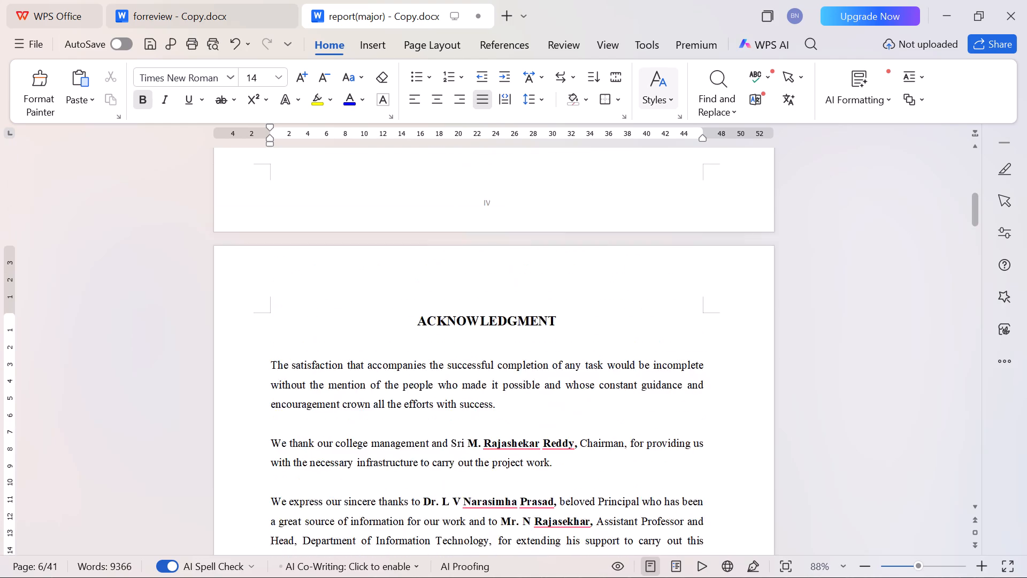
{"action": "scroll", "coordinate": [456, 428], "scroll_direction": "down", "scroll_amount": 6}
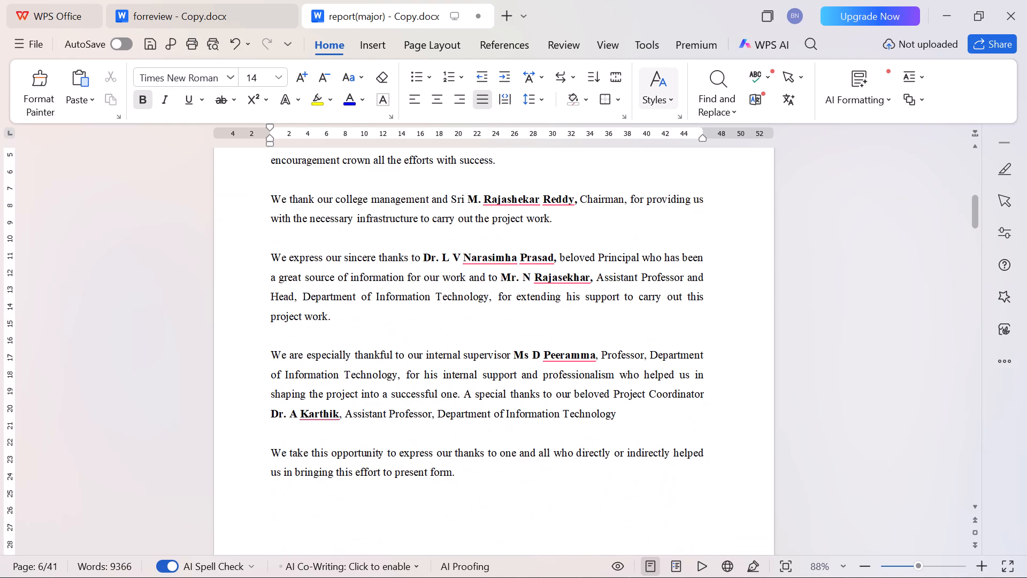
{"action": "left_click", "coordinate": [242, 0]}
{"action": "left_click", "coordinate": [419, 367]}
{"action": "scroll", "coordinate": [419, 367], "scroll_direction": "down", "scroll_amount": 5}
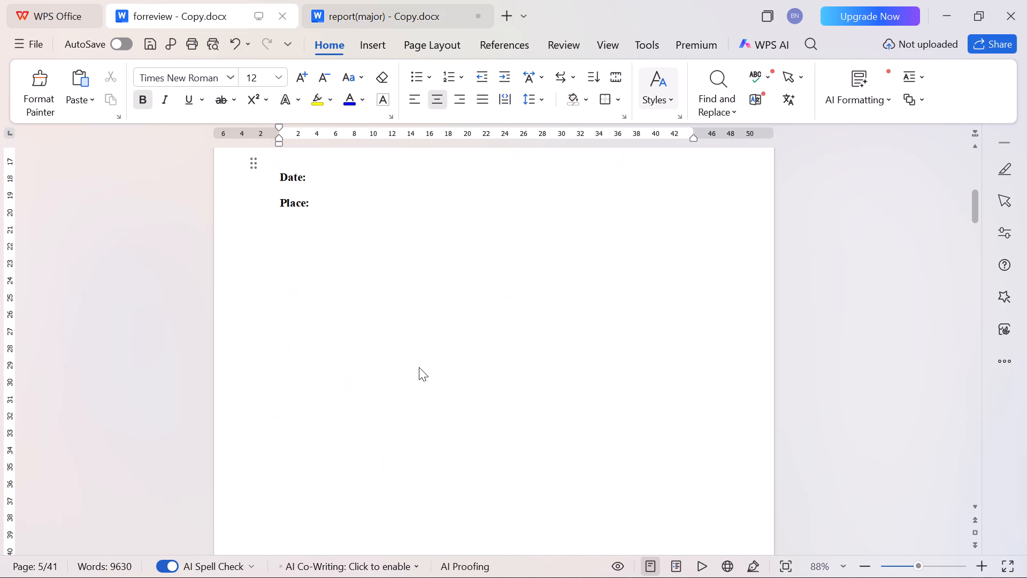
{"action": "scroll", "coordinate": [419, 367], "scroll_direction": "down", "scroll_amount": 12}
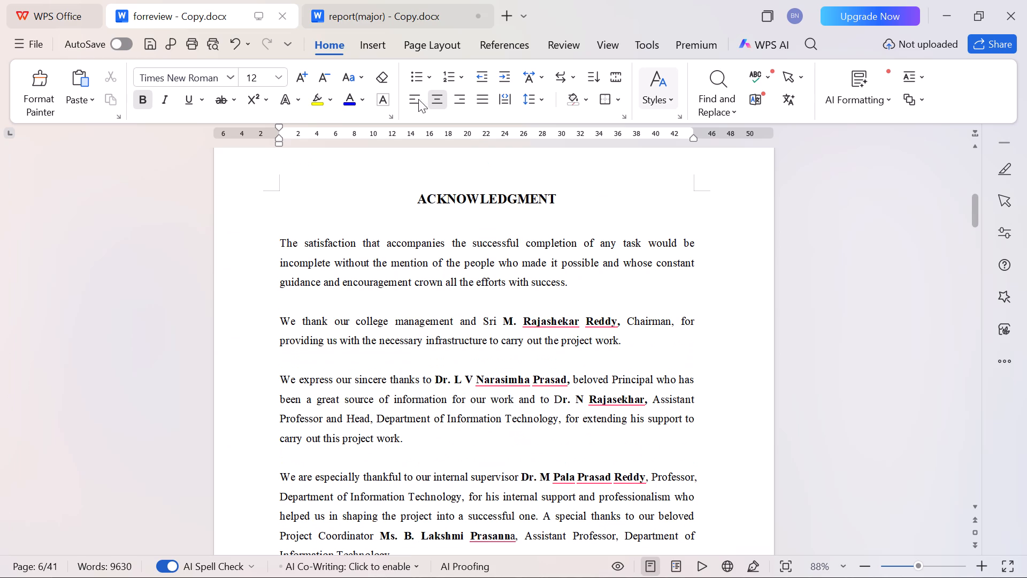
{"action": "left_click", "coordinate": [405, 0]}
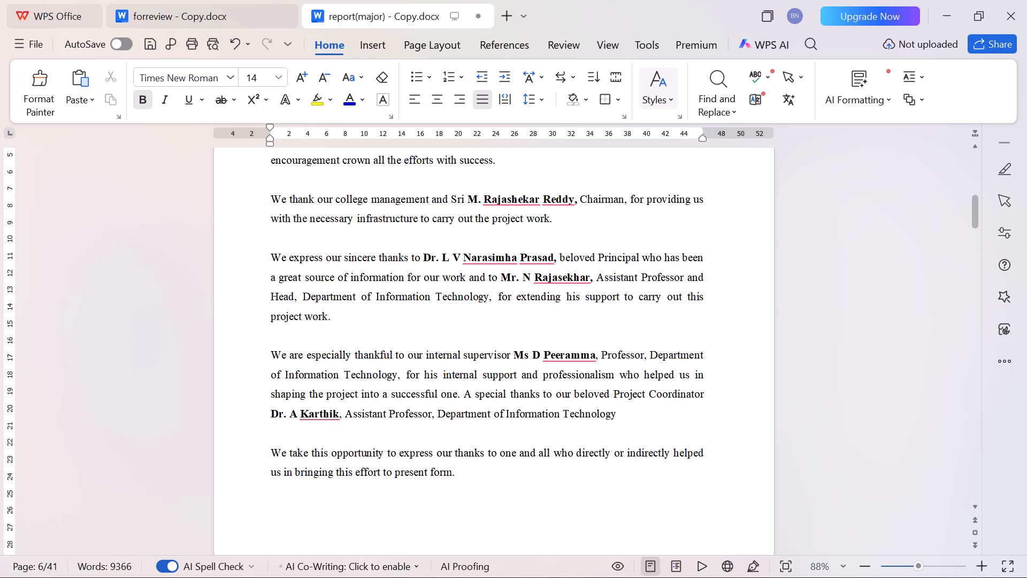
{"action": "left_click", "coordinate": [248, 0]}
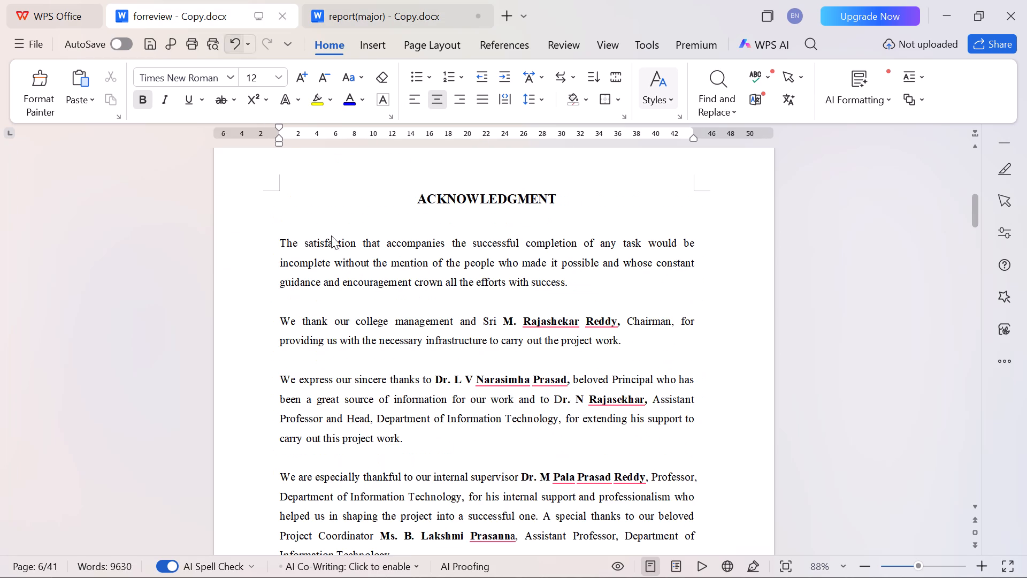
Bold the last letter of the Project Coordinator's name in the forreview - Copy acknowledgment and save that document.
{"action": "scroll", "coordinate": [400, 405], "scroll_direction": "down", "scroll_amount": 3}
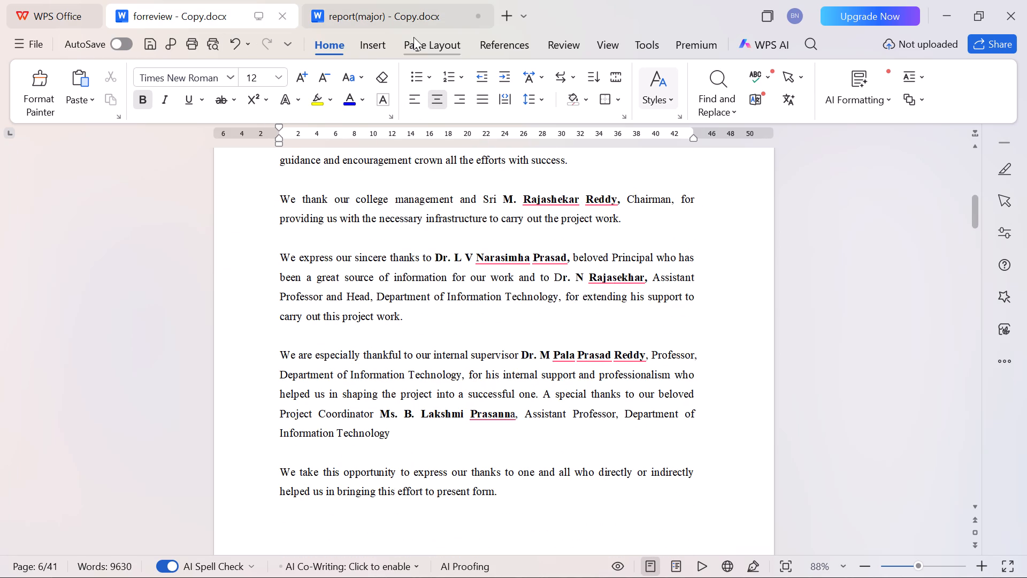
{"action": "left_click_drag", "start_coordinate": [515, 414], "coordinate": [509, 417]}
{"action": "key", "text": "ctrl+b"}
{"action": "key", "text": "ctrl+s"}
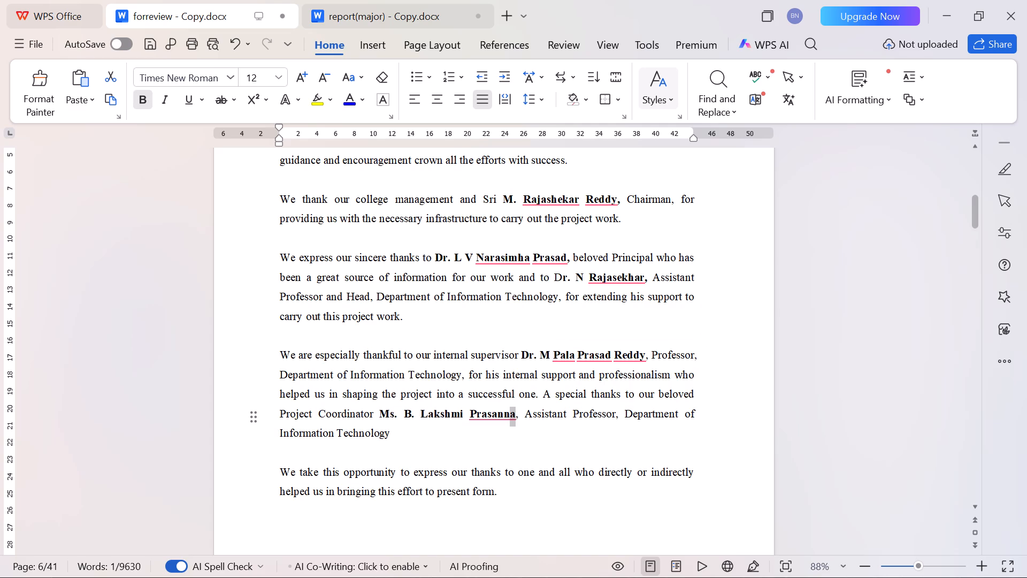
{"action": "left_click", "coordinate": [515, 372]}
Replace the Project Coordinator's title and name in the report(major) - Copy acknowledgment with those given in forreview - Copy.
{"action": "left_click", "coordinate": [415, 0]}
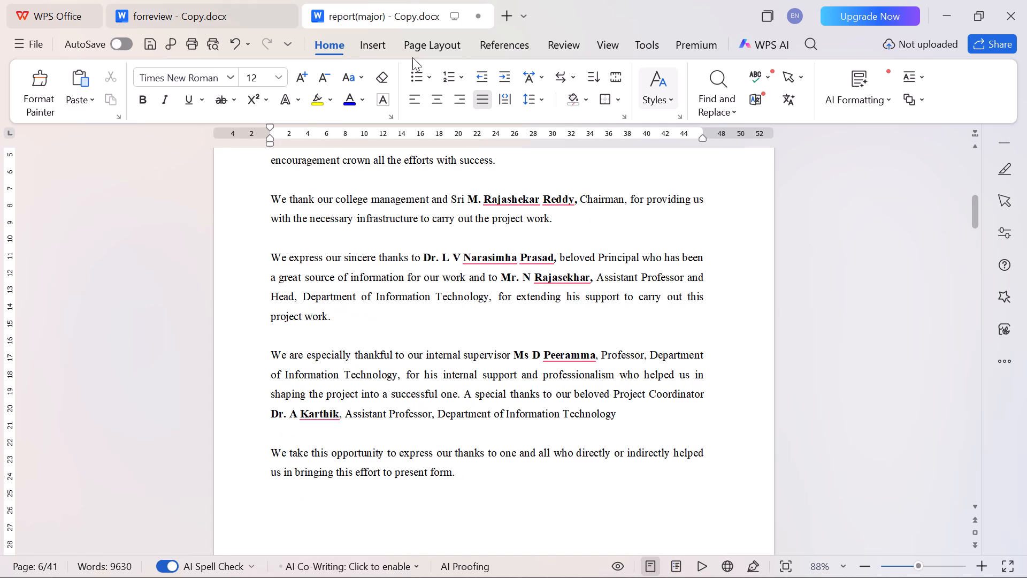
{"action": "left_click", "coordinate": [338, 417]}
{"action": "key", "text": "BackSpace"}
{"action": "key", "text": "BackSpace"}
{"action": "key", "text": "BackSpace"}
{"action": "key", "text": "BackSpace"}
{"action": "key", "text": "BackSpace"}
{"action": "key", "text": "BackSpace"}
{"action": "key", "text": "BackSpace"}
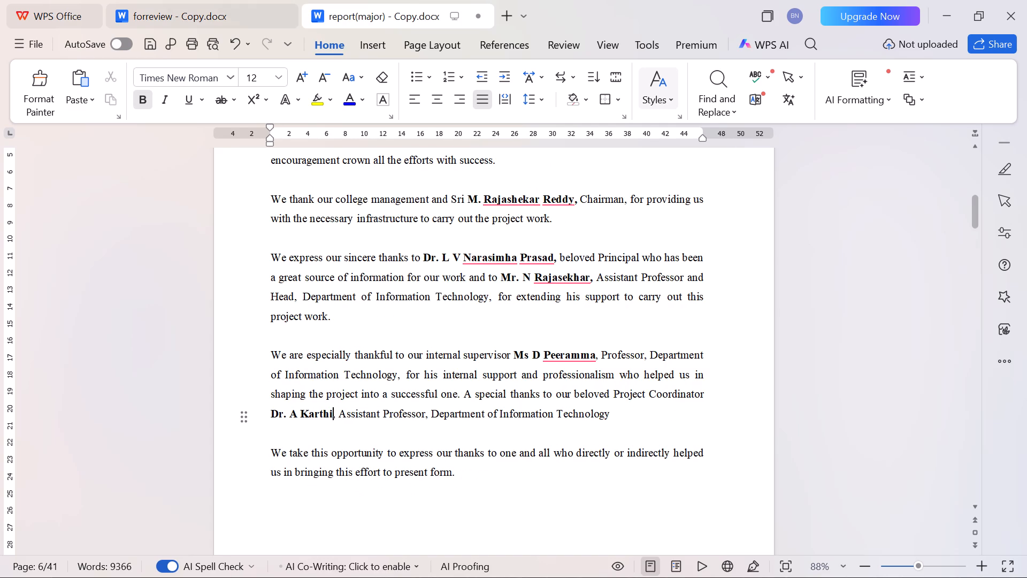
{"action": "key", "text": "BackSpace"}
{"action": "key", "text": "BackSpace"}
{"action": "key", "text": "BackSpace"}
{"action": "key", "text": "BackSpace"}
{"action": "key", "text": "BackSpace"}
{"action": "key", "text": "BackSpace"}
{"action": "key", "text": "BackSpace"}
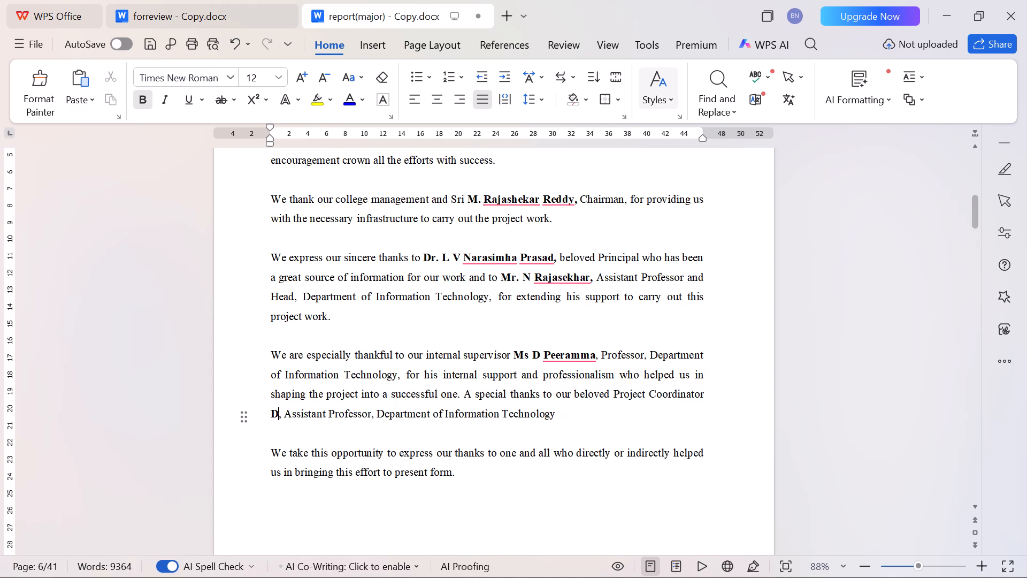
{"action": "key", "text": "BackSpace"}
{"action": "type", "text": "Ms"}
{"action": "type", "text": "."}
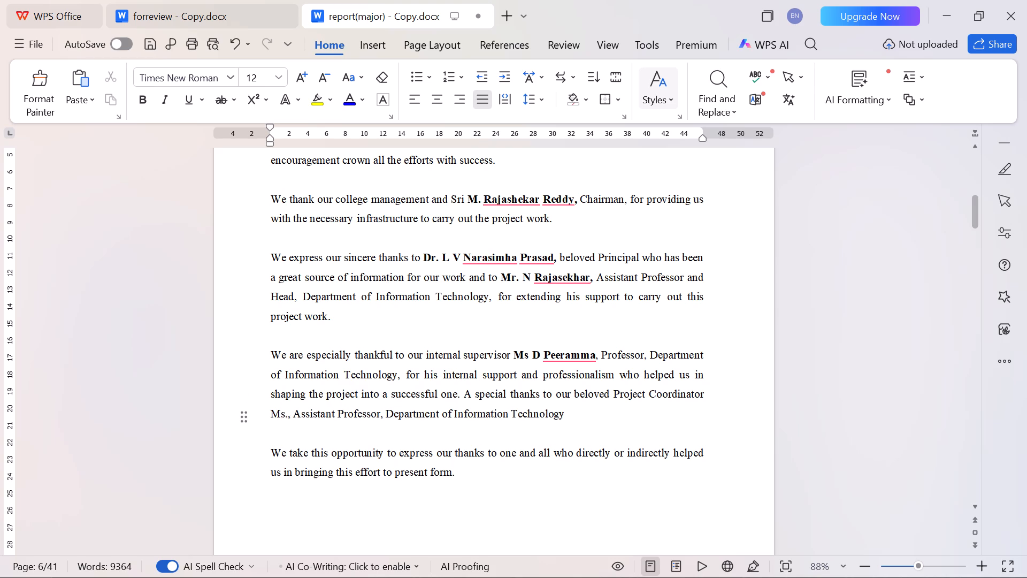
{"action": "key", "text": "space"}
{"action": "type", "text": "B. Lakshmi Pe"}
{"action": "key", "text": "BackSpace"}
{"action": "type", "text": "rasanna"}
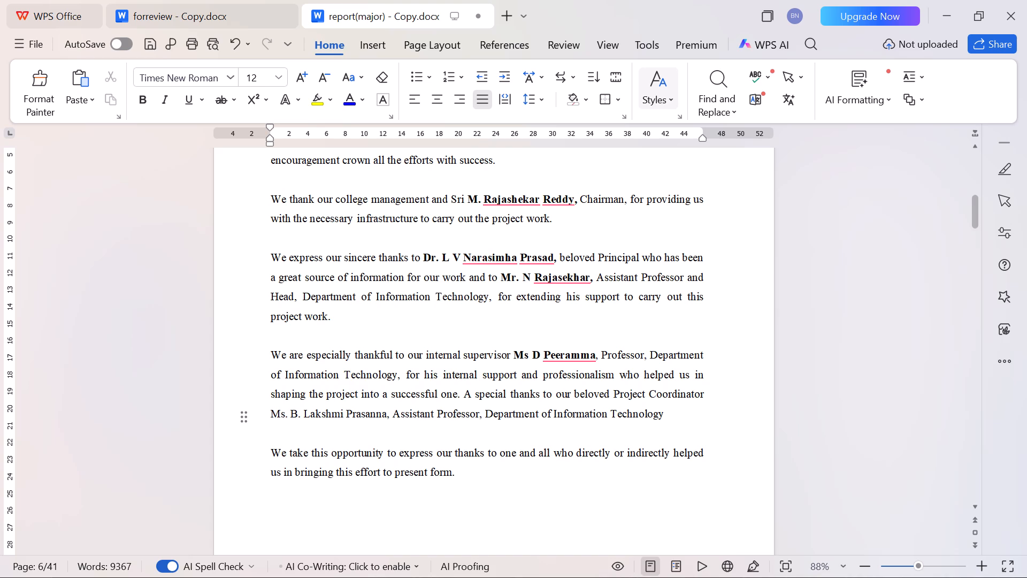
Bold the Project Coordinator's new title and name in the acknowledgment and save the document.
{"action": "left_click_drag", "start_coordinate": [385, 415], "coordinate": [271, 415]}
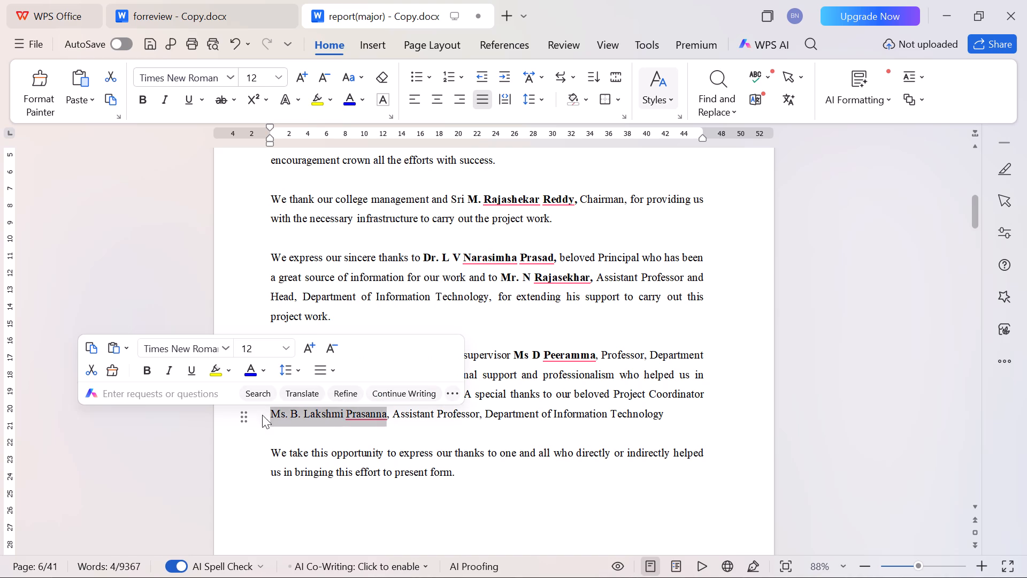
{"action": "left_click", "coordinate": [147, 371]}
{"action": "left_click", "coordinate": [418, 477]}
{"action": "key", "text": "ctrl+s"}
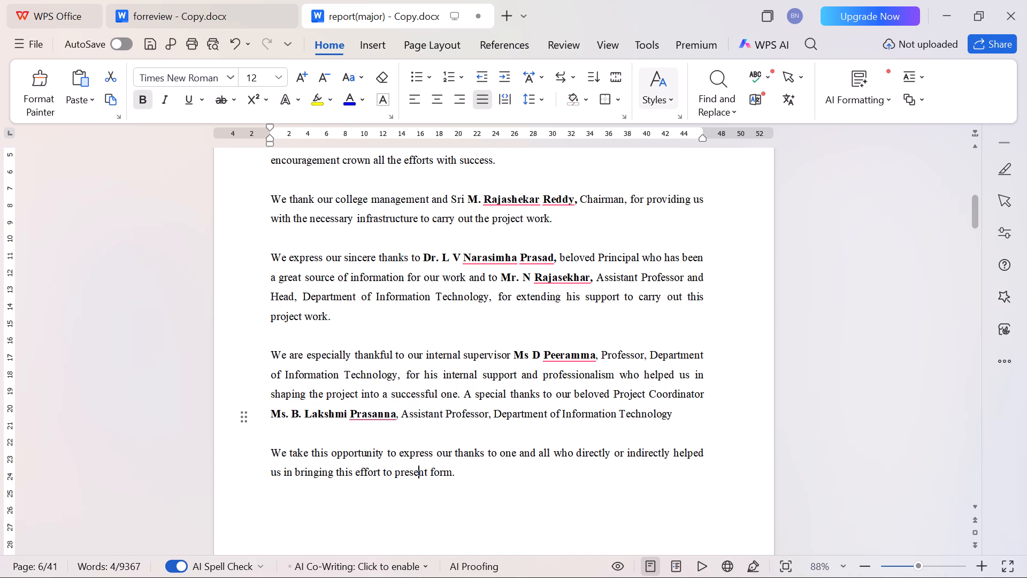
Cut the whole Keywords paragraph from the end of the abstract.
{"action": "scroll", "coordinate": [418, 477], "scroll_direction": "down", "scroll_amount": 8}
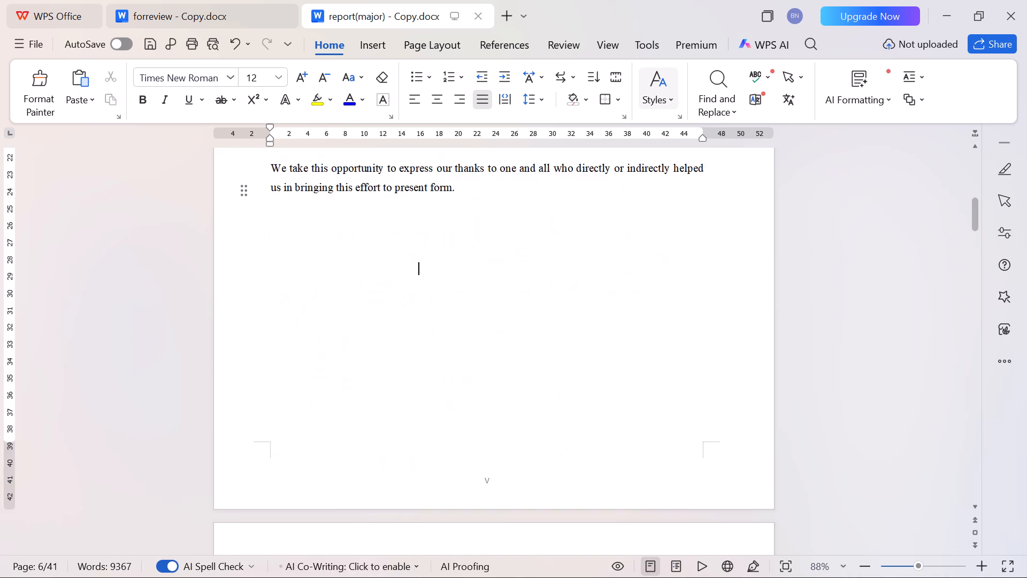
{"action": "scroll", "coordinate": [418, 477], "scroll_direction": "down", "scroll_amount": 15}
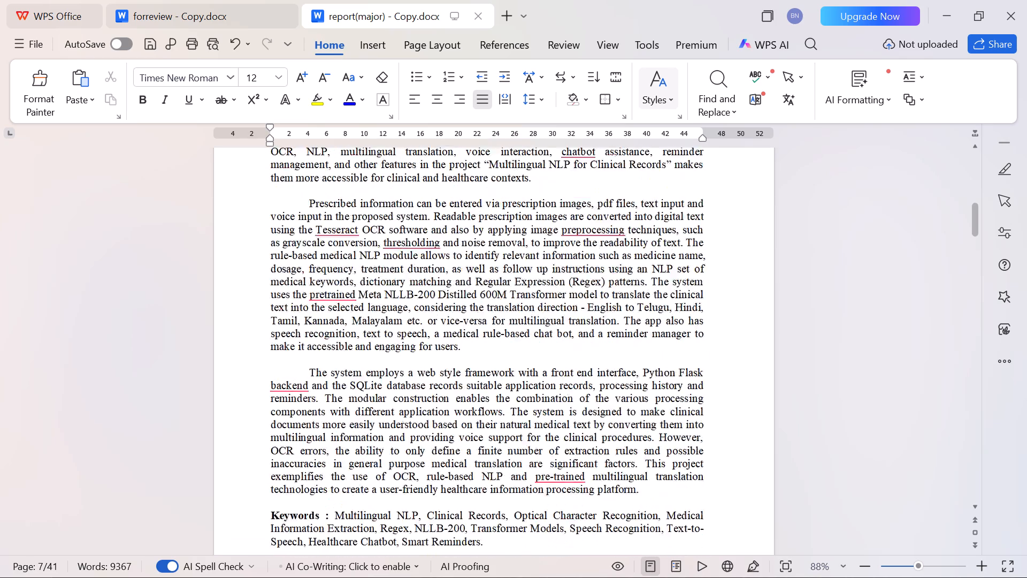
{"action": "scroll", "coordinate": [418, 477], "scroll_direction": "down", "scroll_amount": 1}
{"action": "left_click_drag", "start_coordinate": [486, 421], "coordinate": [275, 397]}
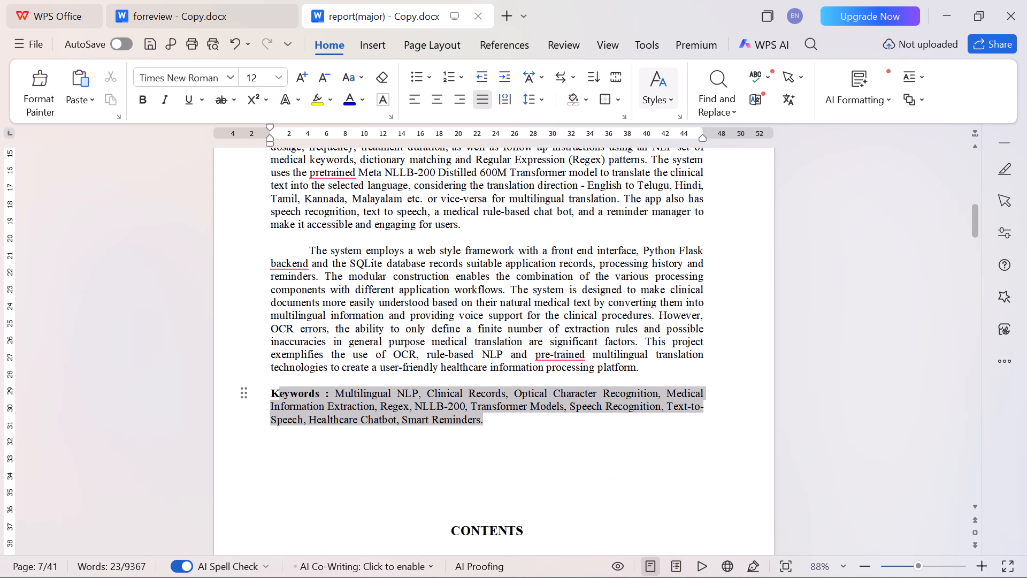
{"action": "left_click_drag", "start_coordinate": [275, 397], "coordinate": [270, 396]}
{"action": "key", "text": "ctrl+x"}
Paste the cut Keywords paragraph on a new justified line under the ABSTRACT heading and remove the extra blank line below it.
{"action": "scroll", "coordinate": [464, 408], "scroll_direction": "up", "scroll_amount": 11}
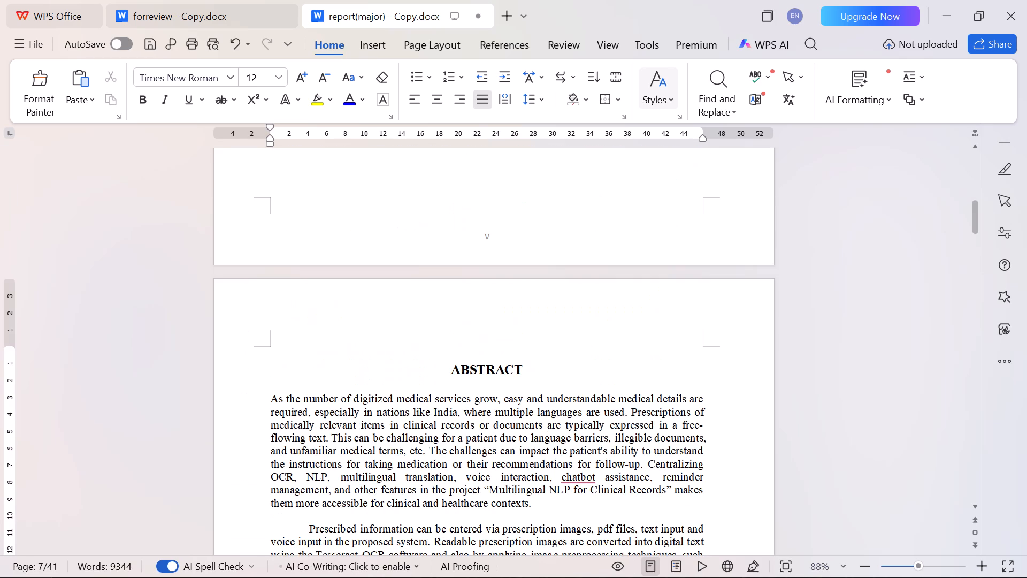
{"action": "left_click", "coordinate": [530, 374]}
{"action": "key", "text": "Return"}
{"action": "key", "text": "Return"}
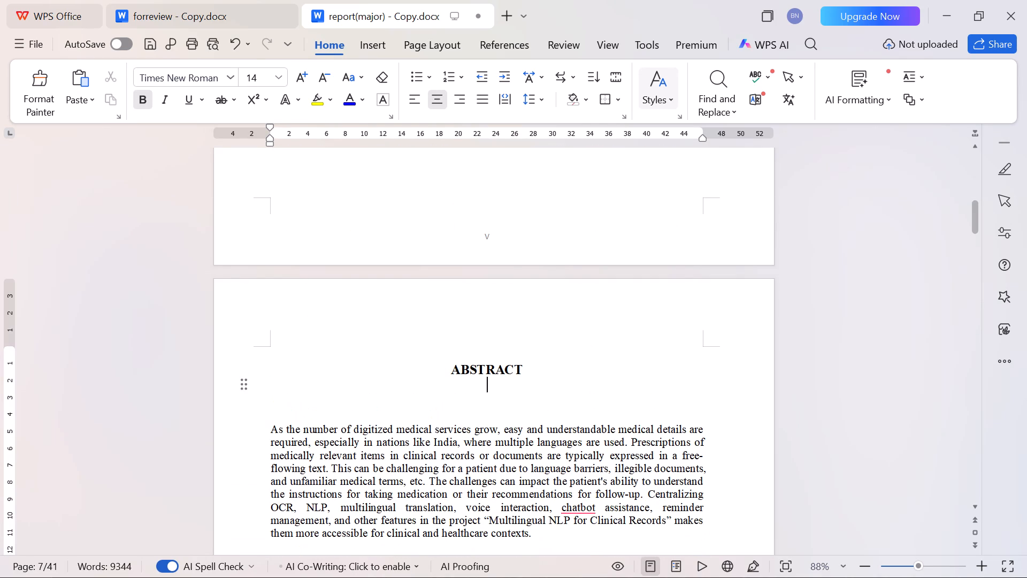
{"action": "left_click", "coordinate": [481, 100]}
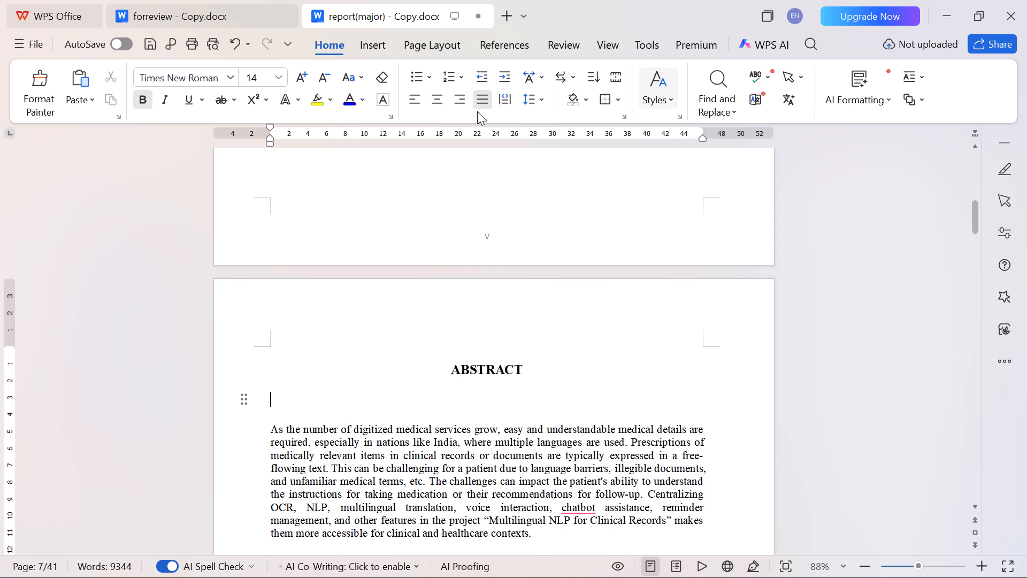
{"action": "key", "text": "ctrl+v"}
{"action": "left_click", "coordinate": [499, 426]}
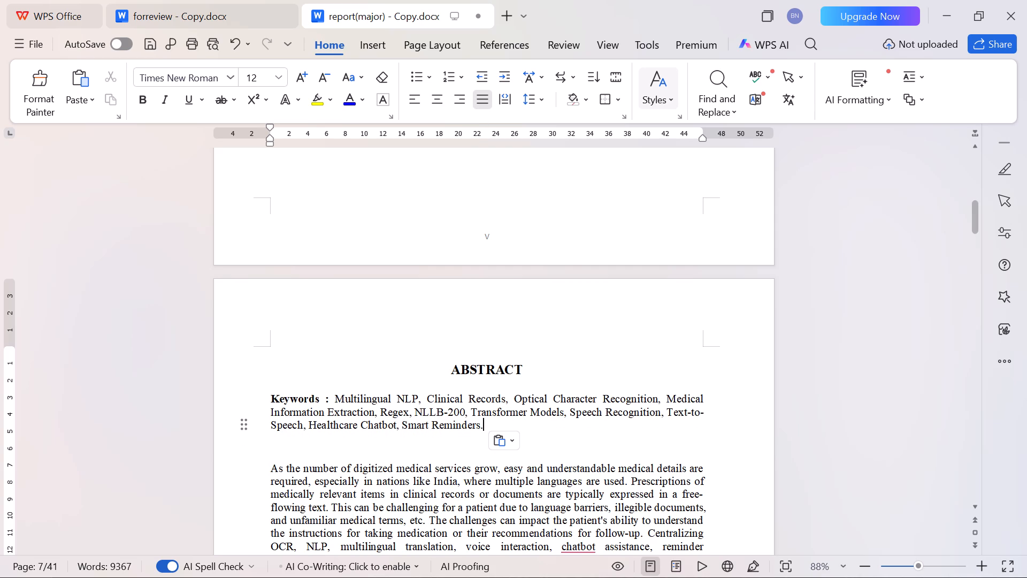
{"action": "key", "text": "Delete"}
Remove the bold formatting from the word "Keywords" in the abstract.
{"action": "double_click", "coordinate": [296, 397]}
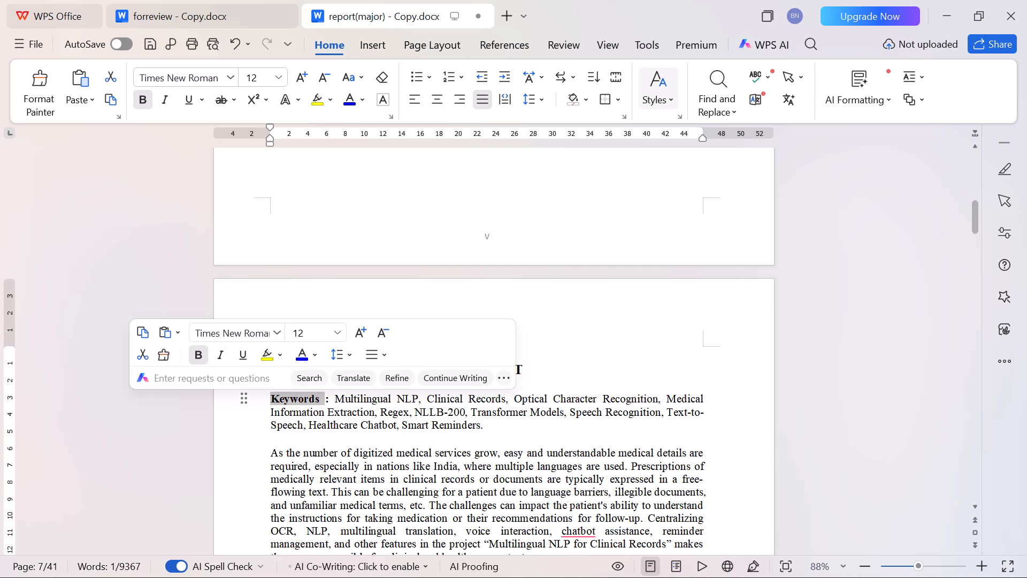
{"action": "left_click", "coordinate": [203, 352]}
{"action": "left_click", "coordinate": [309, 444]}
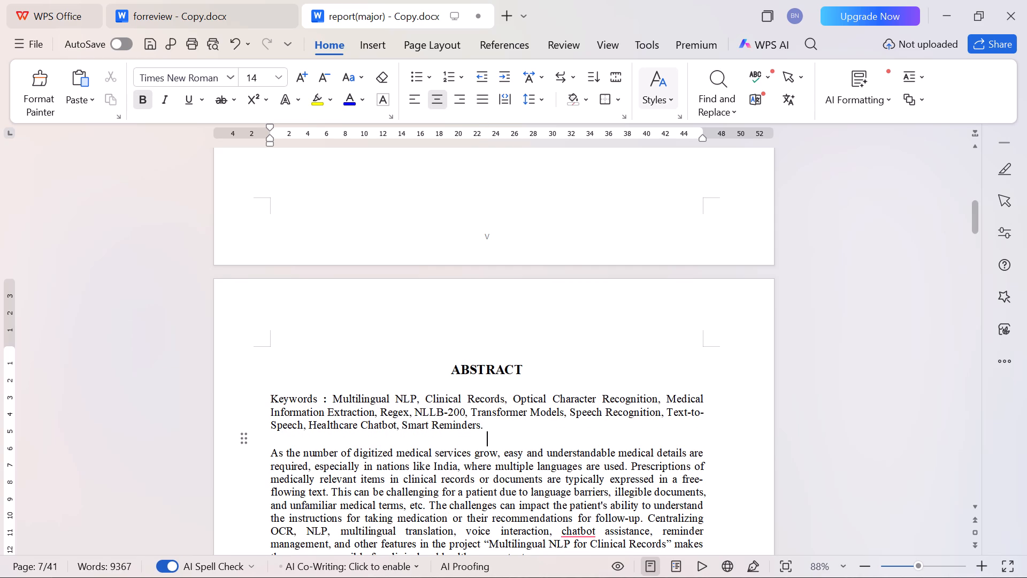
Set the whole abstract text, from the Keywords paragraph to the last paragraph, to font size 12.
{"action": "left_click_drag", "start_coordinate": [269, 398], "coordinate": [406, 472]}
{"action": "scroll", "coordinate": [406, 472], "scroll_direction": "down", "scroll_amount": 7}
{"action": "left_click", "coordinate": [406, 472]}
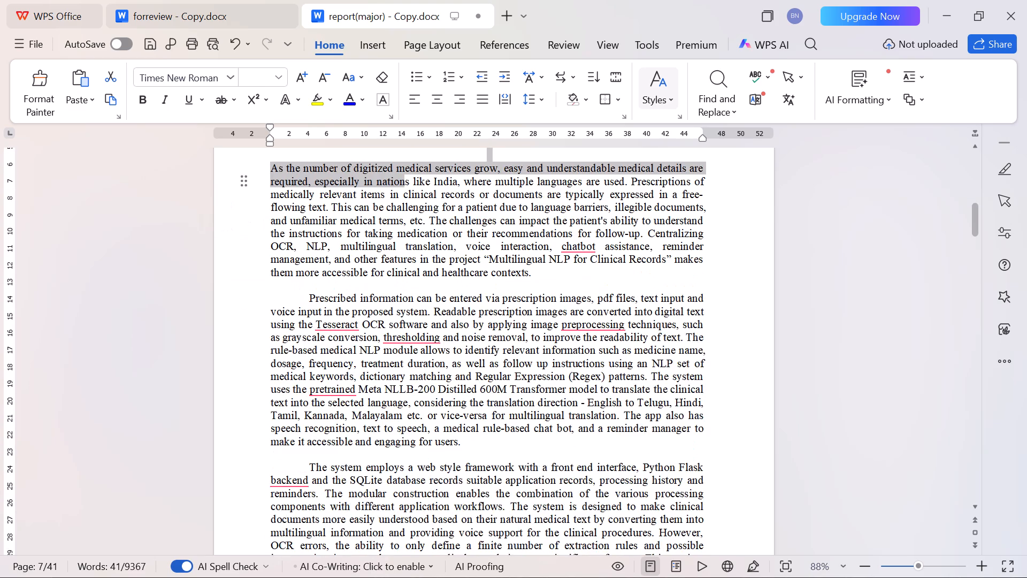
{"action": "scroll", "coordinate": [406, 472], "scroll_direction": "down", "scroll_amount": 3}
{"action": "left_click", "coordinate": [406, 472]}
{"action": "left_click_drag", "start_coordinate": [656, 463], "coordinate": [309, 303]}
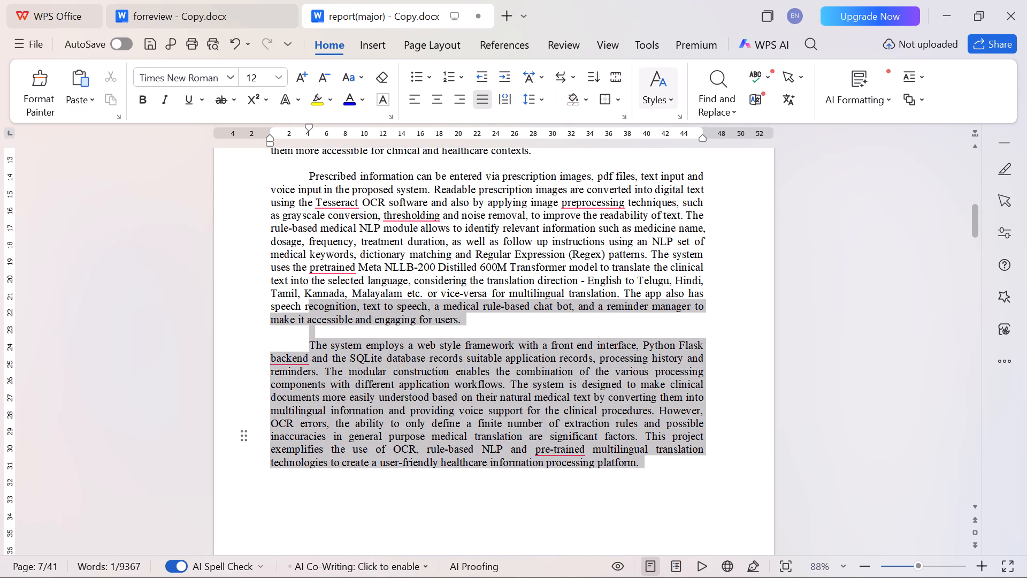
{"action": "left_click_drag", "start_coordinate": [309, 303], "coordinate": [266, 277]}
{"action": "scroll", "coordinate": [309, 303], "scroll_direction": "up", "scroll_amount": 7}
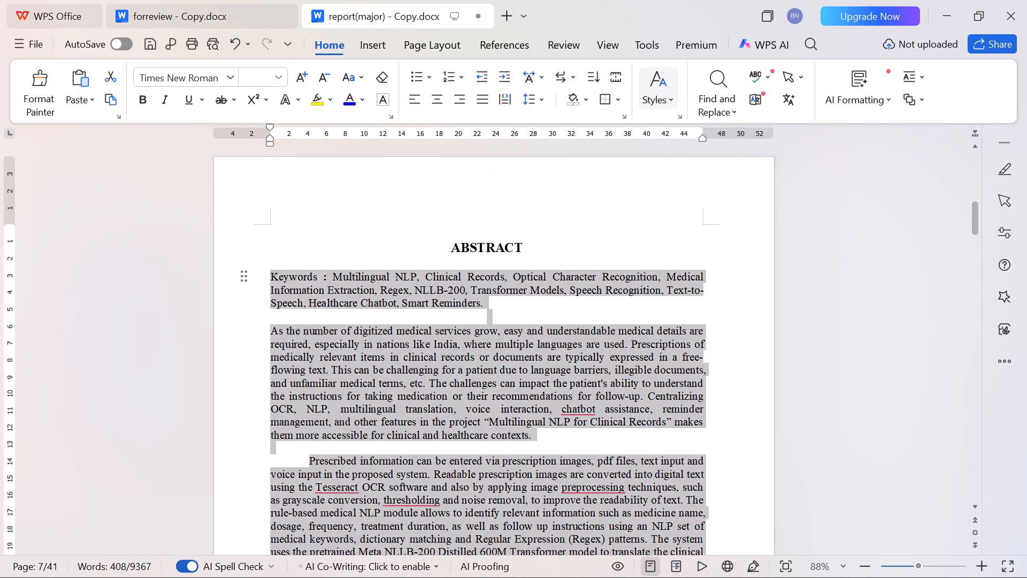
{"action": "left_click", "coordinate": [250, 209]}
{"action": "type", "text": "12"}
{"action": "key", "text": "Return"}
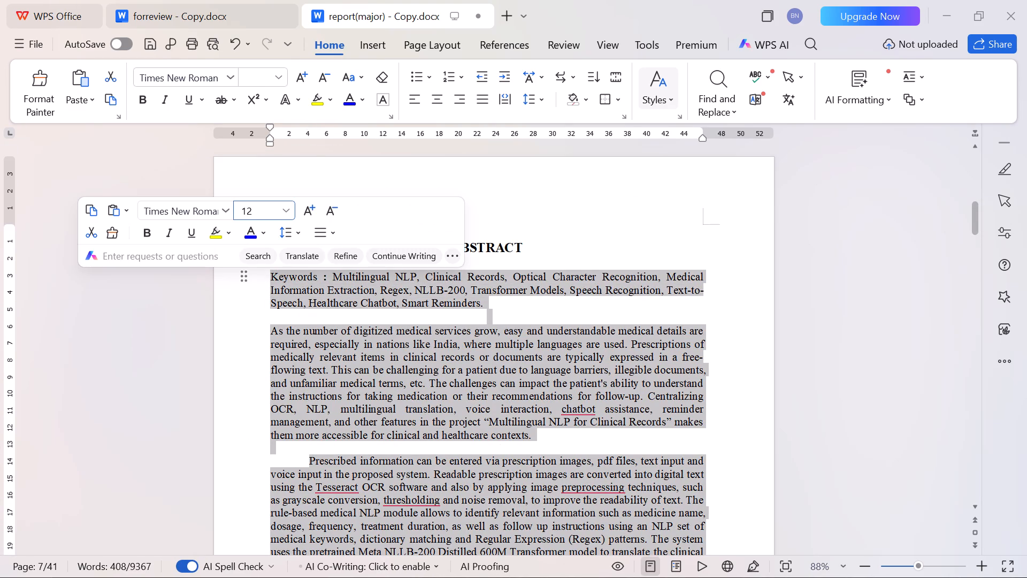
Justify the selected abstract text and widen its line spacing.
{"action": "left_click", "coordinate": [321, 235]}
{"action": "left_click", "coordinate": [335, 341]}
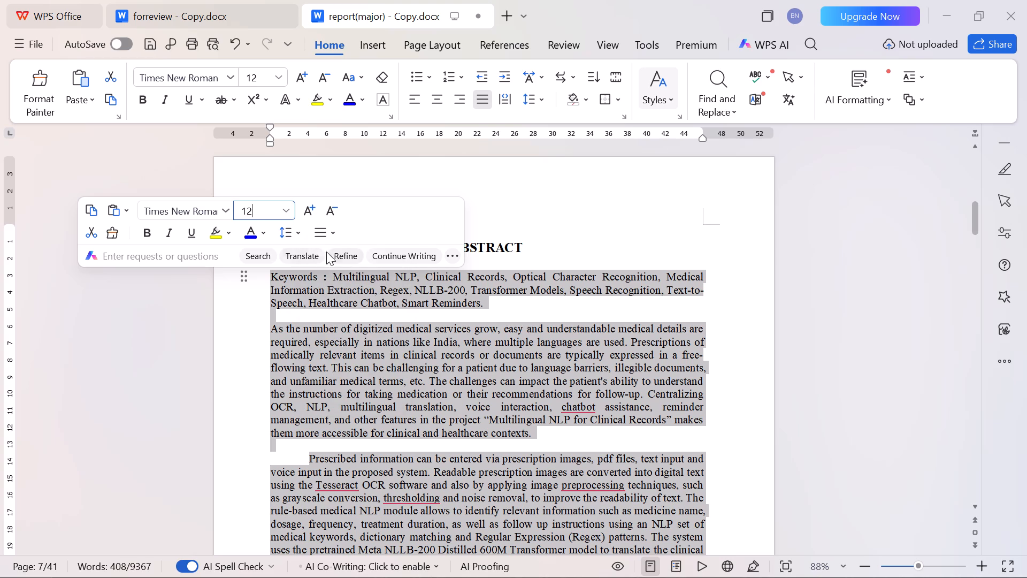
{"action": "left_click", "coordinate": [300, 238]}
{"action": "left_click", "coordinate": [308, 285]}
{"action": "left_click", "coordinate": [351, 337]}
Delete the blank lines separating the three body paragraphs of the abstract, keeping the one below the Keywords.
{"action": "scroll", "coordinate": [351, 338], "scroll_direction": "down", "scroll_amount": 10}
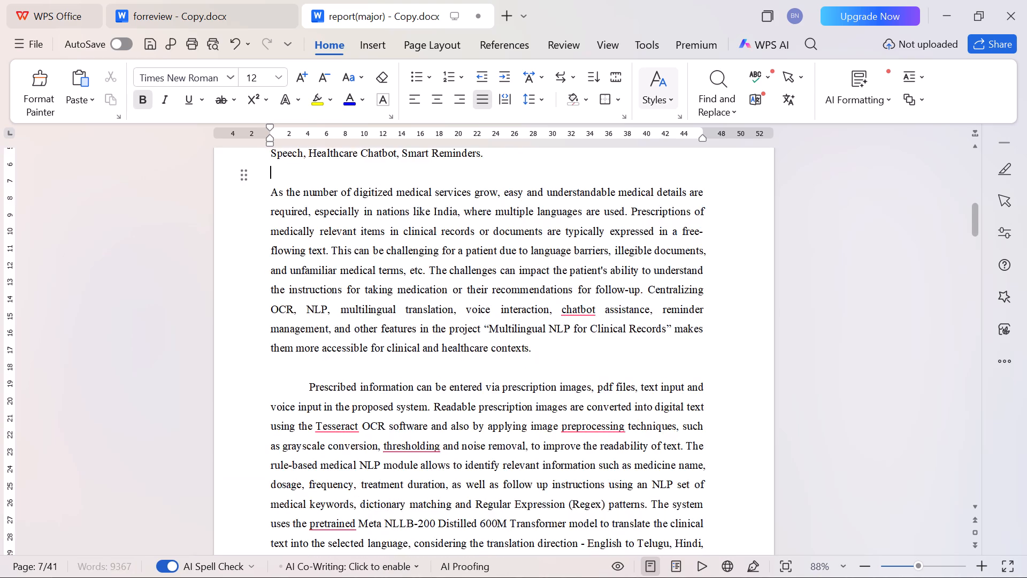
{"action": "scroll", "coordinate": [352, 345], "scroll_direction": "down", "scroll_amount": 10}
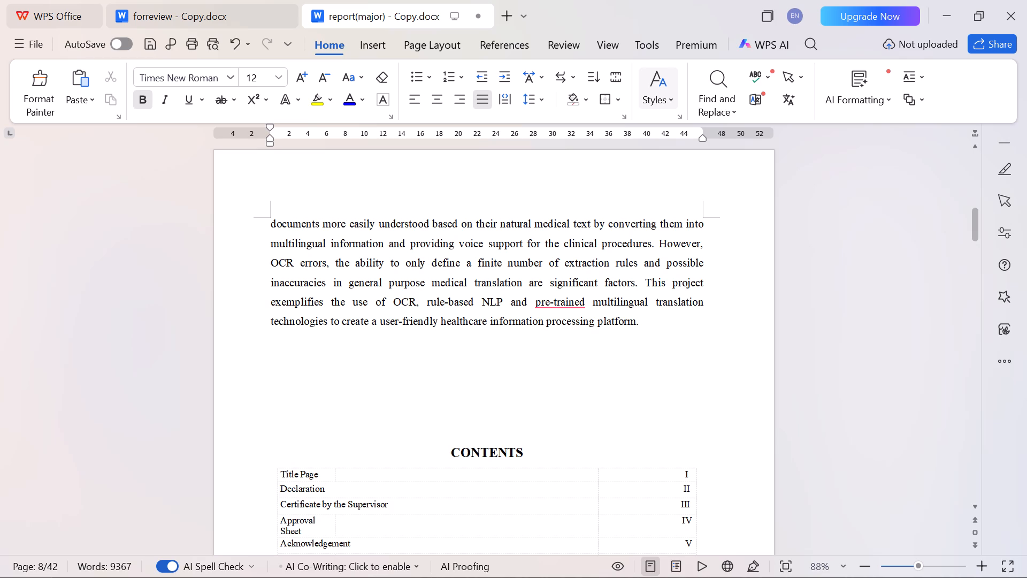
{"action": "scroll", "coordinate": [342, 430], "scroll_direction": "up", "scroll_amount": 2}
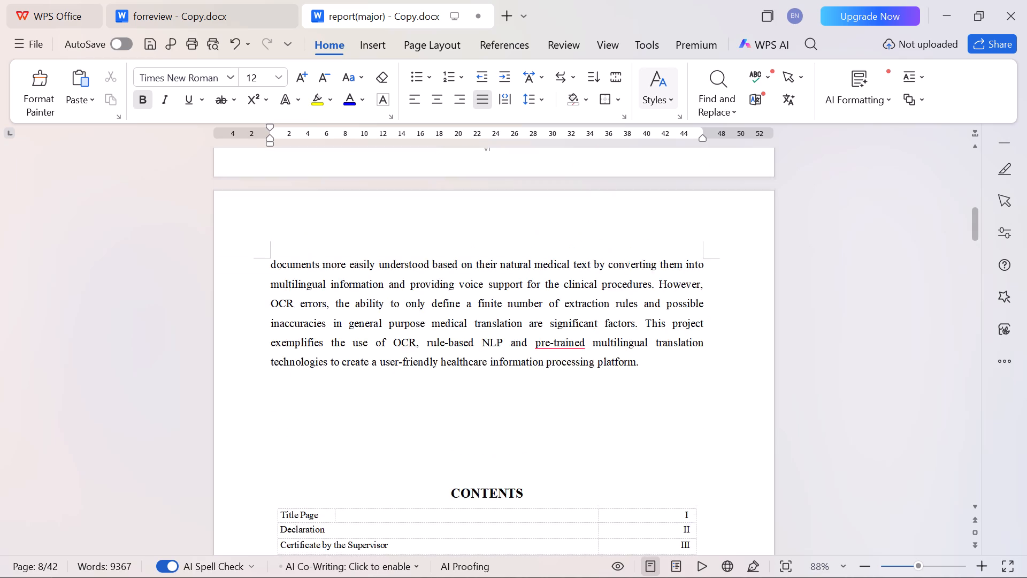
{"action": "scroll", "coordinate": [342, 430], "scroll_direction": "up", "scroll_amount": 7}
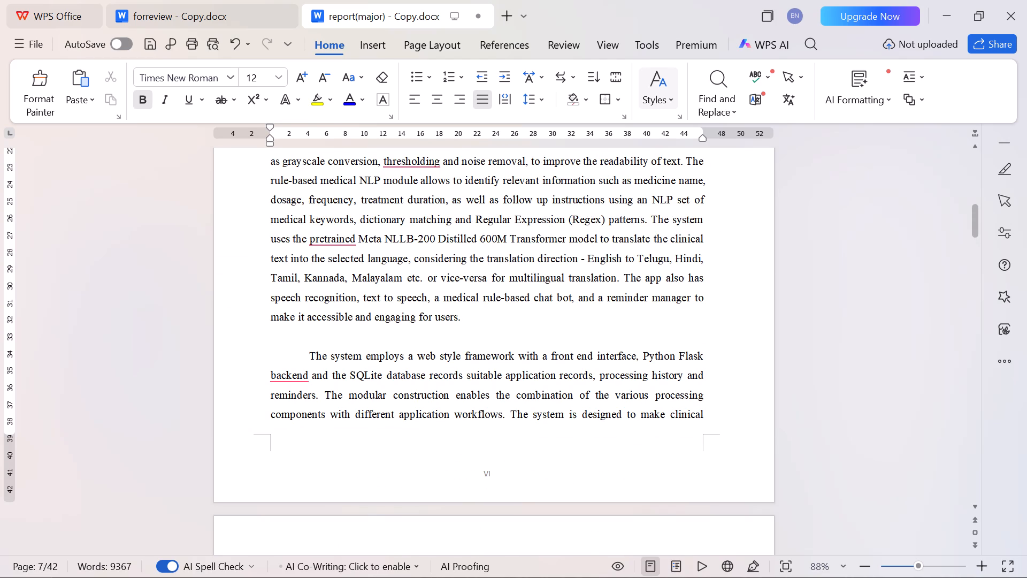
{"action": "left_click", "coordinate": [490, 318]}
{"action": "key", "text": "Delete"}
{"action": "scroll", "coordinate": [490, 318], "scroll_direction": "up", "scroll_amount": 3}
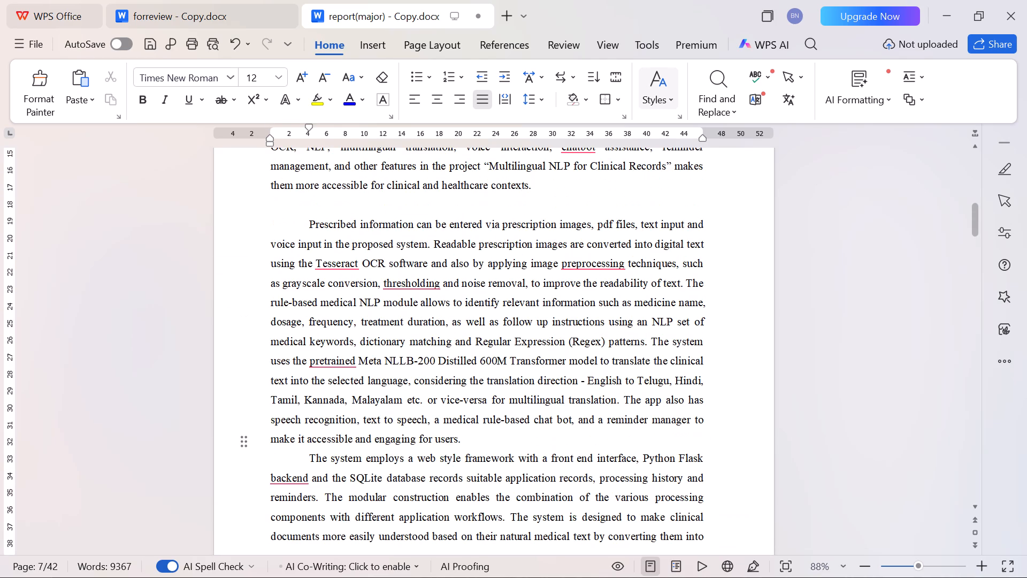
{"action": "left_click", "coordinate": [569, 186]}
{"action": "key", "text": "Delete"}
{"action": "scroll", "coordinate": [567, 195], "scroll_direction": "up", "scroll_amount": 5}
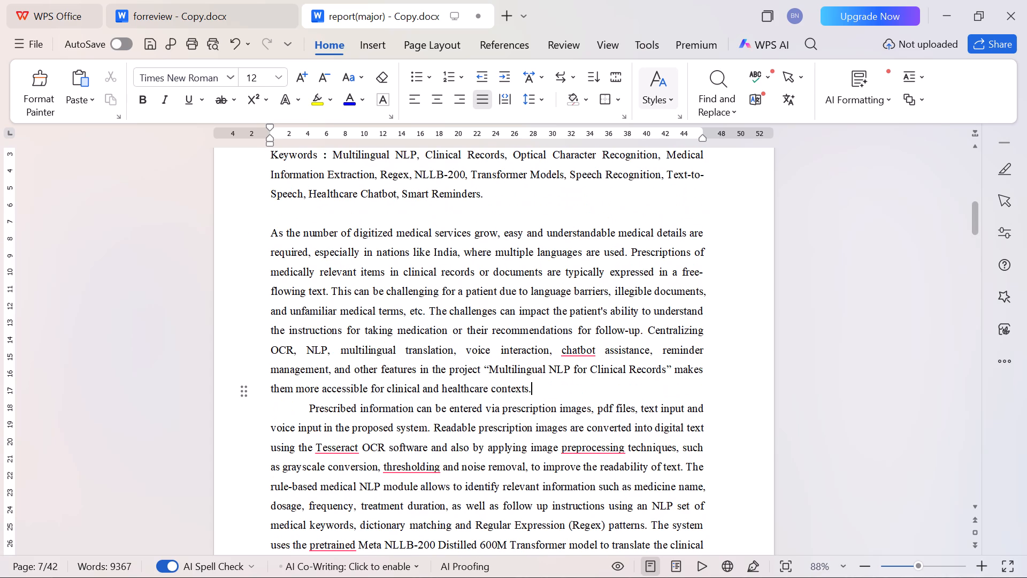
Check the abstract's layout against the one in forreview - Copy, and save report(major) - Copy.
{"action": "left_click", "coordinate": [175, 0]}
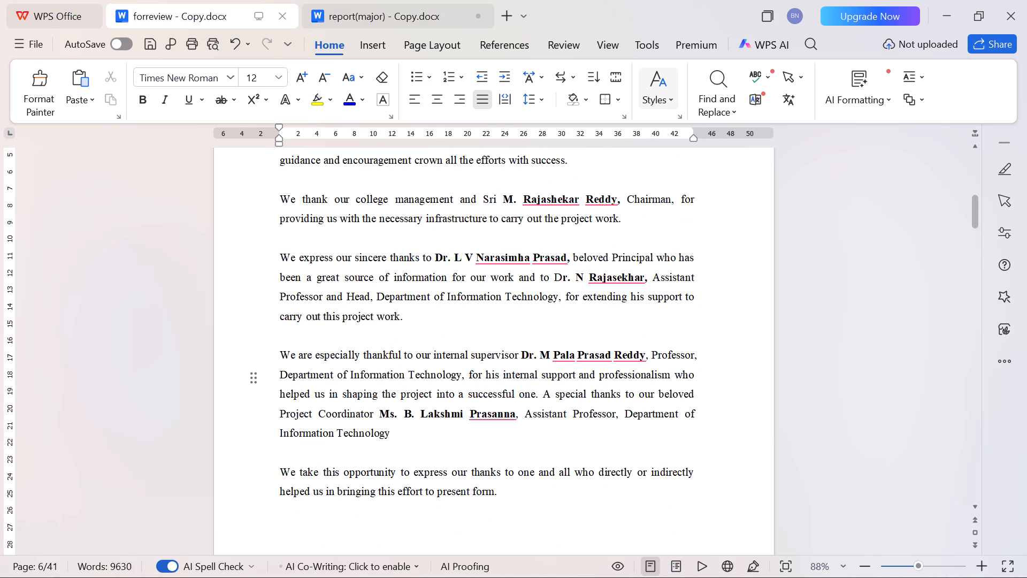
{"action": "scroll", "coordinate": [501, 254], "scroll_direction": "down", "scroll_amount": 17}
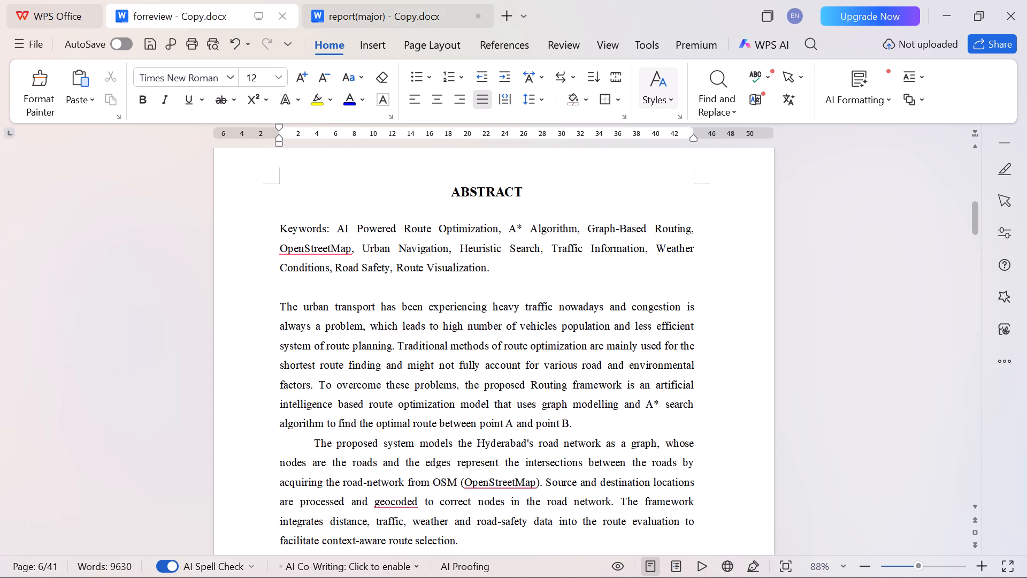
{"action": "left_click", "coordinate": [404, 7]}
{"action": "scroll", "coordinate": [423, 351], "scroll_direction": "down", "scroll_amount": 7}
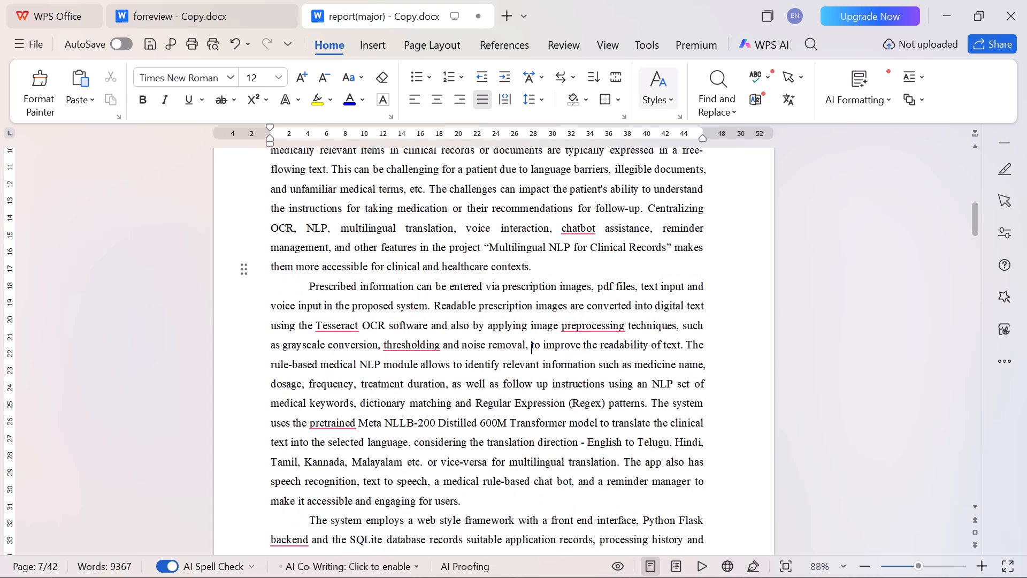
{"action": "scroll", "coordinate": [423, 351], "scroll_direction": "down", "scroll_amount": 6}
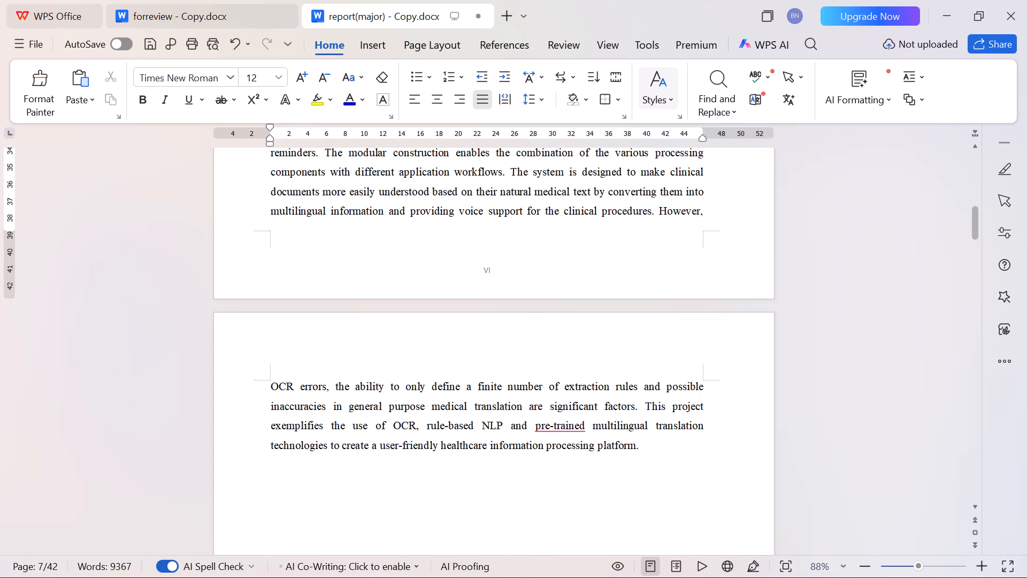
{"action": "key", "text": "ctrl+s"}
Delete the quoted title "Multilingual NLP for Clinical Records" after "the project" in the abstract's first body paragraph.
{"action": "scroll", "coordinate": [423, 351], "scroll_direction": "up", "scroll_amount": 10}
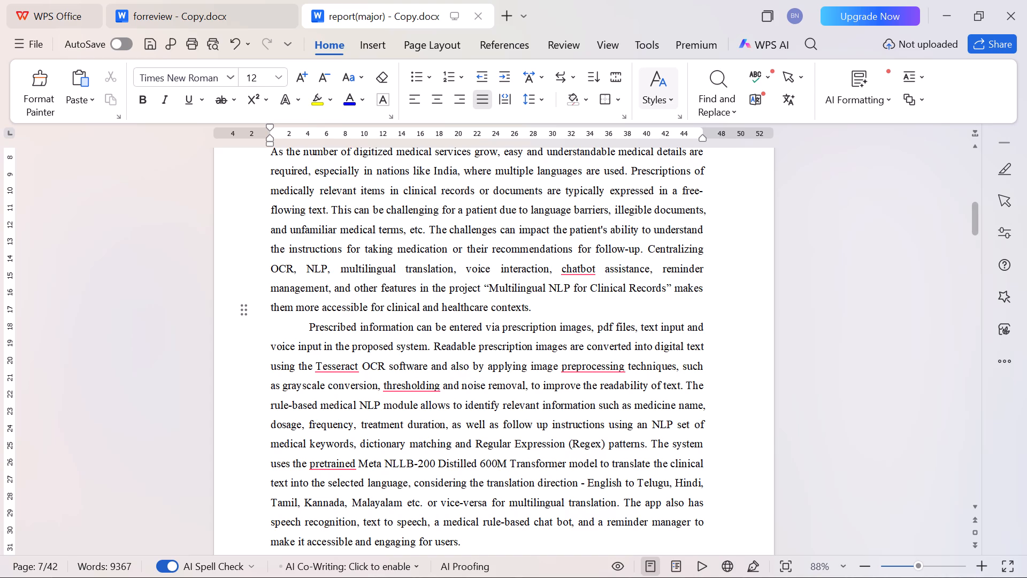
{"action": "left_click_drag", "start_coordinate": [670, 288], "coordinate": [485, 290]}
{"action": "key", "text": "BackSpace"}
{"action": "key", "text": "BackSpace"}
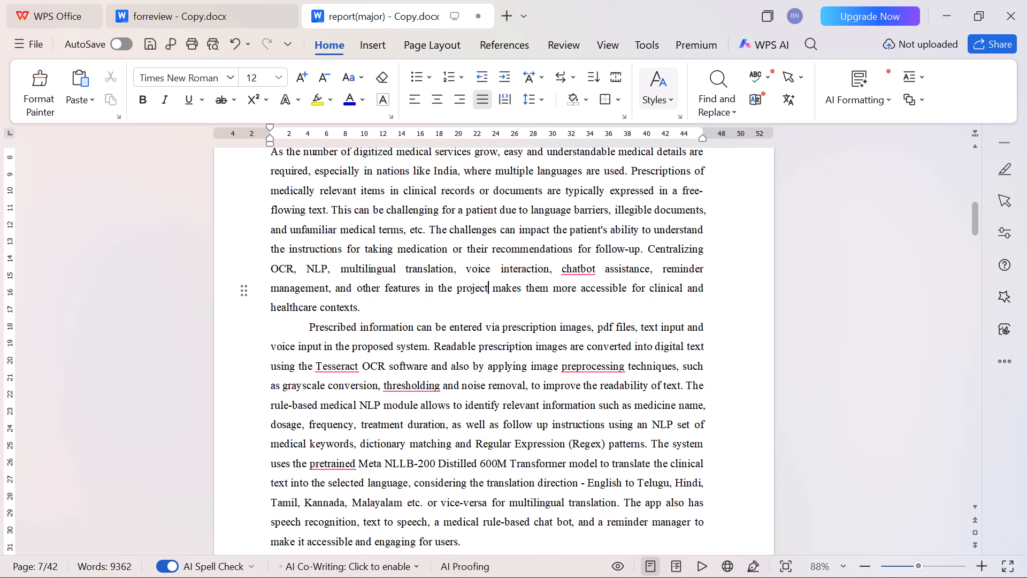
Switch from report(major) - Copy to another open application window.
{"action": "scroll", "coordinate": [494, 311], "scroll_direction": "up", "scroll_amount": 2}
{"action": "key", "text": "alt+Tab"}
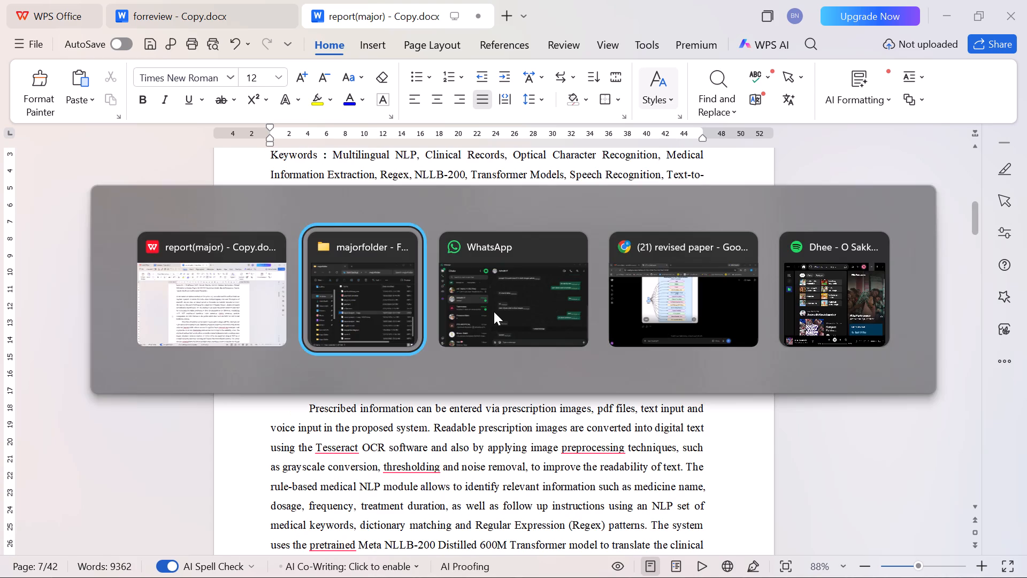
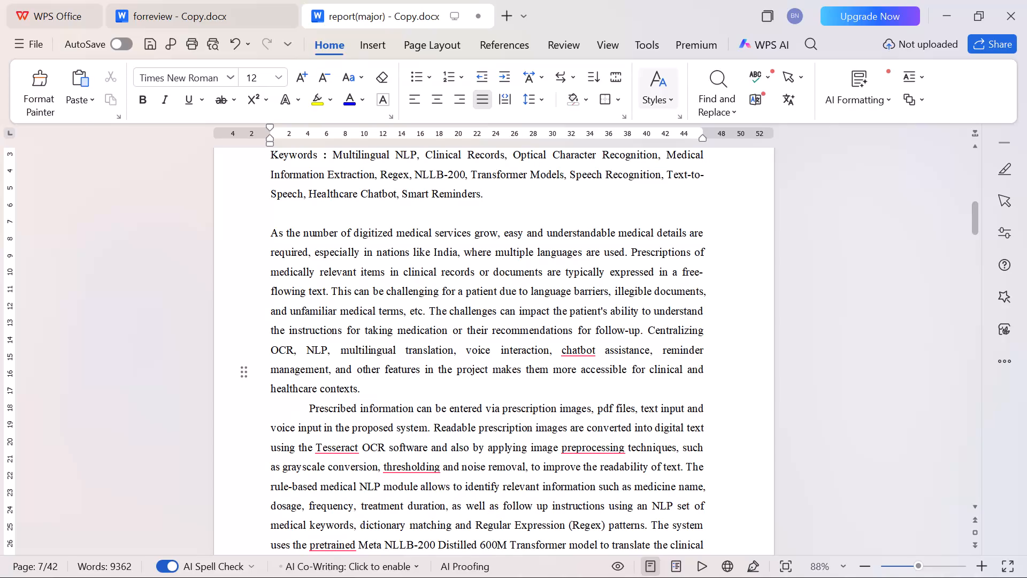
Examine the abstract in report(major) - Copy from its heading and Keywords to its last lines, including how it runs across the page break.
{"action": "scroll", "coordinate": [482, 502], "scroll_direction": "up", "scroll_amount": 3}
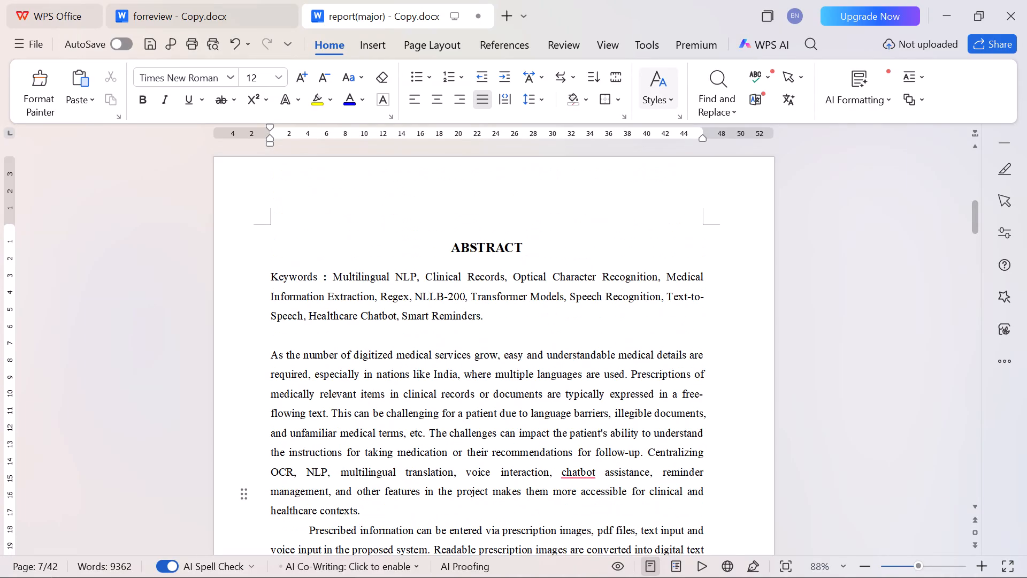
{"action": "scroll", "coordinate": [482, 502], "scroll_direction": "down", "scroll_amount": 2}
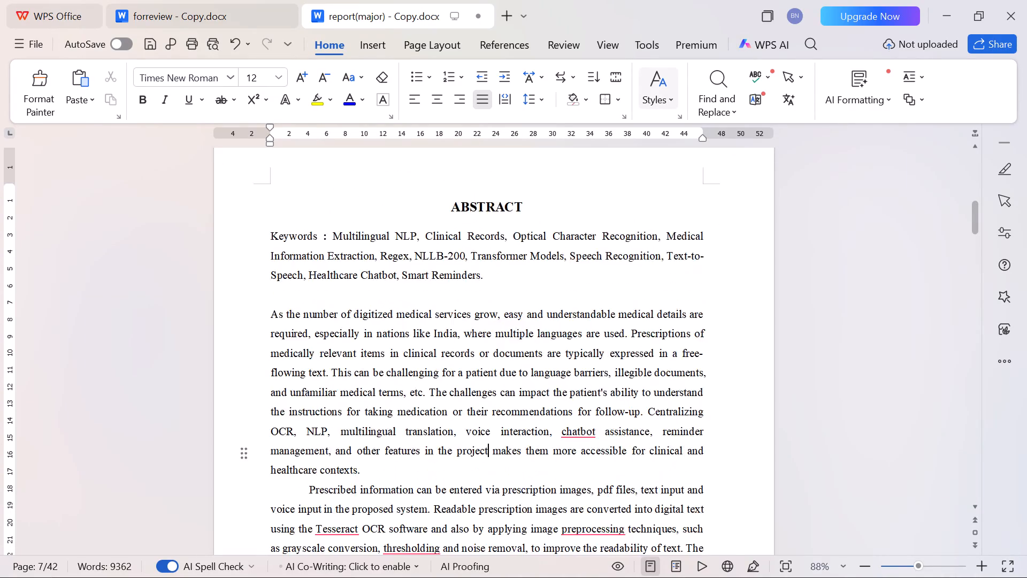
{"action": "scroll", "coordinate": [482, 502], "scroll_direction": "down", "scroll_amount": 5}
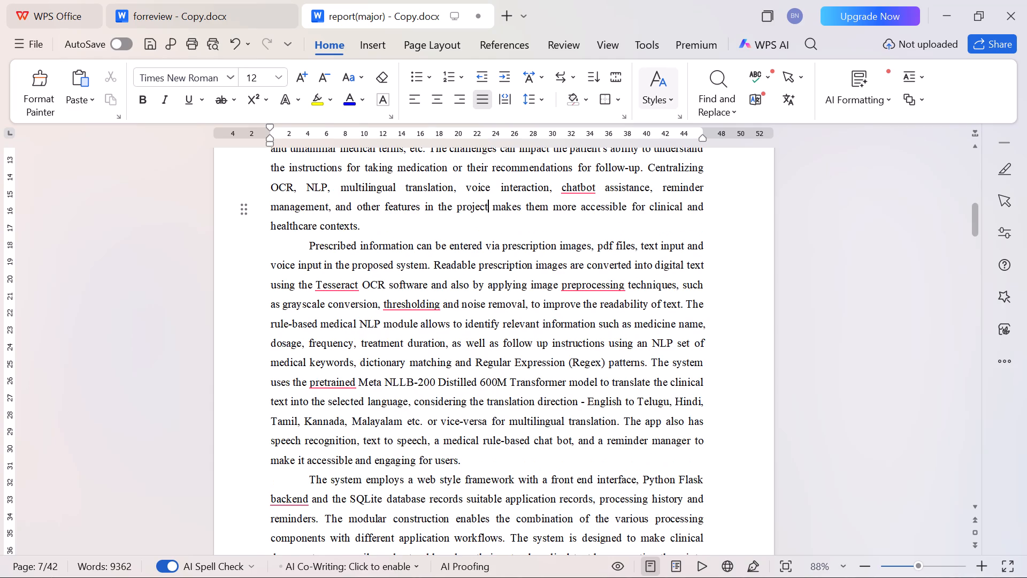
{"action": "scroll", "coordinate": [482, 502], "scroll_direction": "down", "scroll_amount": 8}
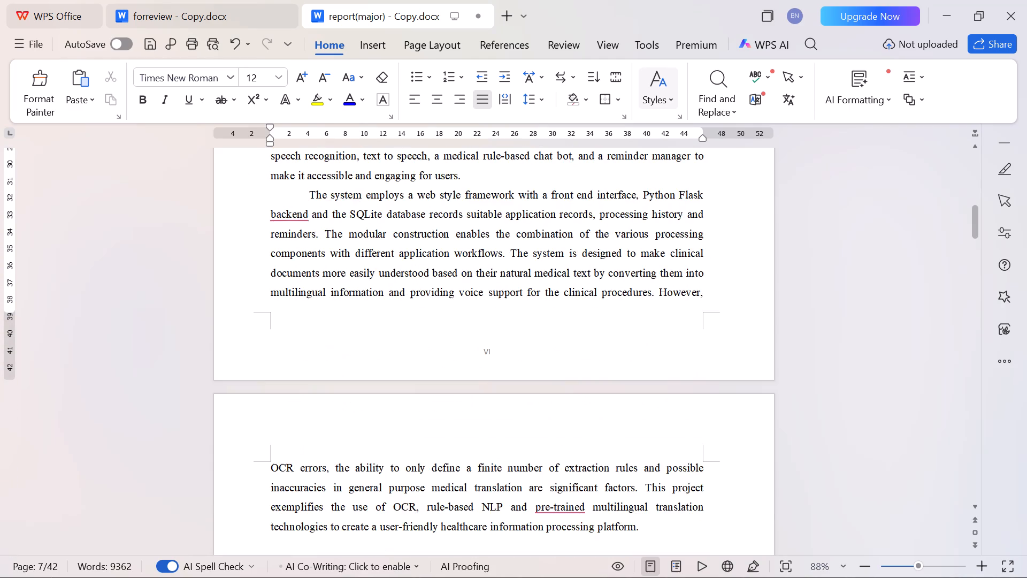
{"action": "scroll", "coordinate": [482, 502], "scroll_direction": "down", "scroll_amount": 1}
{"action": "scroll", "coordinate": [482, 502], "scroll_direction": "up", "scroll_amount": 6}
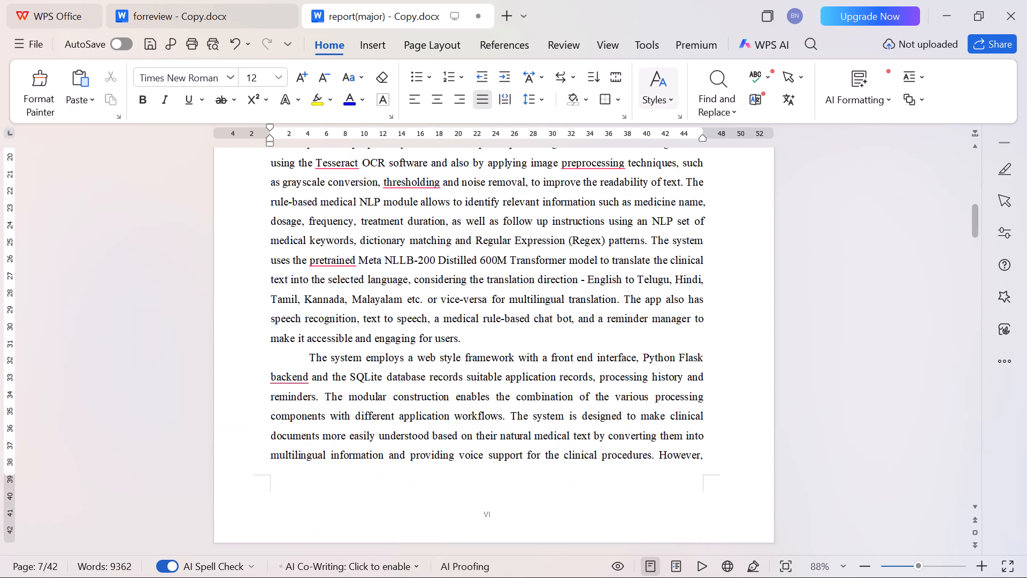
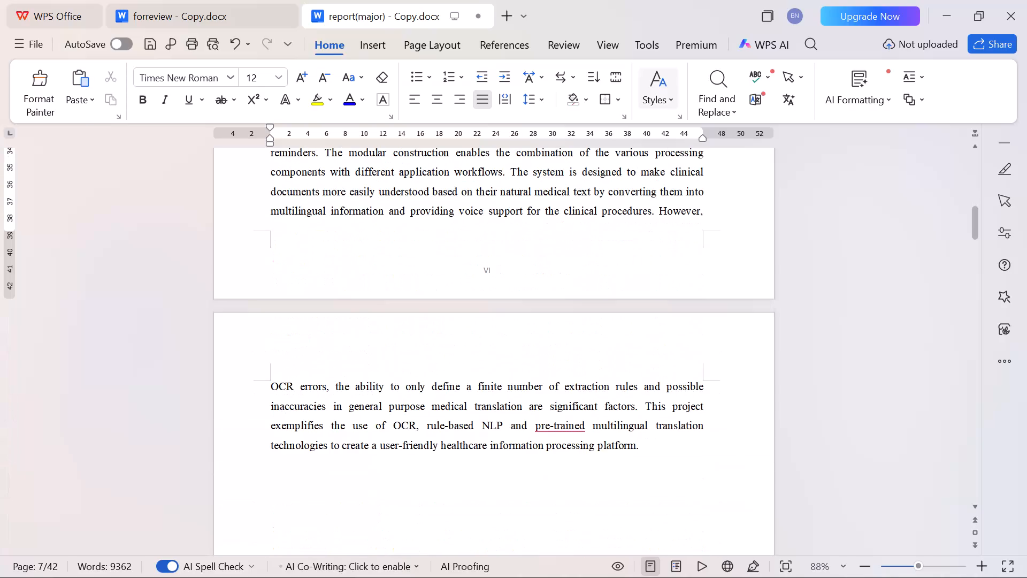
Reread the abstract in report(major) - Copy from its overflow lines before CONTENTS back to the ABSTRACT heading and Keywords.
{"action": "scroll", "coordinate": [592, 401], "scroll_direction": "down", "scroll_amount": 1}
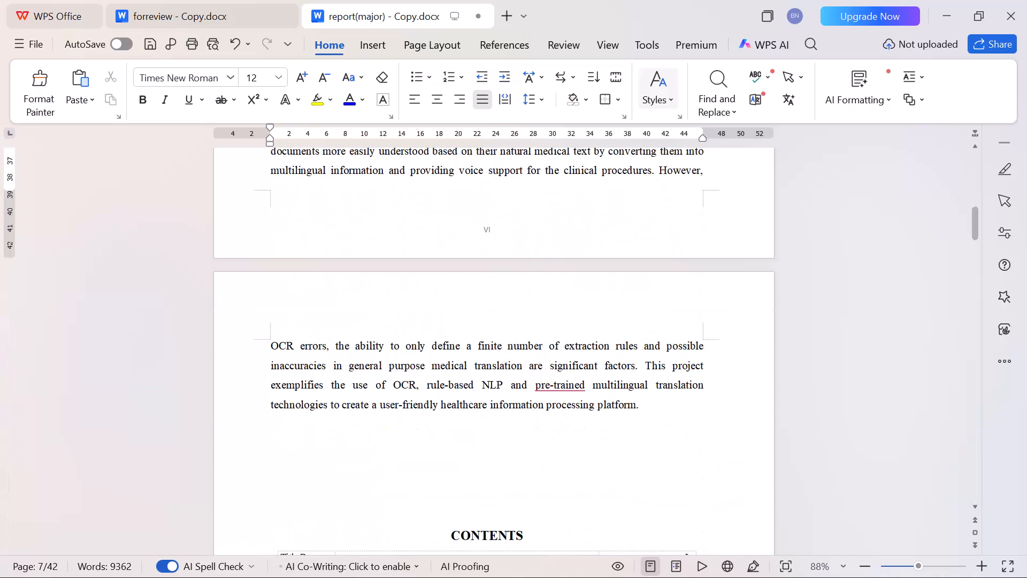
{"action": "scroll", "coordinate": [592, 401], "scroll_direction": "up", "scroll_amount": 6}
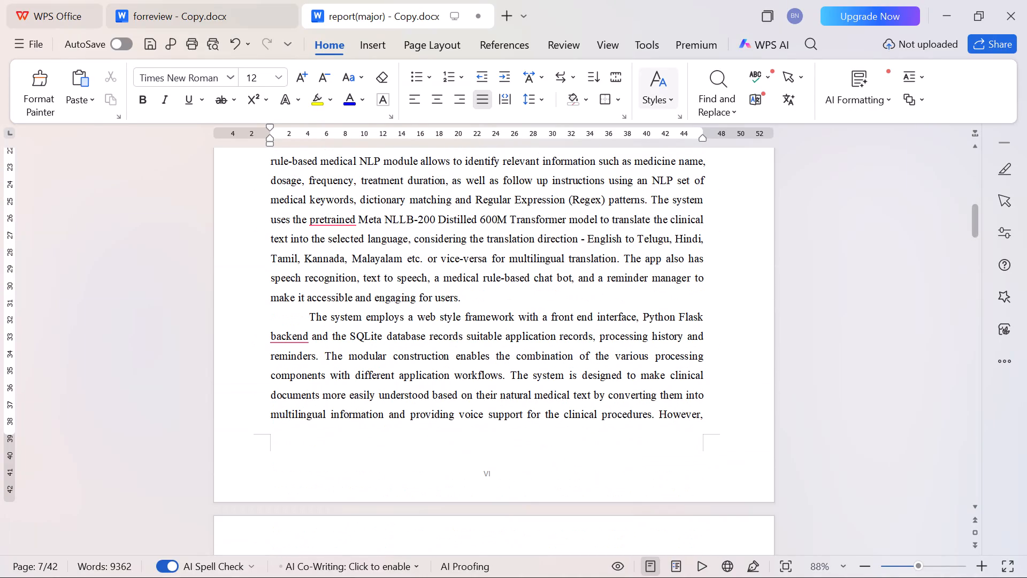
{"action": "scroll", "coordinate": [592, 401], "scroll_direction": "up", "scroll_amount": 2}
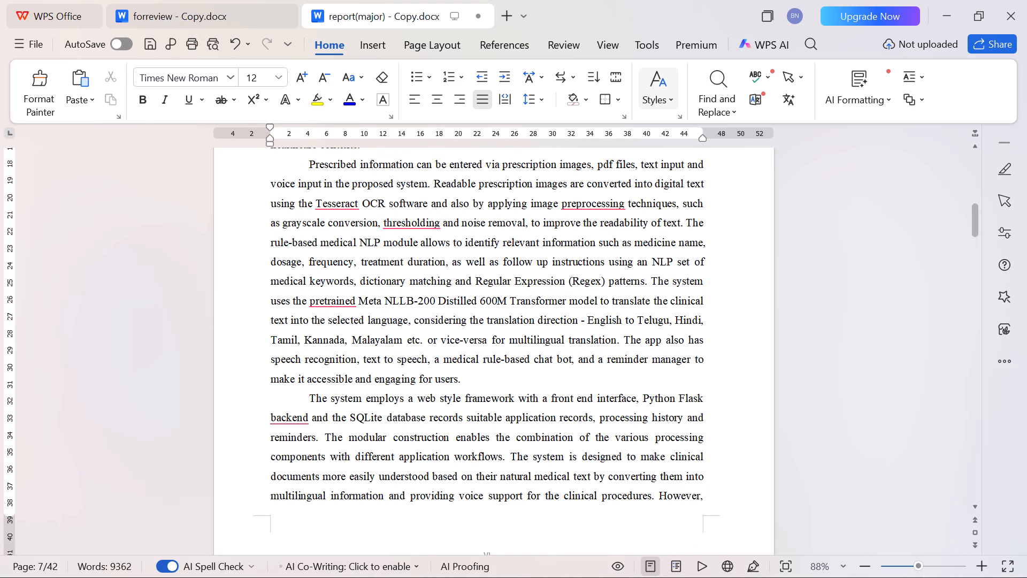
{"action": "scroll", "coordinate": [614, 339], "scroll_direction": "up", "scroll_amount": 2}
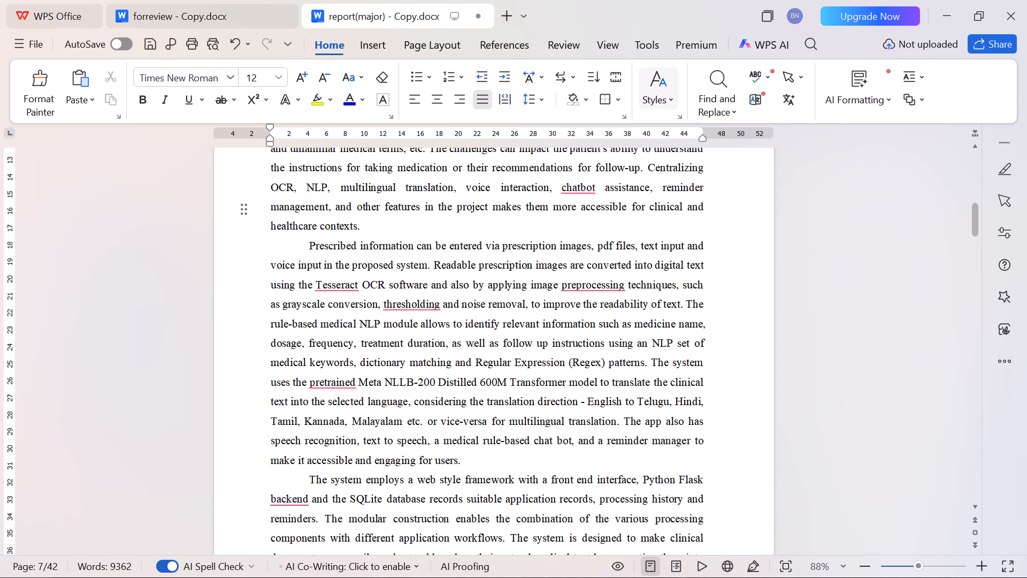
{"action": "scroll", "coordinate": [614, 339], "scroll_direction": "up", "scroll_amount": 5}
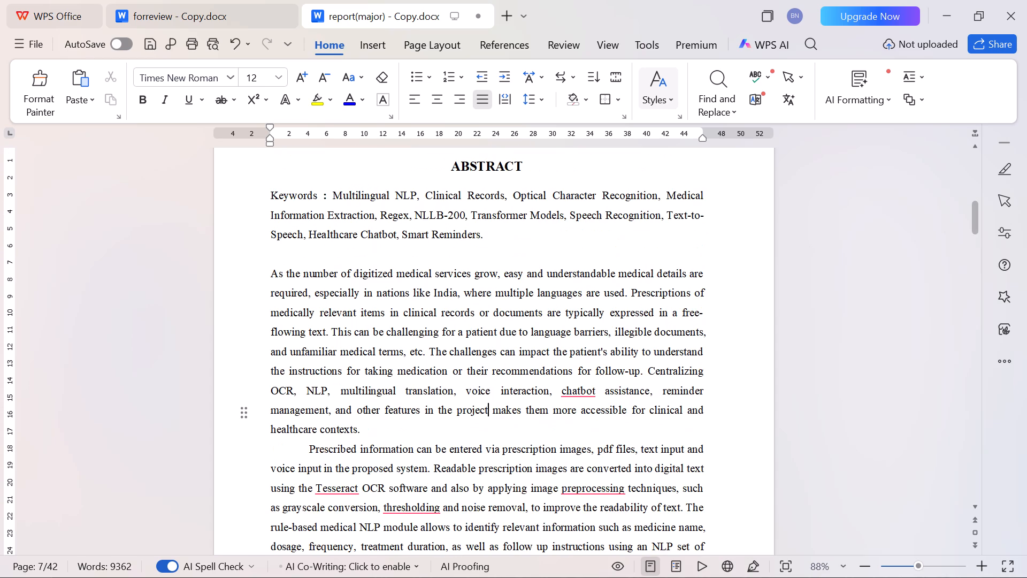
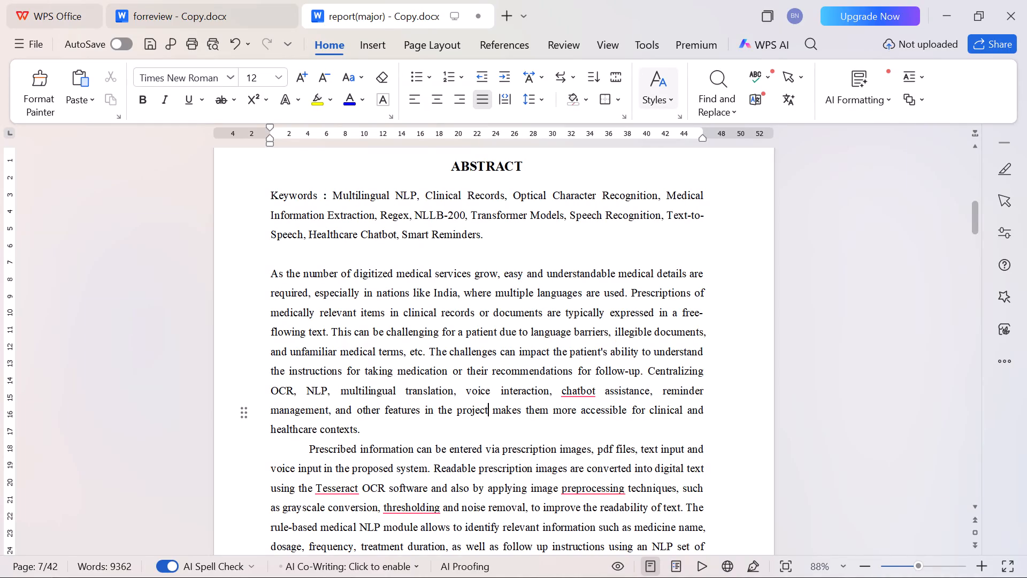
Delete the abstract's sentence from "The app also has speech recognition" to "engaging for users", keeping "The system employs" as a new paragraph.
{"action": "scroll", "coordinate": [598, 341], "scroll_direction": "down", "scroll_amount": 2}
{"action": "left_click", "coordinate": [598, 341]}
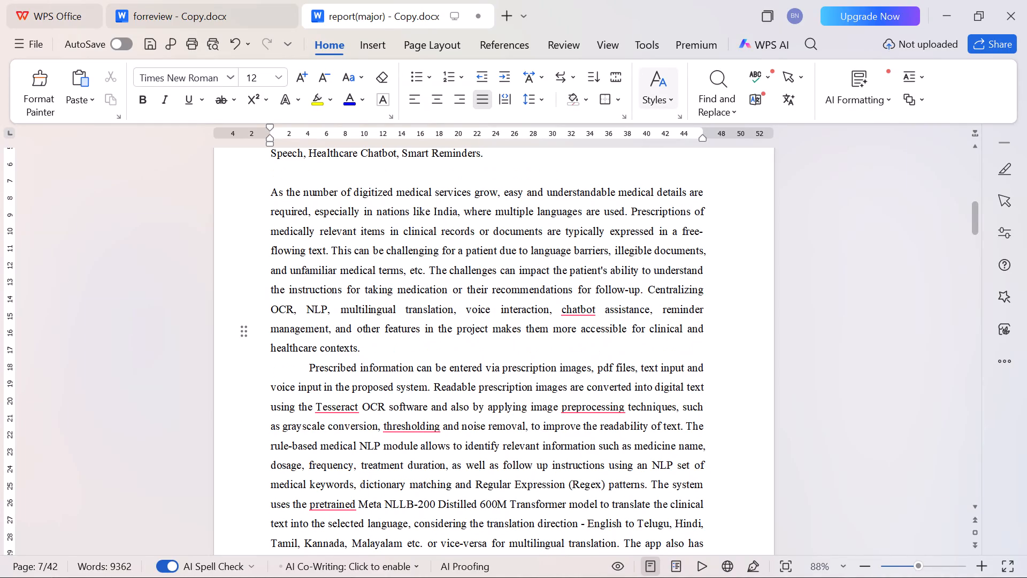
{"action": "scroll", "coordinate": [598, 341], "scroll_direction": "down", "scroll_amount": 4}
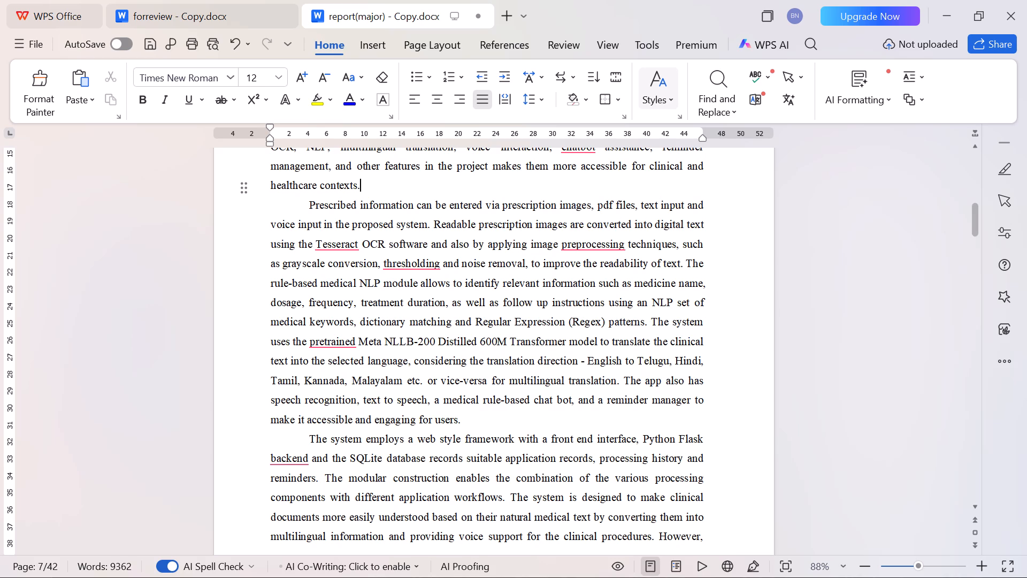
{"action": "left_click_drag", "start_coordinate": [625, 382], "coordinate": [588, 417]}
{"action": "key", "text": "BackSpace"}
{"action": "key", "text": "Return"}
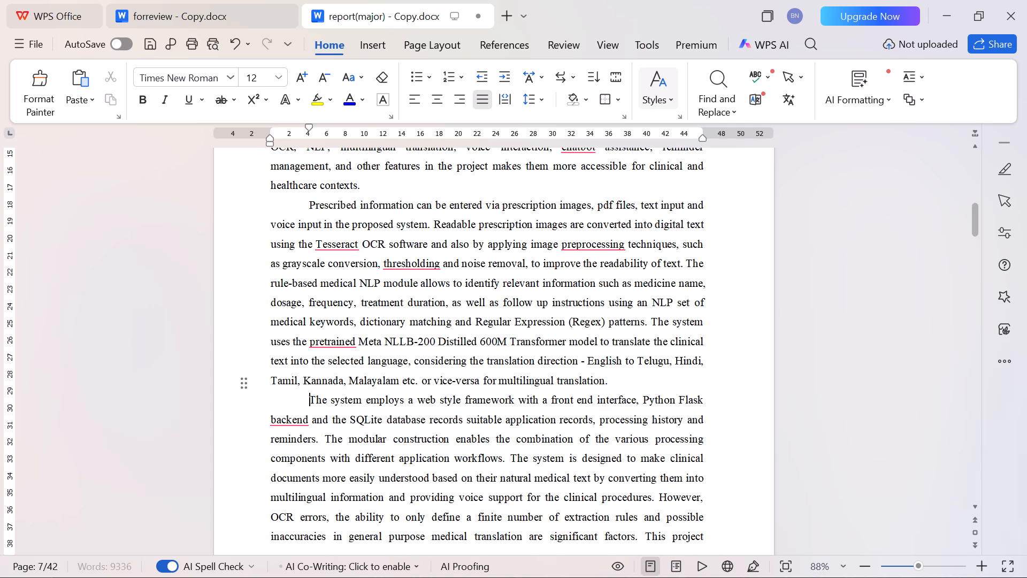
Check how the end of the shortened abstract runs across the page break.
{"action": "scroll", "coordinate": [588, 417], "scroll_direction": "down", "scroll_amount": 9}
{"action": "scroll", "coordinate": [588, 417], "scroll_direction": "up", "scroll_amount": 3}
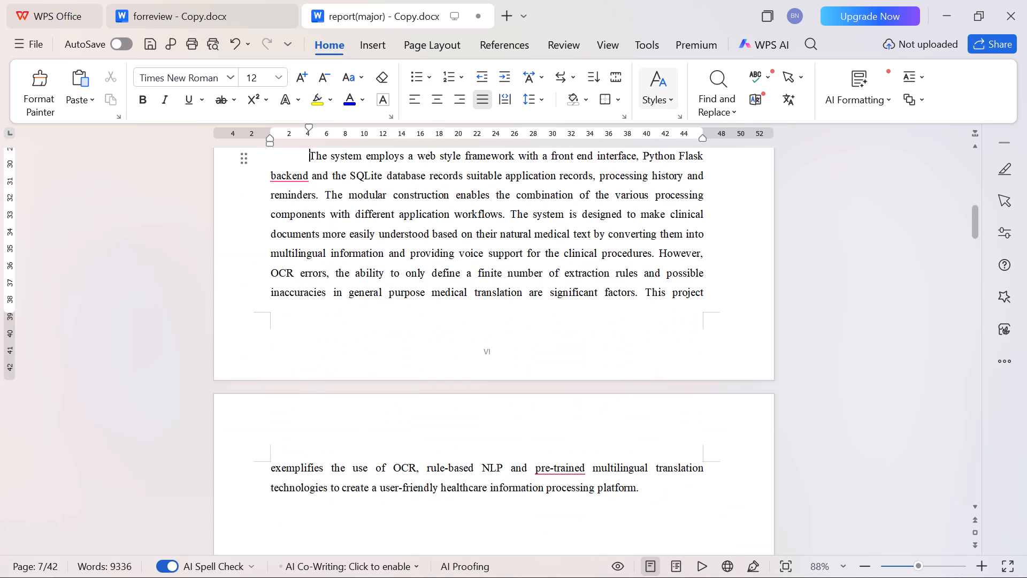
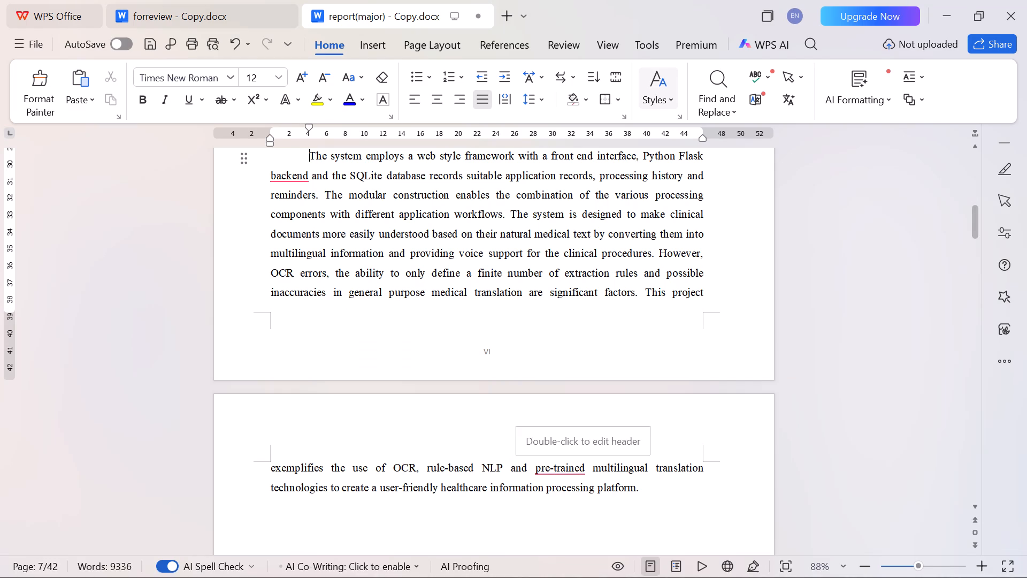
{"action": "scroll", "coordinate": [517, 416], "scroll_direction": "up", "scroll_amount": 2}
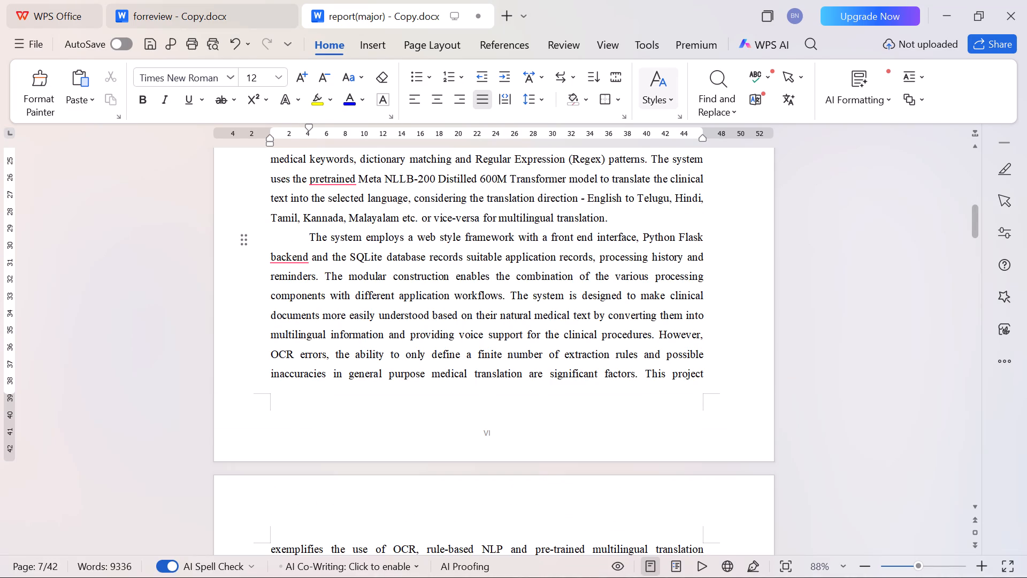
{"action": "left_click_drag", "start_coordinate": [511, 292], "coordinate": [560, 323]}
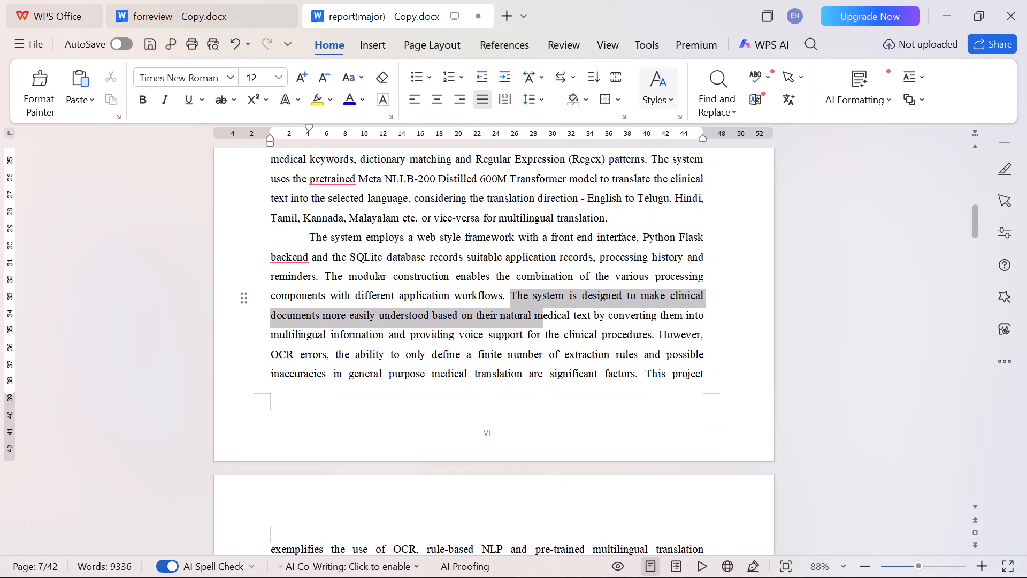
{"action": "left_click_drag", "start_coordinate": [560, 323], "coordinate": [649, 337]}
{"action": "key", "text": "BackSpace"}
{"action": "key", "text": "BackSpace"}
{"action": "key", "text": "BackSpace"}
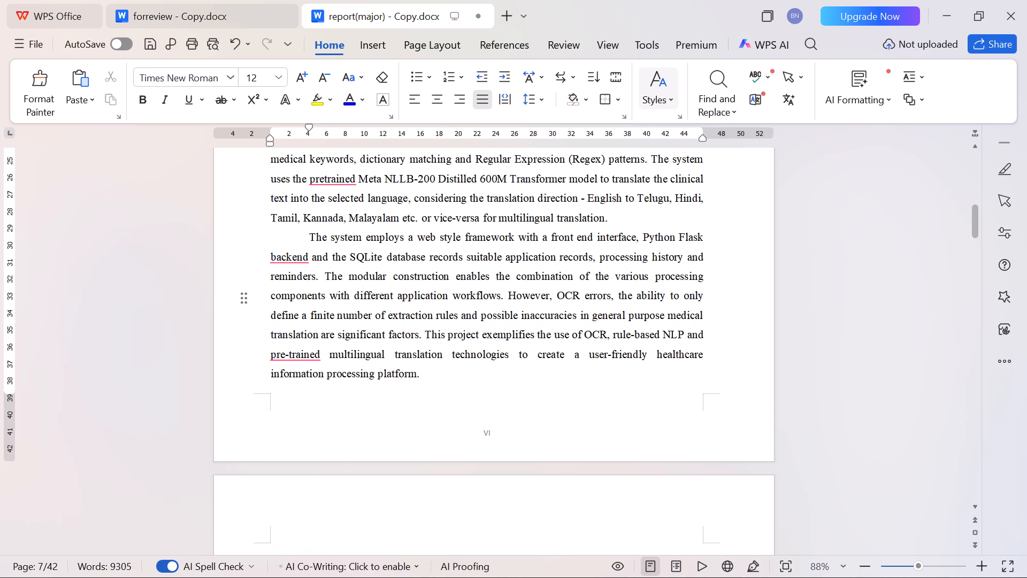
Delete the blank lines between the abstract's last paragraph and CONTENTS, keeping CONTENTS as a centred heading atop the following page.
{"action": "scroll", "coordinate": [643, 333], "scroll_direction": "down", "scroll_amount": 8}
{"action": "scroll", "coordinate": [642, 333], "scroll_direction": "up", "scroll_amount": 6}
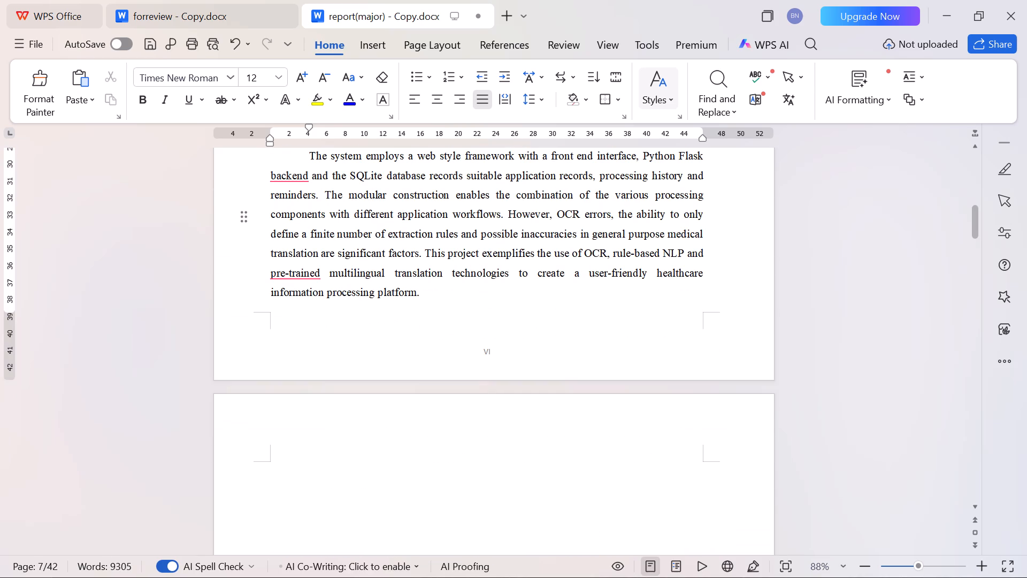
{"action": "left_click", "coordinate": [450, 321]}
{"action": "key", "text": "Delete"}
{"action": "key", "text": "Delete"}
{"action": "key", "text": "Delete"}
{"action": "key", "text": "Delete"}
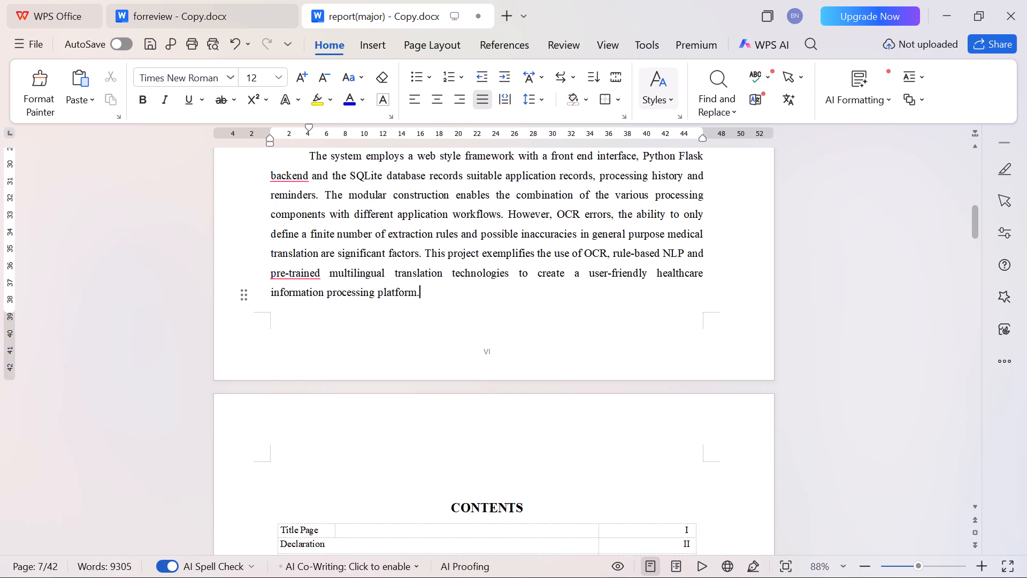
{"action": "key", "text": "Delete"}
{"action": "key", "text": "Delete"}
{"action": "key", "text": "Delete"}
{"action": "key", "text": "Return"}
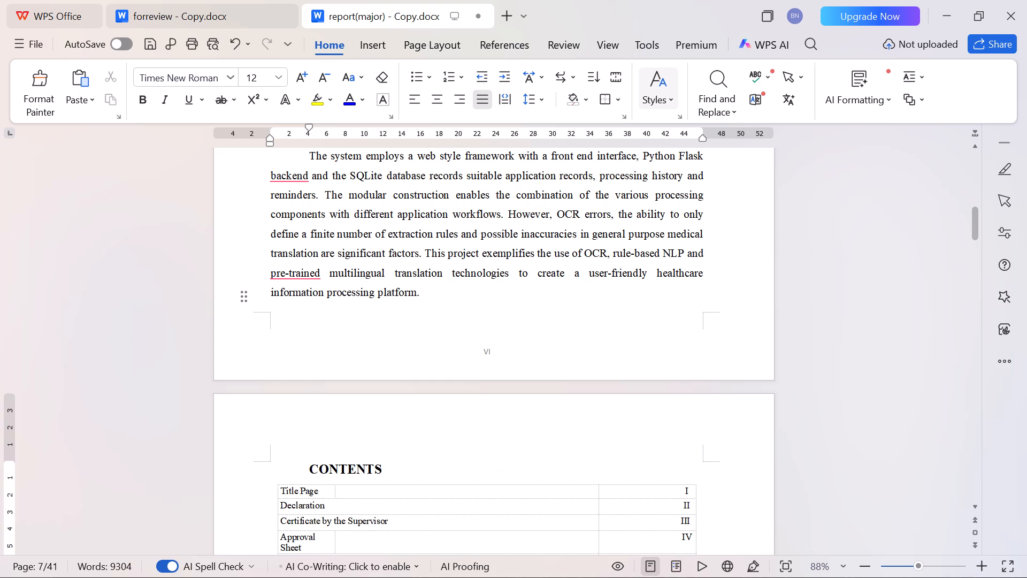
{"action": "key", "text": "ctrl+z"}
{"action": "key", "text": "ctrl+z"}
Widen the first column of the contents table slightly so that the Approval Sheet entry fits on one line.
{"action": "scroll", "coordinate": [454, 338], "scroll_direction": "down", "scroll_amount": 3}
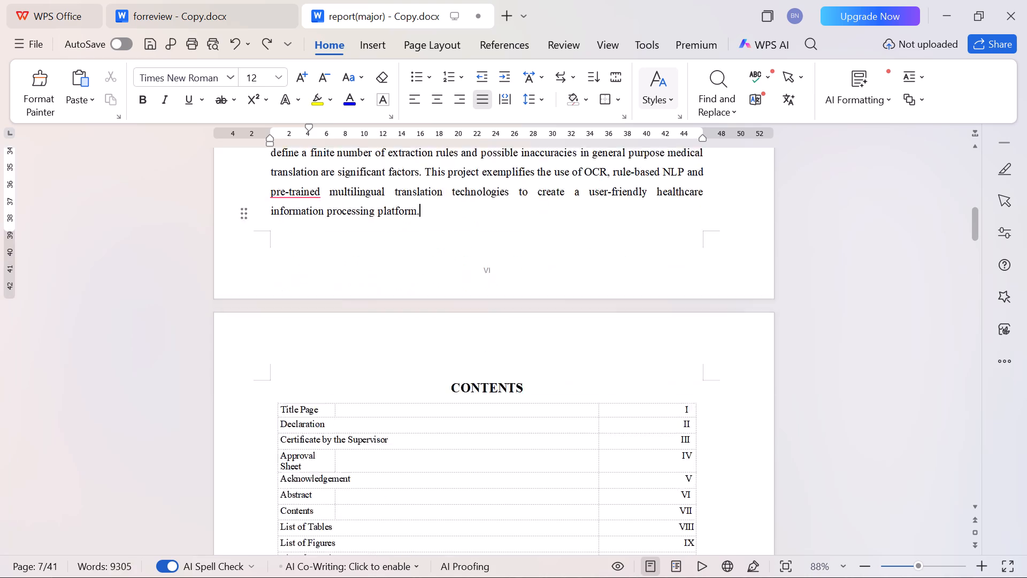
{"action": "scroll", "coordinate": [454, 338], "scroll_direction": "down", "scroll_amount": 11}
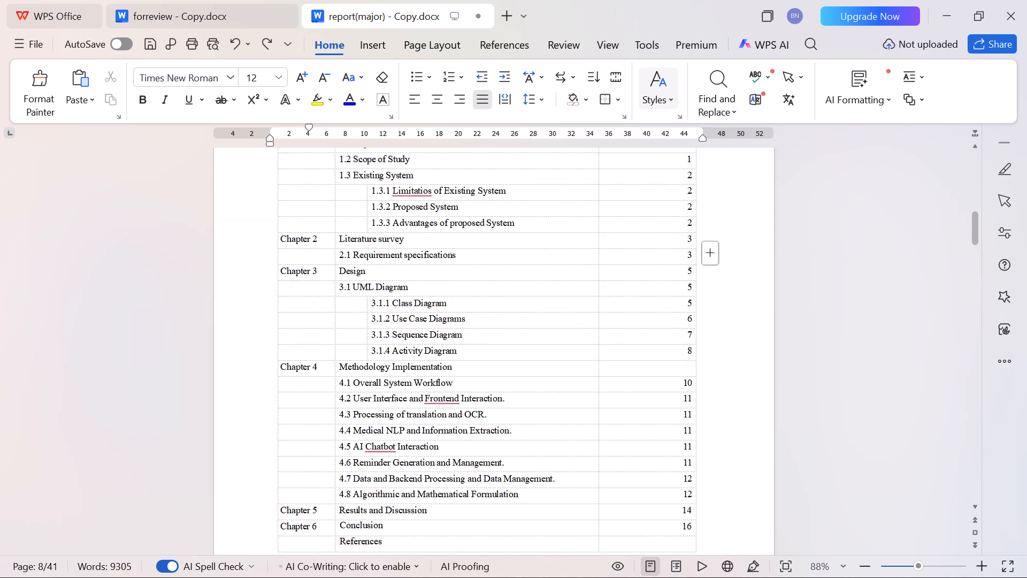
{"action": "scroll", "coordinate": [453, 348], "scroll_direction": "up", "scroll_amount": 7}
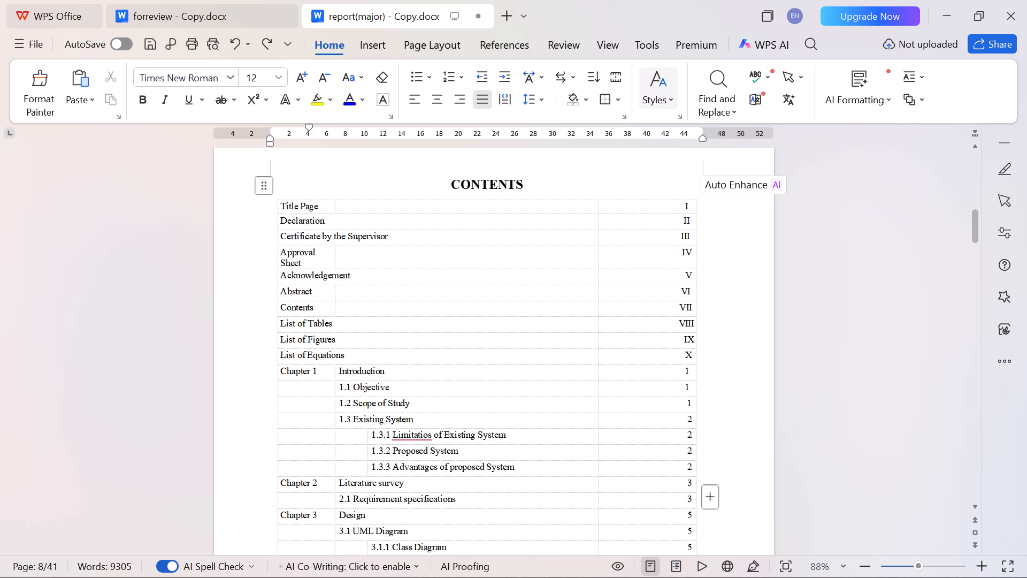
{"action": "left_click_drag", "start_coordinate": [334, 259], "coordinate": [342, 259]}
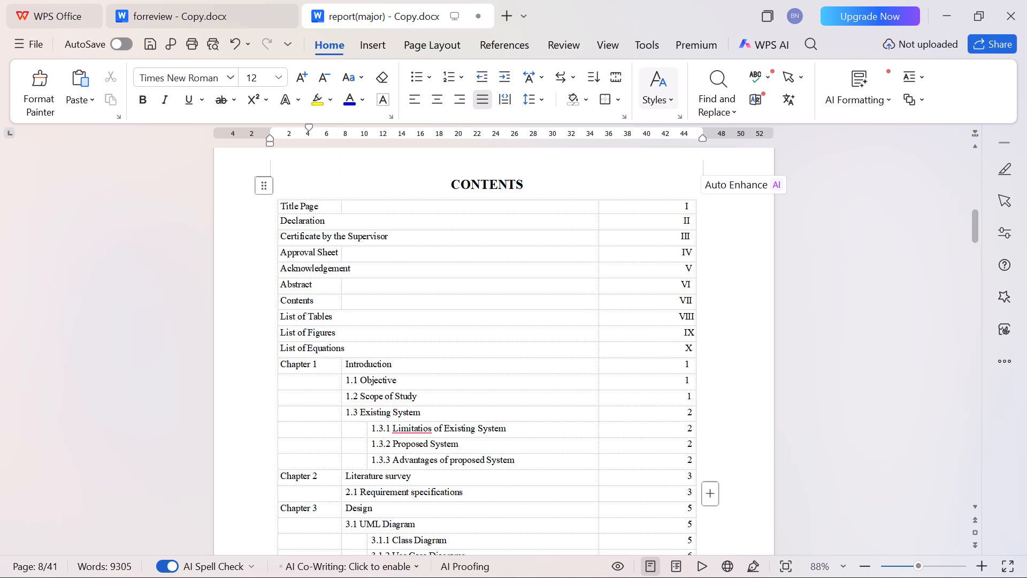
Add line breaks between the end of the contents table and the LIST OF TABLES heading to push the heading onto the following page.
{"action": "scroll", "coordinate": [409, 319], "scroll_direction": "down", "scroll_amount": 4}
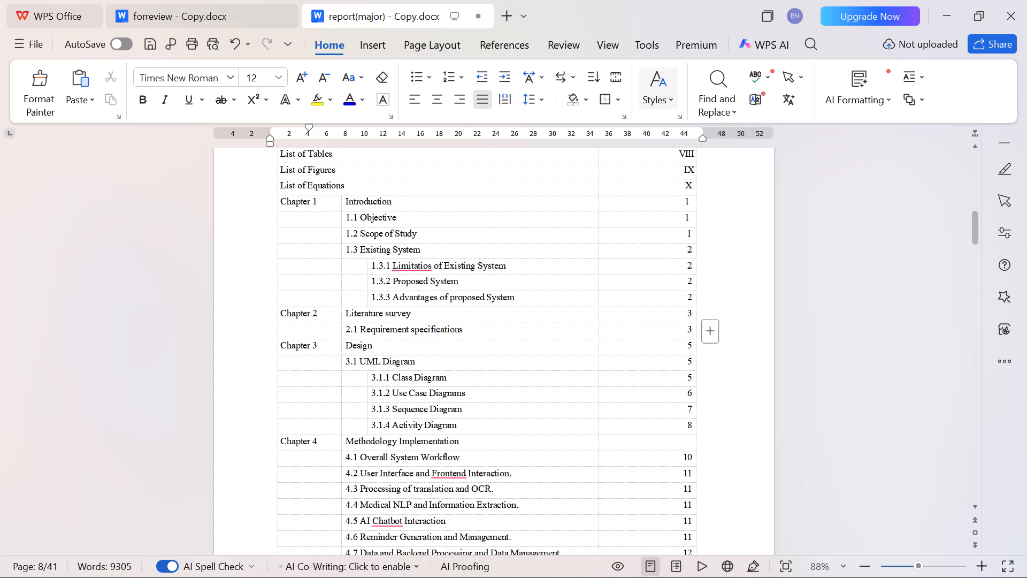
{"action": "scroll", "coordinate": [409, 319], "scroll_direction": "down", "scroll_amount": 2}
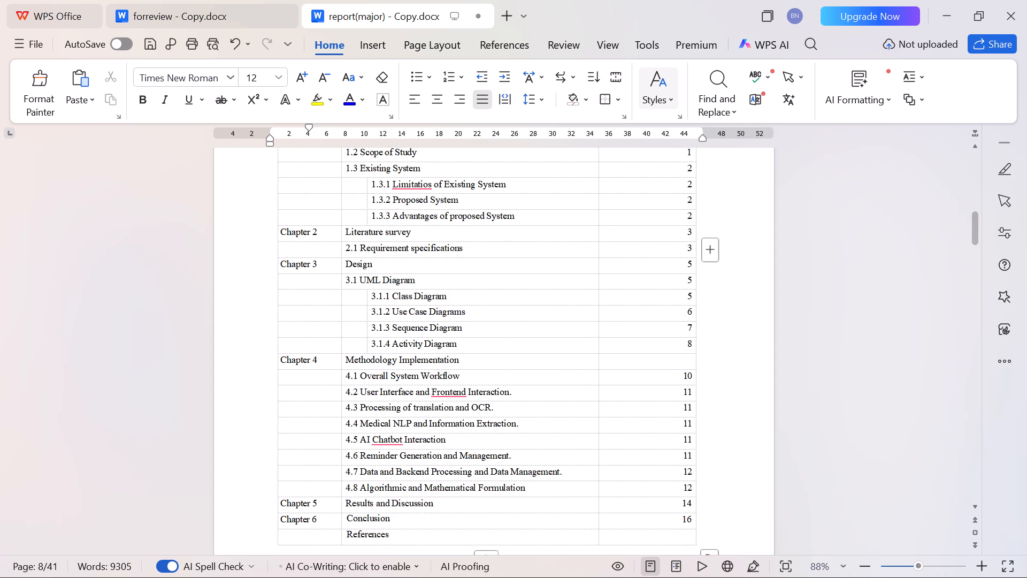
{"action": "scroll", "coordinate": [409, 319], "scroll_direction": "down", "scroll_amount": 2}
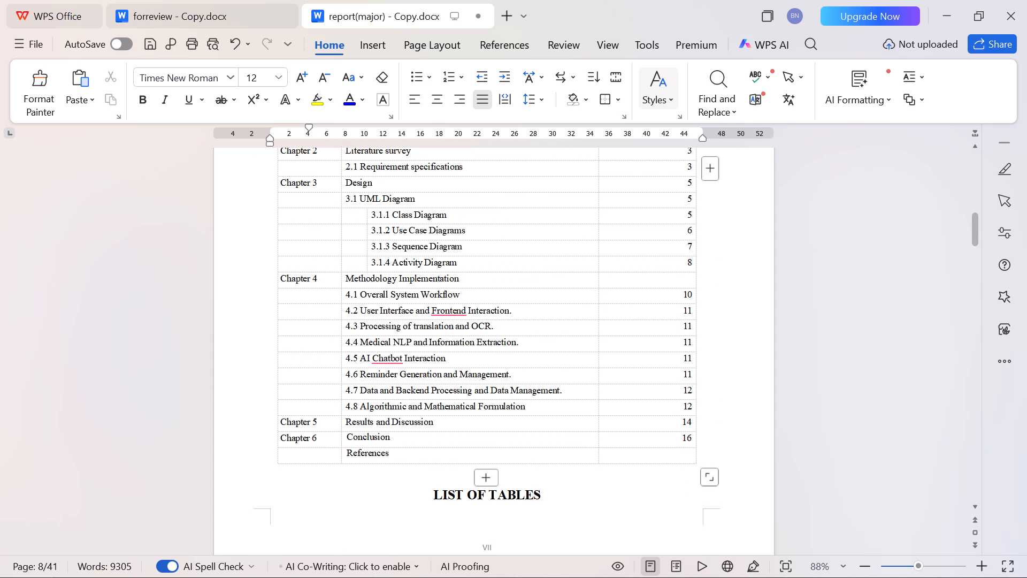
{"action": "left_click", "coordinate": [649, 480]}
{"action": "key", "text": "Return"}
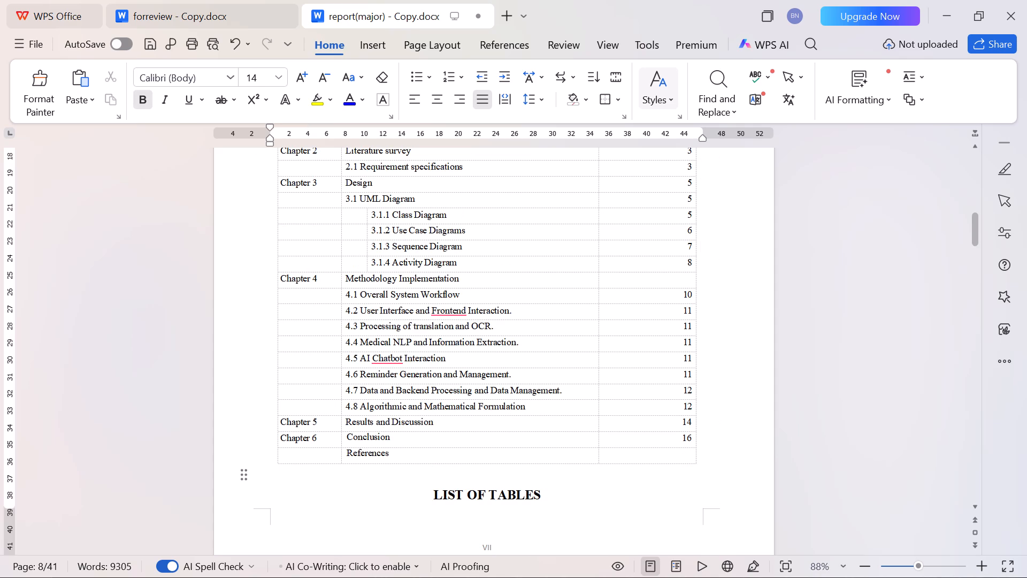
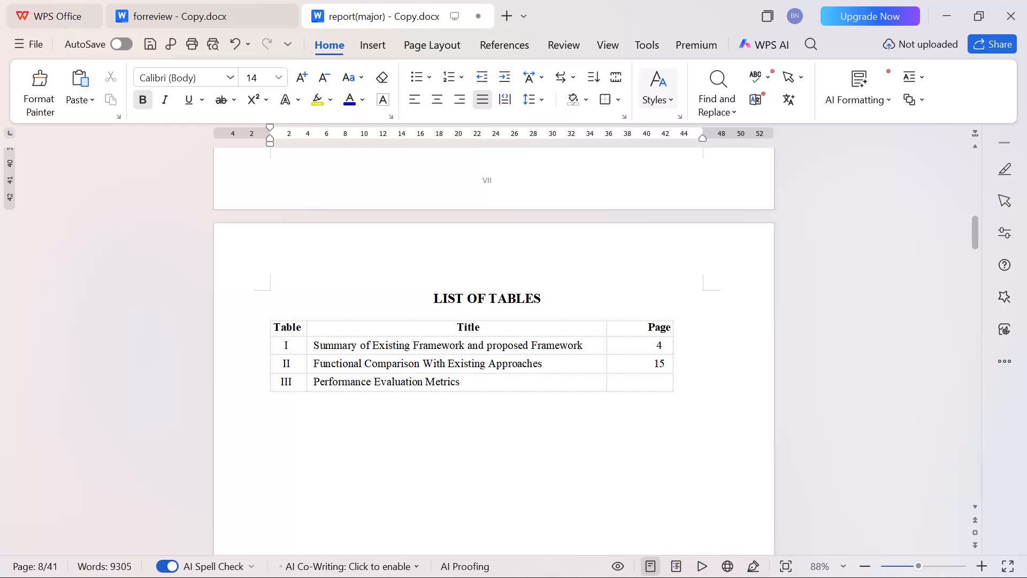
Compare forreview's contents and list of tables pages with the report's, and check the report's list of figures and remaining lists up to Chapter 1.
{"action": "left_click", "coordinate": [204, 19]}
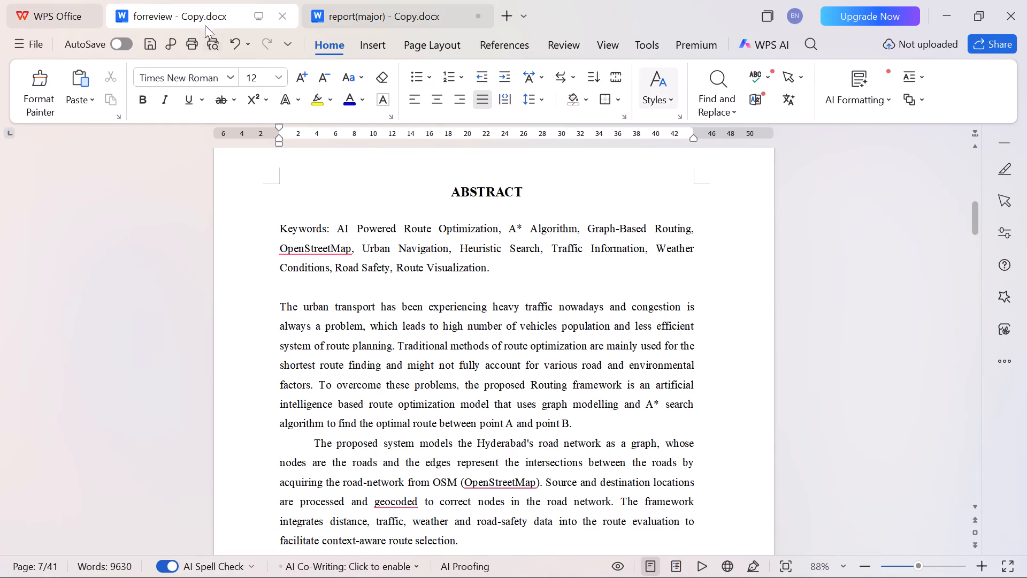
{"action": "scroll", "coordinate": [434, 378], "scroll_direction": "down", "scroll_amount": 19}
{"action": "scroll", "coordinate": [434, 377], "scroll_direction": "down", "scroll_amount": 3}
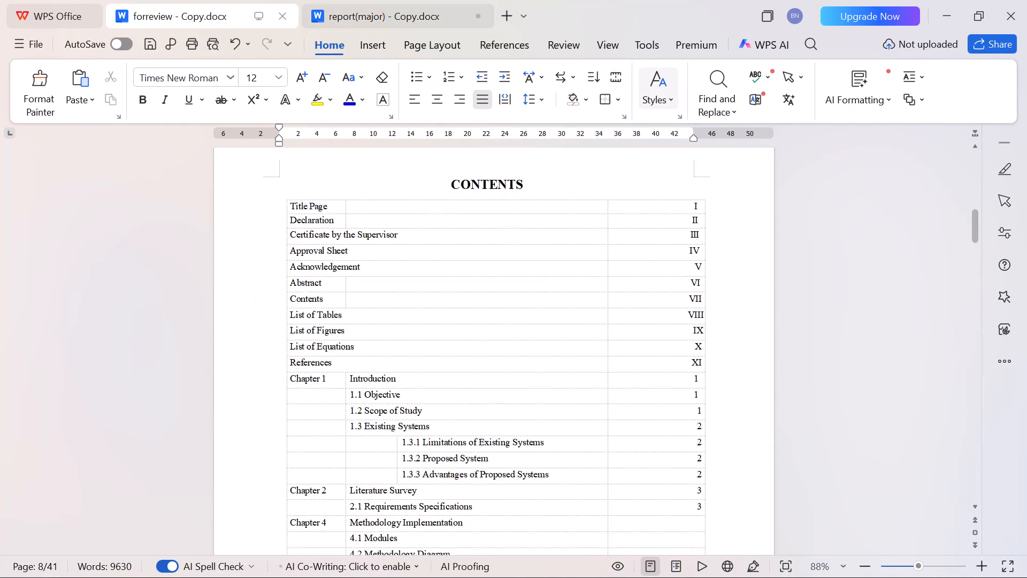
{"action": "scroll", "coordinate": [434, 377], "scroll_direction": "down", "scroll_amount": 18}
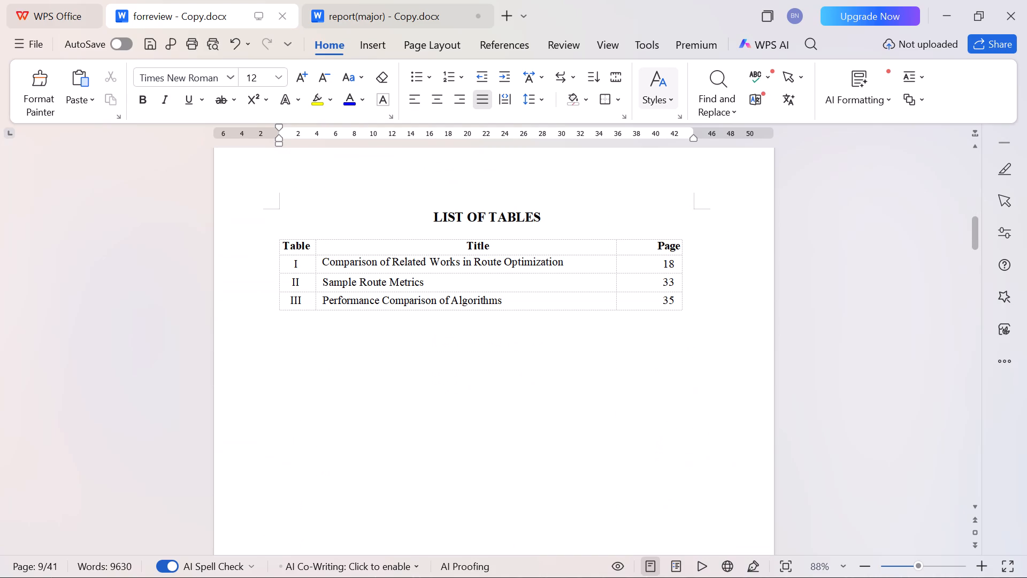
{"action": "left_click", "coordinate": [415, 19]}
{"action": "scroll", "coordinate": [450, 370], "scroll_direction": "down", "scroll_amount": 11}
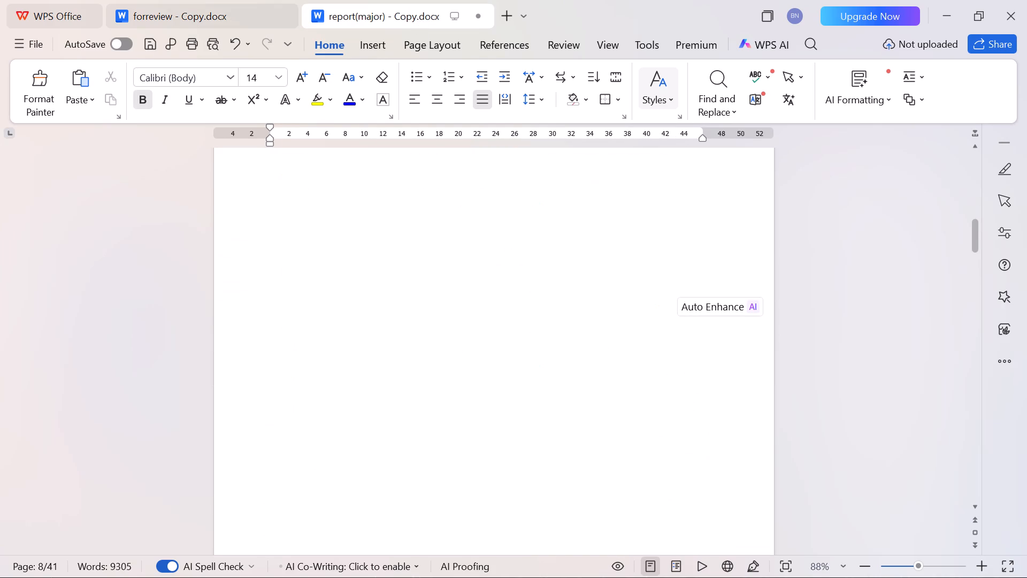
{"action": "scroll", "coordinate": [450, 370], "scroll_direction": "down", "scroll_amount": 12}
{"action": "scroll", "coordinate": [450, 370], "scroll_direction": "up", "scroll_amount": 2}
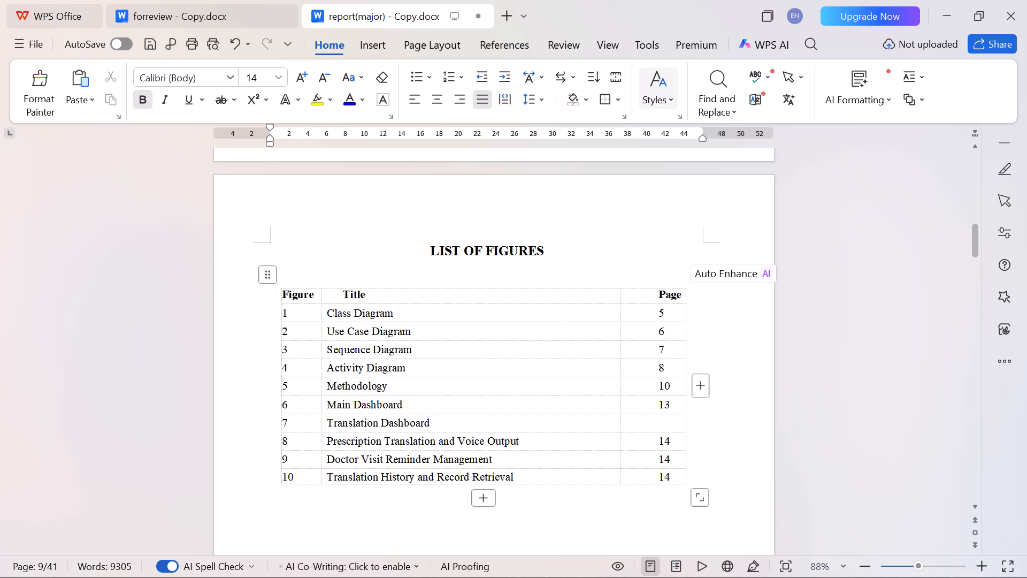
{"action": "scroll", "coordinate": [450, 365], "scroll_direction": "down", "scroll_amount": 20}
{"action": "scroll", "coordinate": [450, 365], "scroll_direction": "down", "scroll_amount": 6}
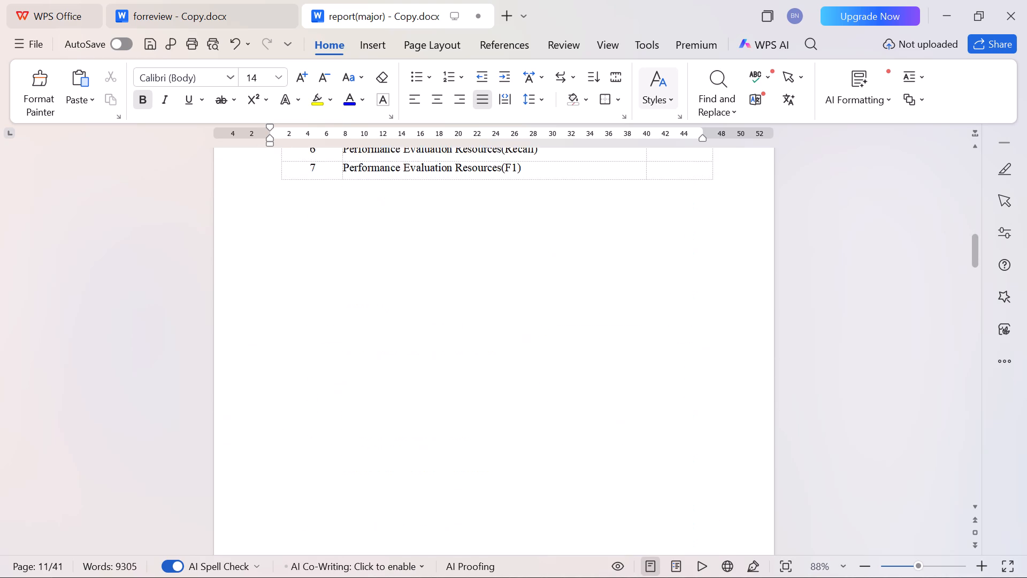
{"action": "scroll", "coordinate": [450, 365], "scroll_direction": "down", "scroll_amount": 11}
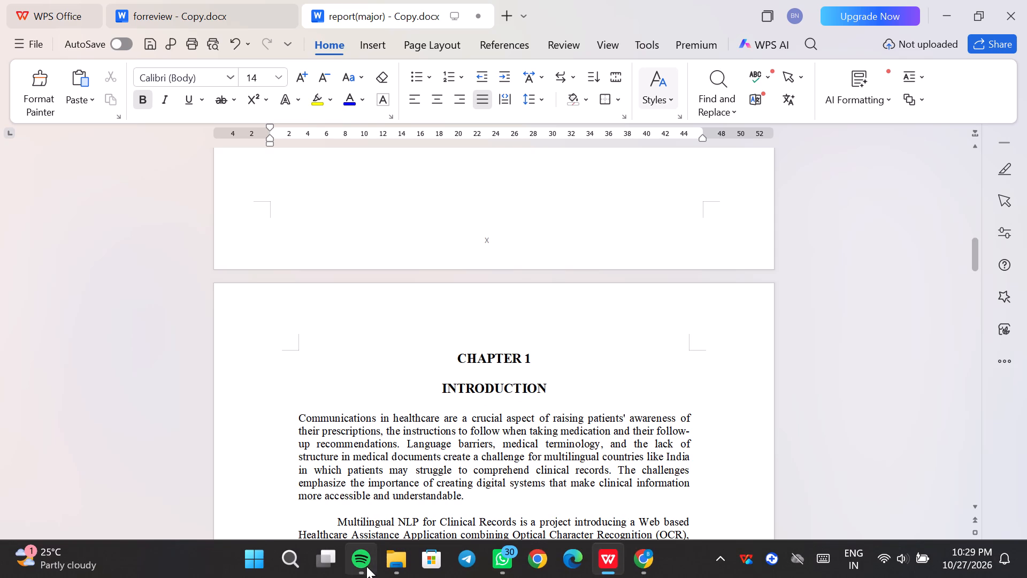
Resume music playback in Spotify.
{"action": "left_click", "coordinate": [372, 514]}
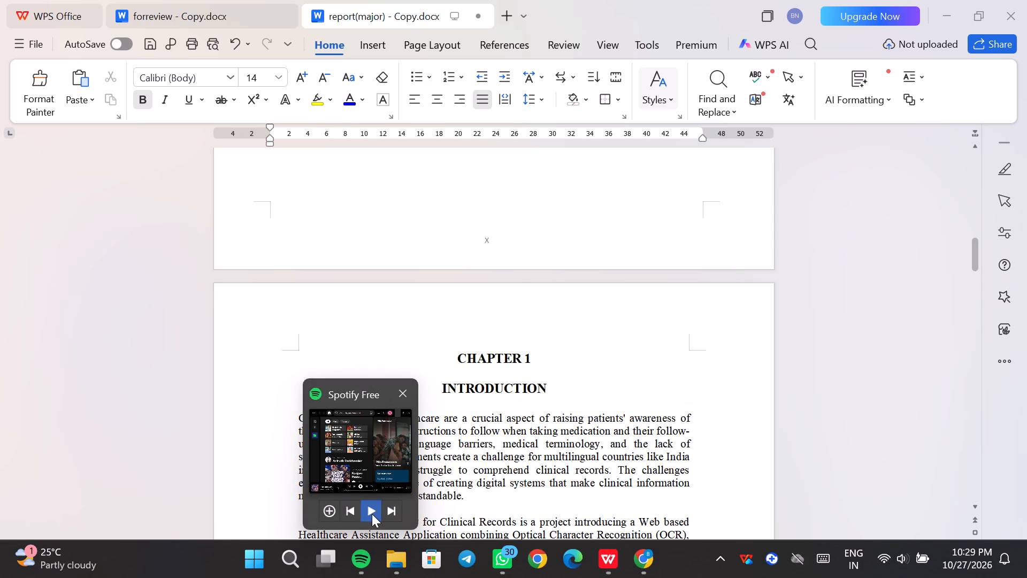
{"action": "left_click", "coordinate": [372, 514]}
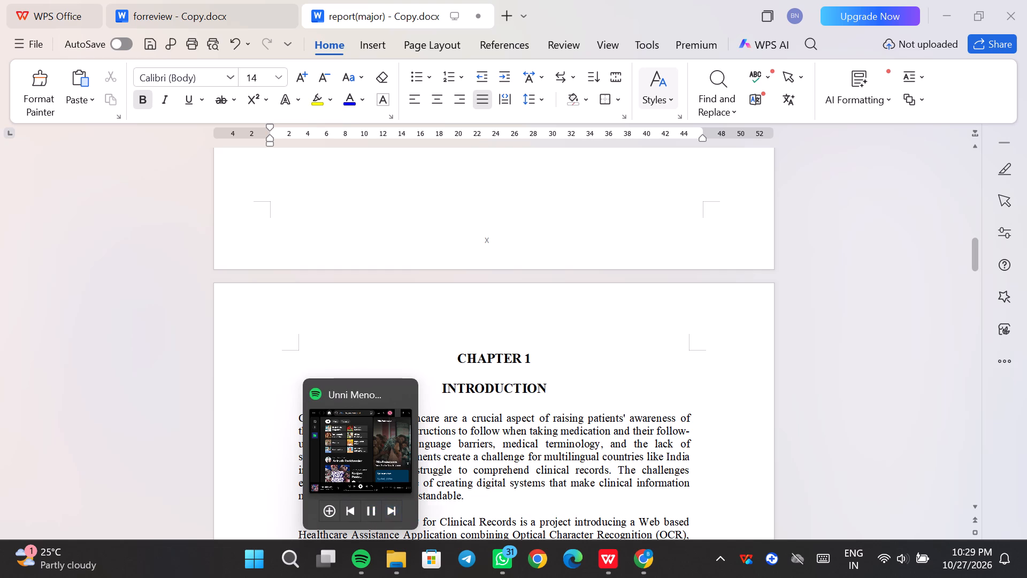
Examine the layout of the report's Chapter 1 Introduction page.
{"action": "scroll", "coordinate": [501, 475], "scroll_direction": "down", "scroll_amount": 3}
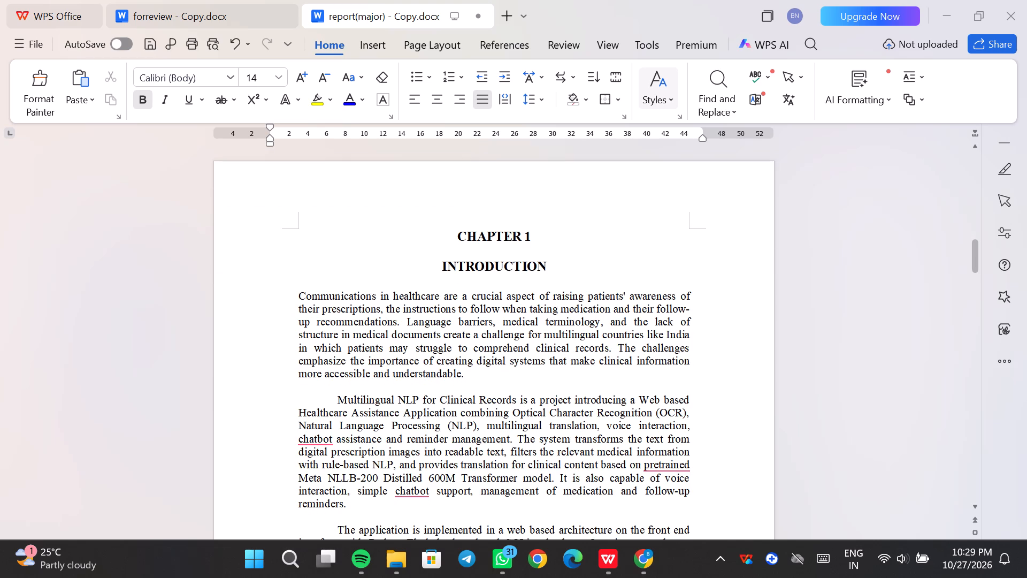
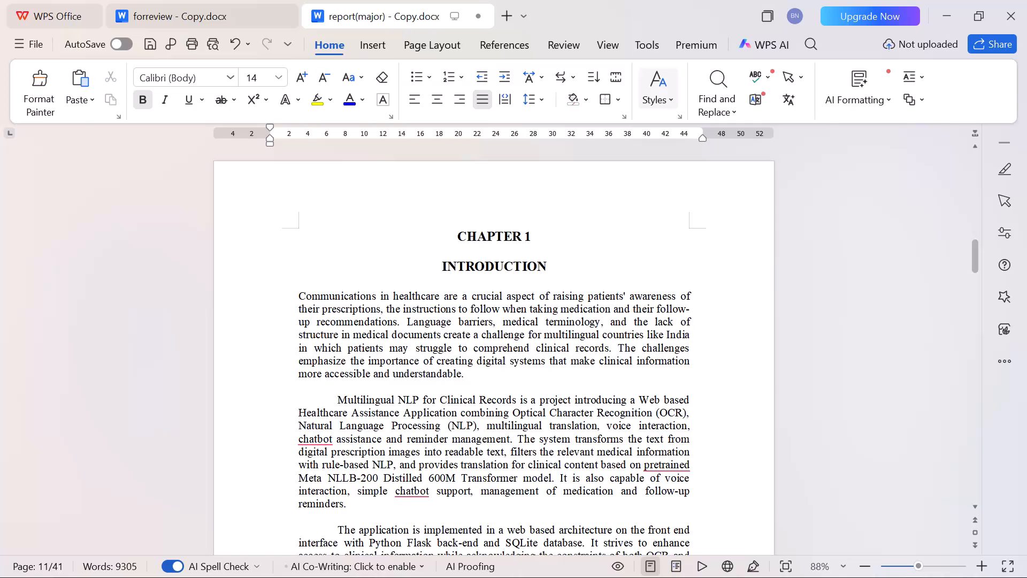
Examine forreview's list of tables, list of equations and the margins of its Chapter 1 Introduction page.
{"action": "left_click", "coordinate": [236, 16]}
{"action": "scroll", "coordinate": [417, 321], "scroll_direction": "down", "scroll_amount": 3}
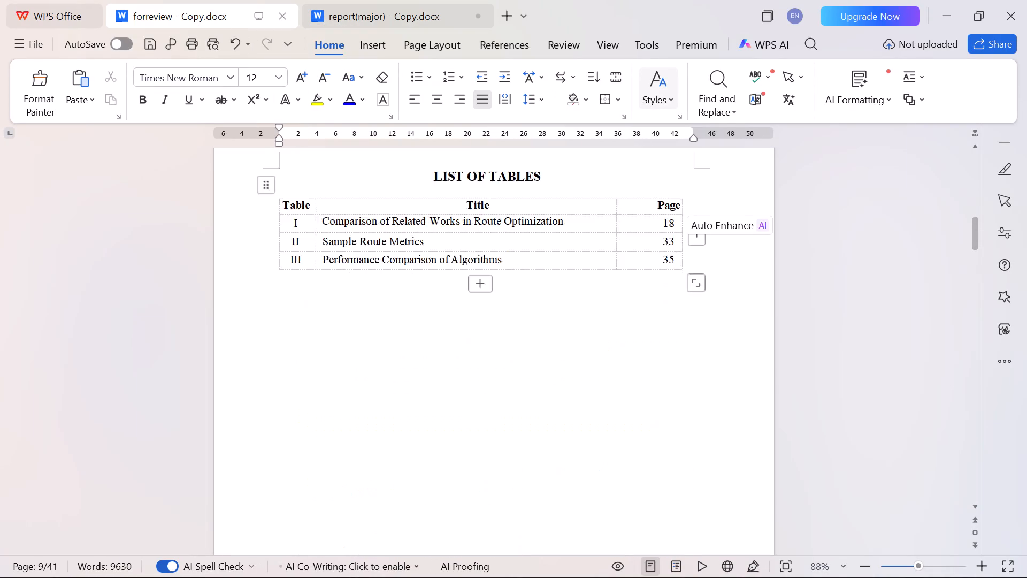
{"action": "scroll", "coordinate": [418, 336], "scroll_direction": "down", "scroll_amount": 15}
{"action": "scroll", "coordinate": [418, 345], "scroll_direction": "down", "scroll_amount": 20}
{"action": "scroll", "coordinate": [418, 345], "scroll_direction": "down", "scroll_amount": 4}
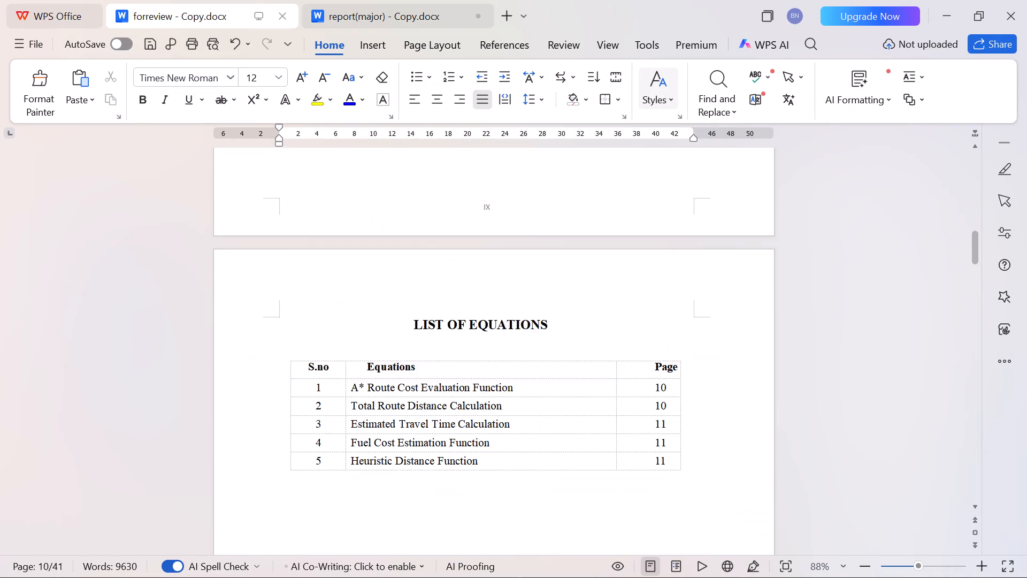
{"action": "scroll", "coordinate": [418, 345], "scroll_direction": "down", "scroll_amount": 19}
{"action": "scroll", "coordinate": [418, 345], "scroll_direction": "up", "scroll_amount": 3}
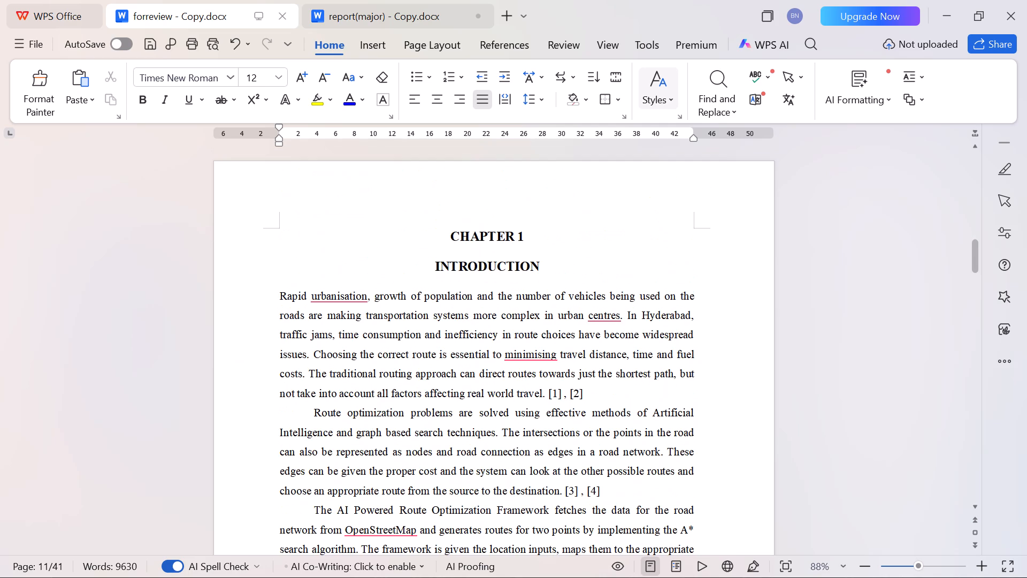
In the report's Chapter 1, move the left page margin outward by about 3 ruler units to widen the text area.
{"action": "left_click", "coordinate": [388, 0]}
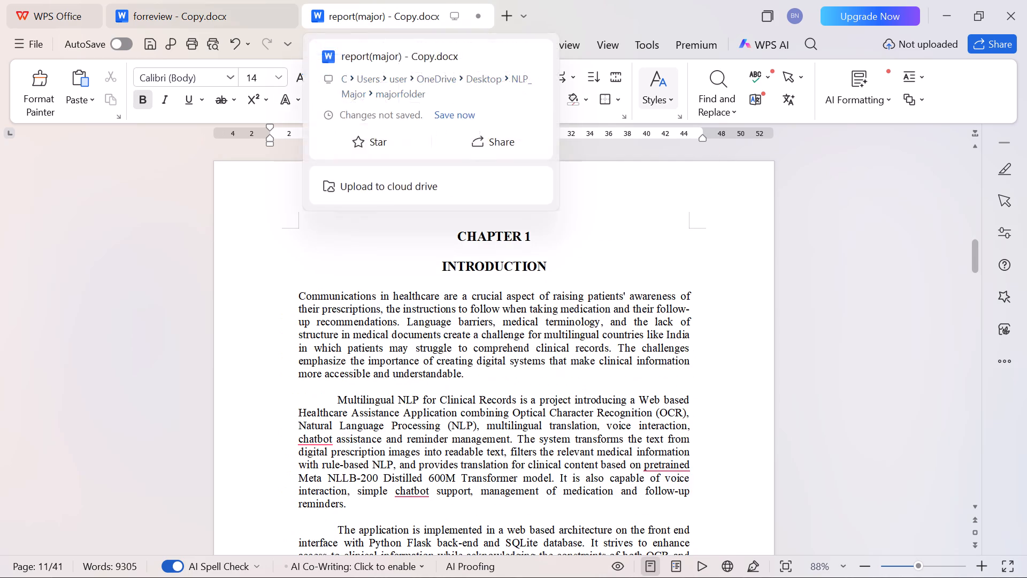
{"action": "left_click", "coordinate": [295, 294]}
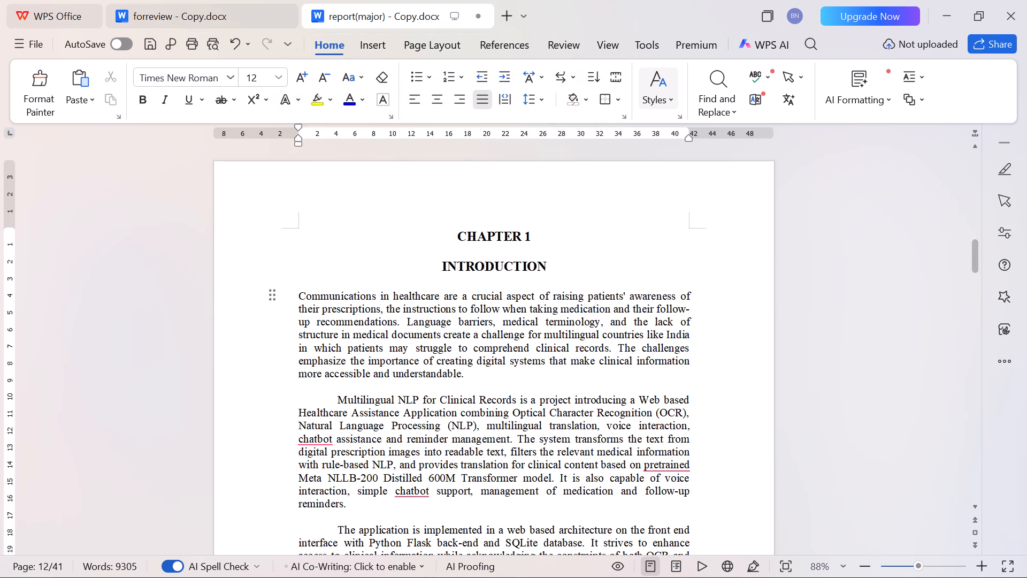
{"action": "left_click_drag", "start_coordinate": [296, 131], "coordinate": [281, 135]}
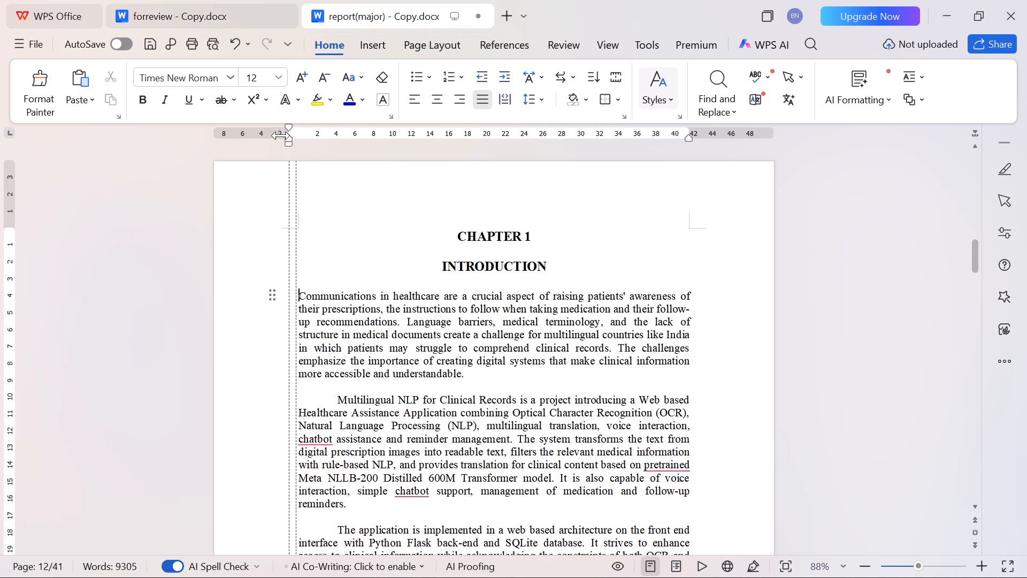
{"action": "left_click_drag", "start_coordinate": [281, 135], "coordinate": [273, 137]}
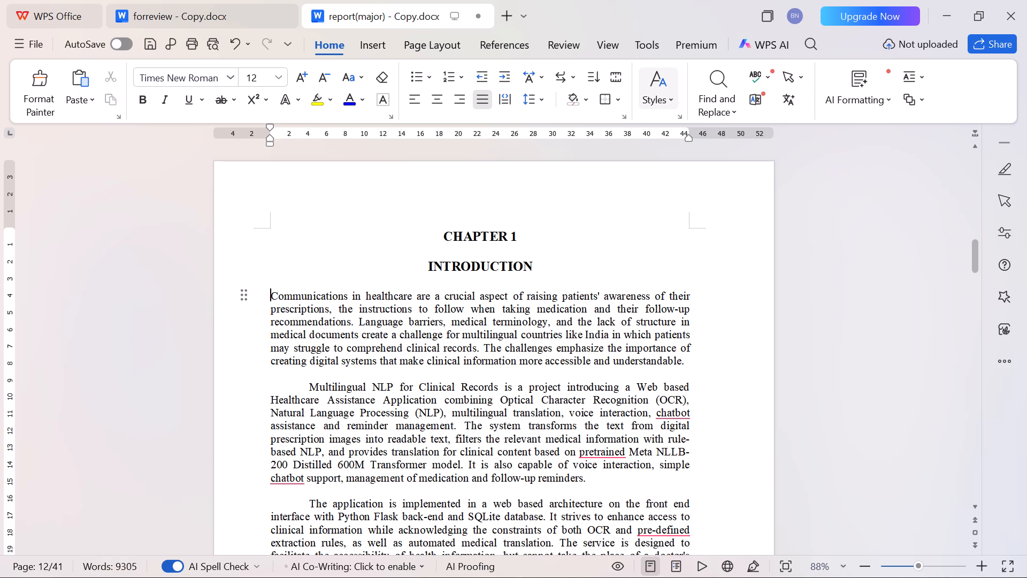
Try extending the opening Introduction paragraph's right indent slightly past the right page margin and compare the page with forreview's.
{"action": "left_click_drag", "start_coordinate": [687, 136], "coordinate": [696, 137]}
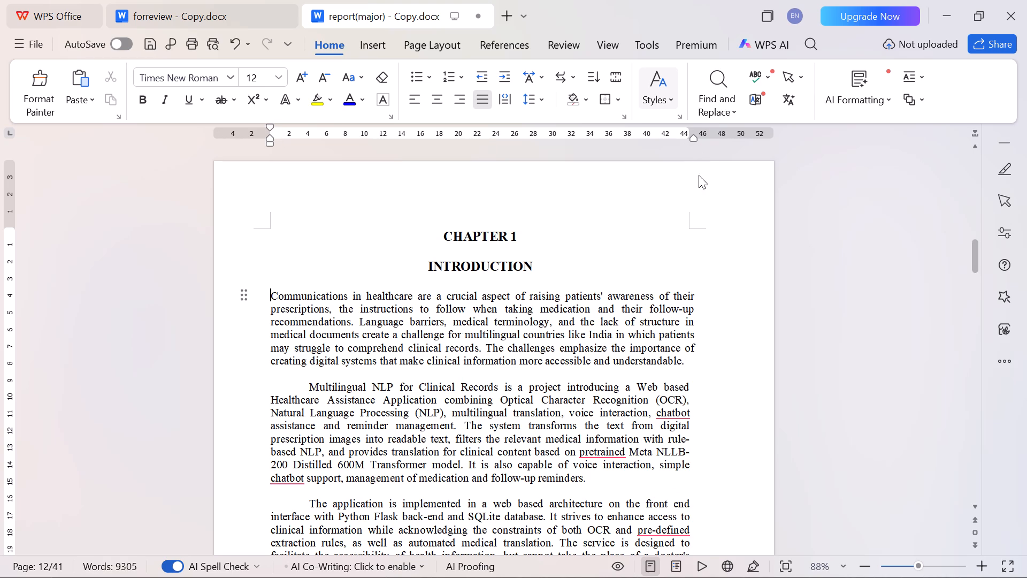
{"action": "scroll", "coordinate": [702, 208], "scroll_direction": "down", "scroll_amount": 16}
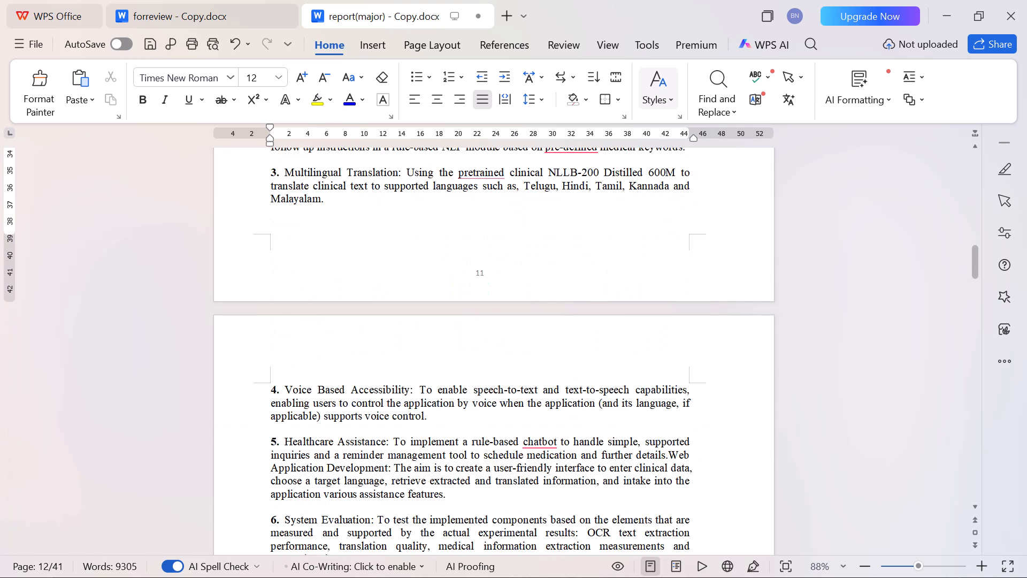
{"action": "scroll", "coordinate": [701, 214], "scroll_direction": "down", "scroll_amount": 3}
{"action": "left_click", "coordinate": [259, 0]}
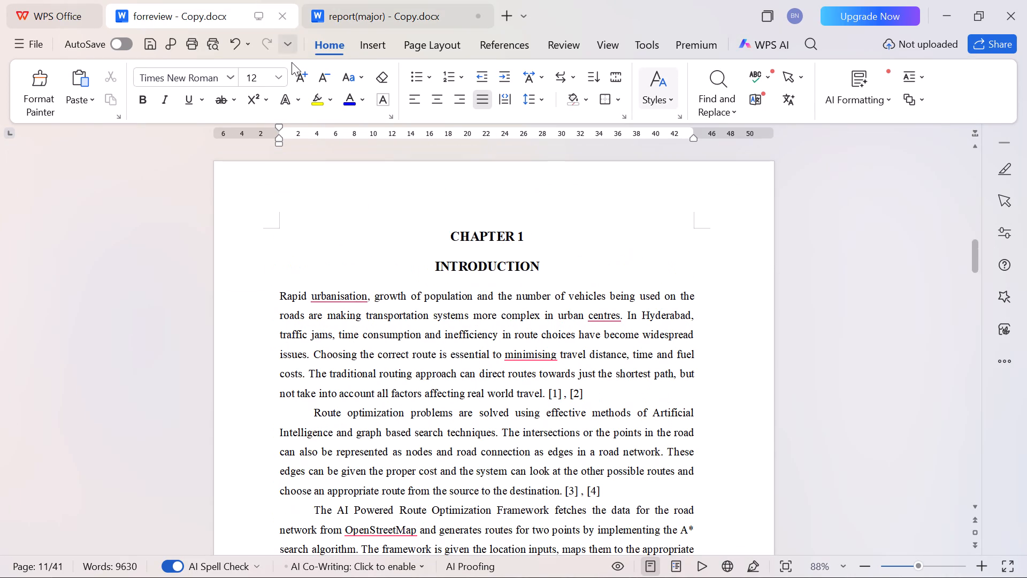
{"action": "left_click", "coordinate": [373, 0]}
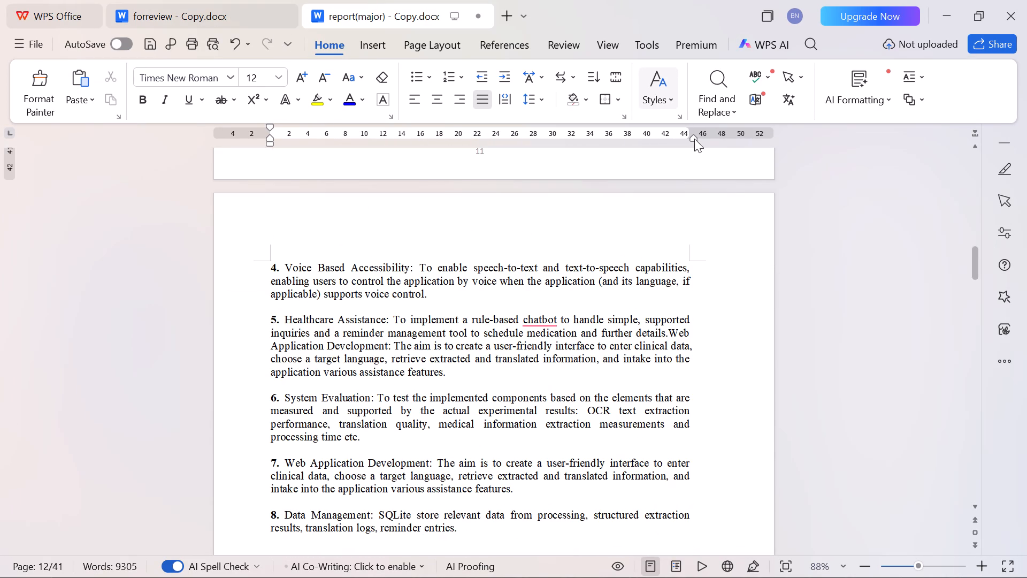
Move the right page margin of the report's Chapter 1 slightly outward to match forreview's Chapter 1.
{"action": "scroll", "coordinate": [461, 263], "scroll_direction": "up", "scroll_amount": 12}
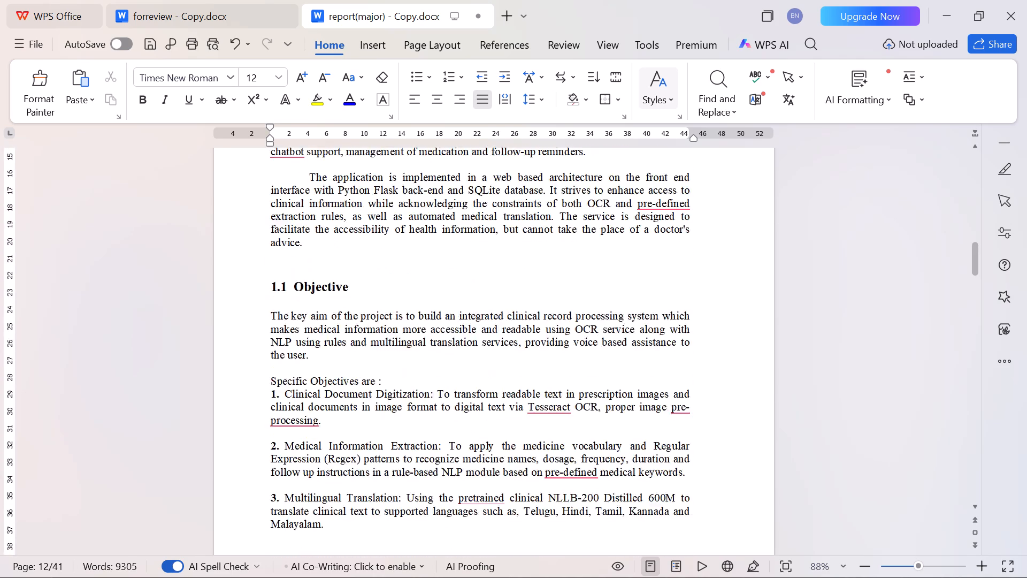
{"action": "scroll", "coordinate": [461, 263], "scroll_direction": "up", "scroll_amount": 7}
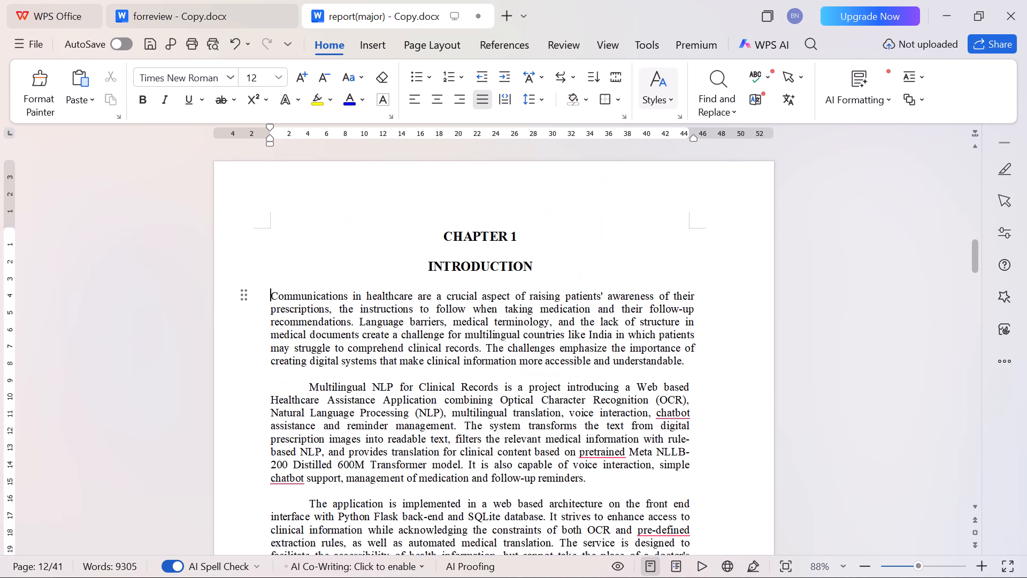
{"action": "left_click", "coordinate": [690, 131]}
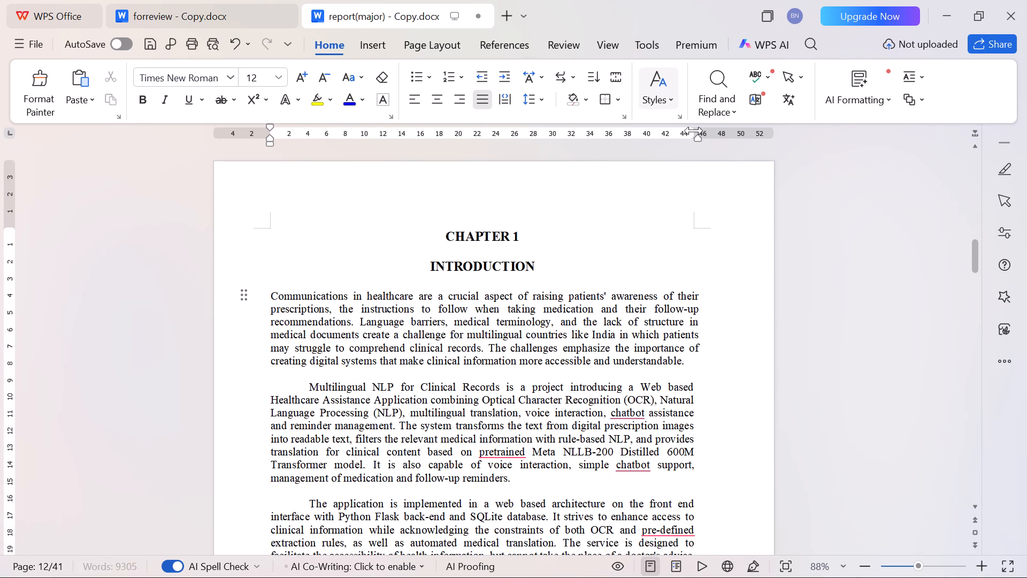
Pull the opening Introduction paragraph's right indent back in line with the right page margin and check the page.
{"action": "scroll", "coordinate": [640, 283], "scroll_direction": "down", "scroll_amount": 6}
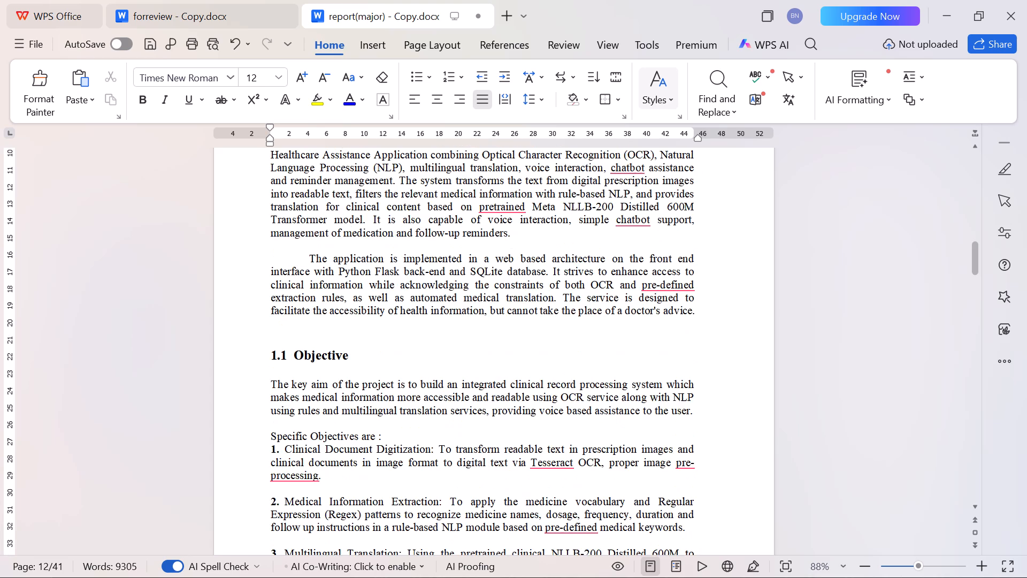
{"action": "scroll", "coordinate": [639, 280], "scroll_direction": "up", "scroll_amount": 5}
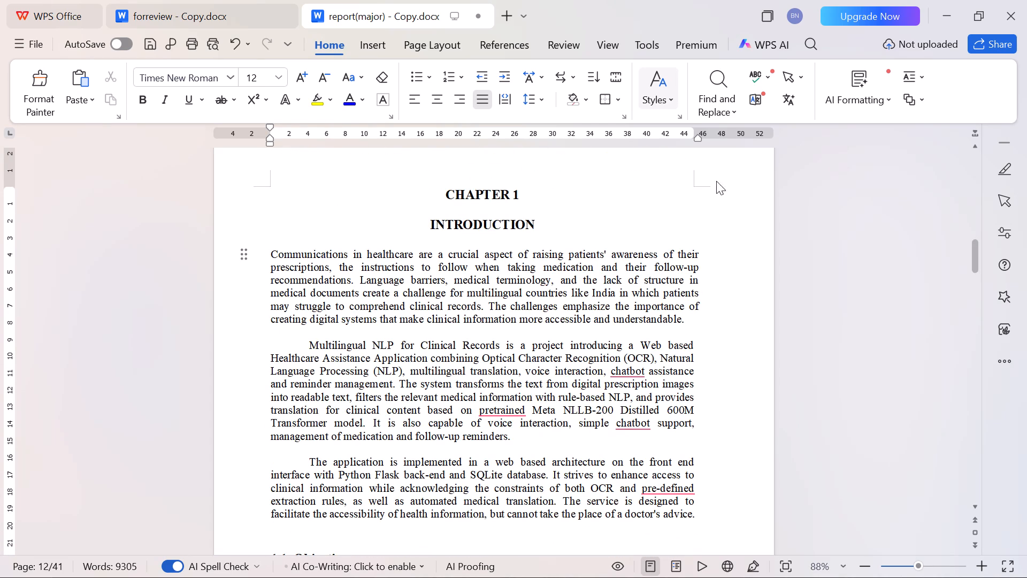
{"action": "left_click_drag", "start_coordinate": [698, 141], "coordinate": [687, 140]}
{"action": "left_click_drag", "start_coordinate": [699, 138], "coordinate": [691, 139]}
{"action": "scroll", "coordinate": [695, 287], "scroll_direction": "down", "scroll_amount": 4}
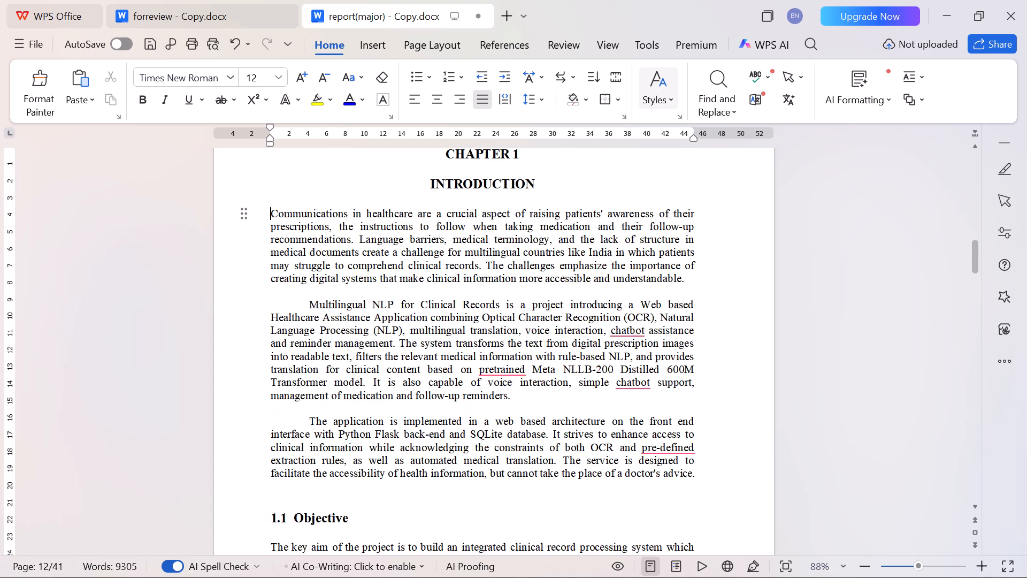
{"action": "scroll", "coordinate": [465, 258], "scroll_direction": "up", "scroll_amount": 5}
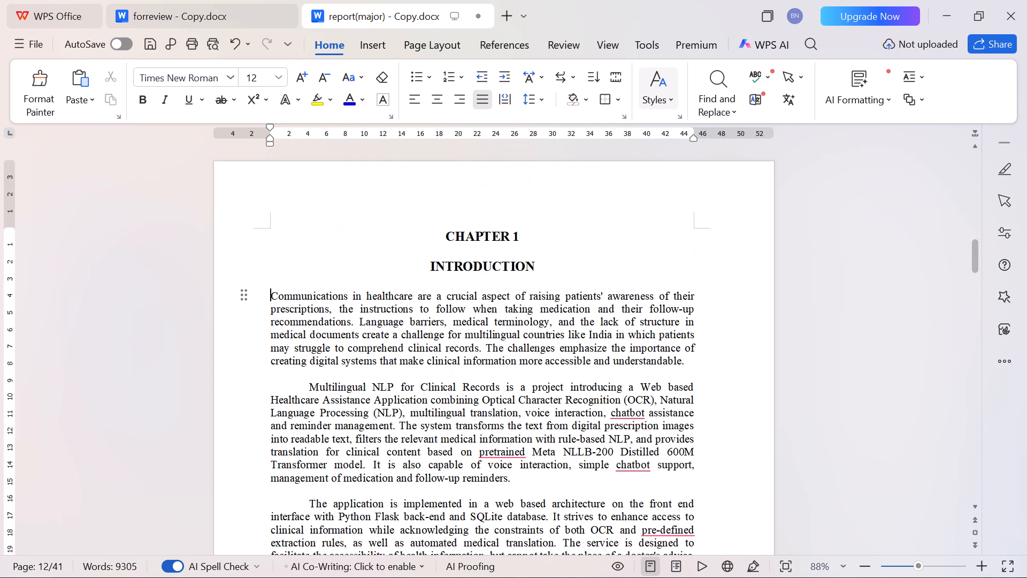
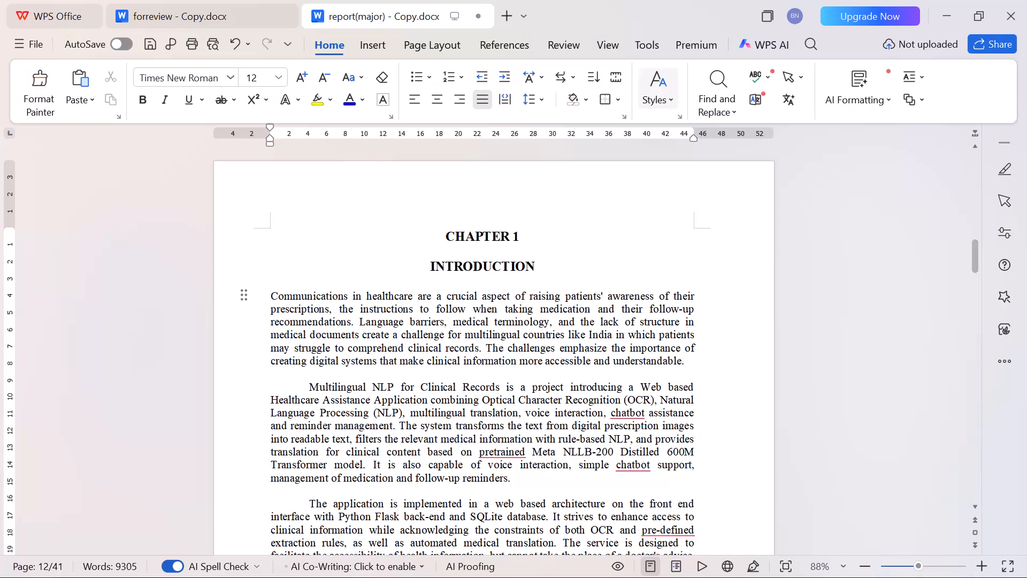
Set the line spacing of the three Chapter 1 Introduction paragraphs to 1.5.
{"action": "left_click_drag", "start_coordinate": [270, 298], "coordinate": [389, 384]}
{"action": "scroll", "coordinate": [389, 384], "scroll_direction": "down", "scroll_amount": 4}
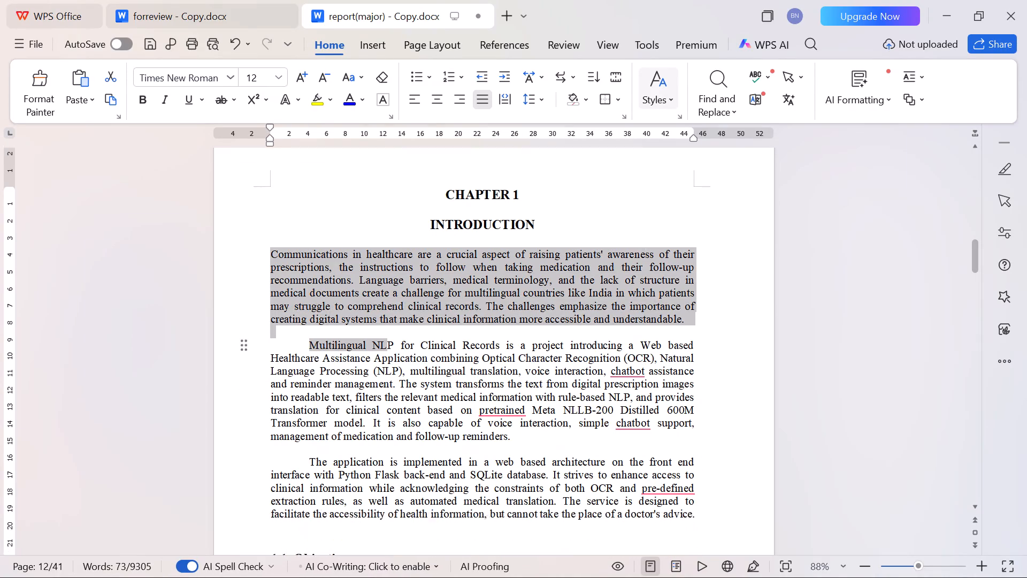
{"action": "left_click_drag", "start_coordinate": [389, 384], "coordinate": [693, 310]}
{"action": "scroll", "coordinate": [389, 384], "scroll_direction": "down", "scroll_amount": 2}
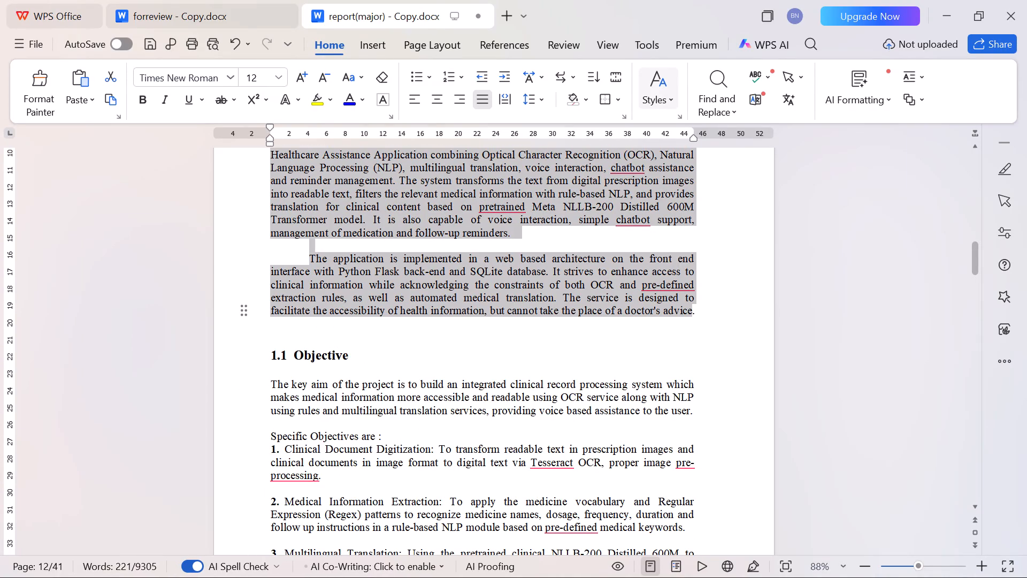
{"action": "left_click_drag", "start_coordinate": [693, 310], "coordinate": [696, 309]}
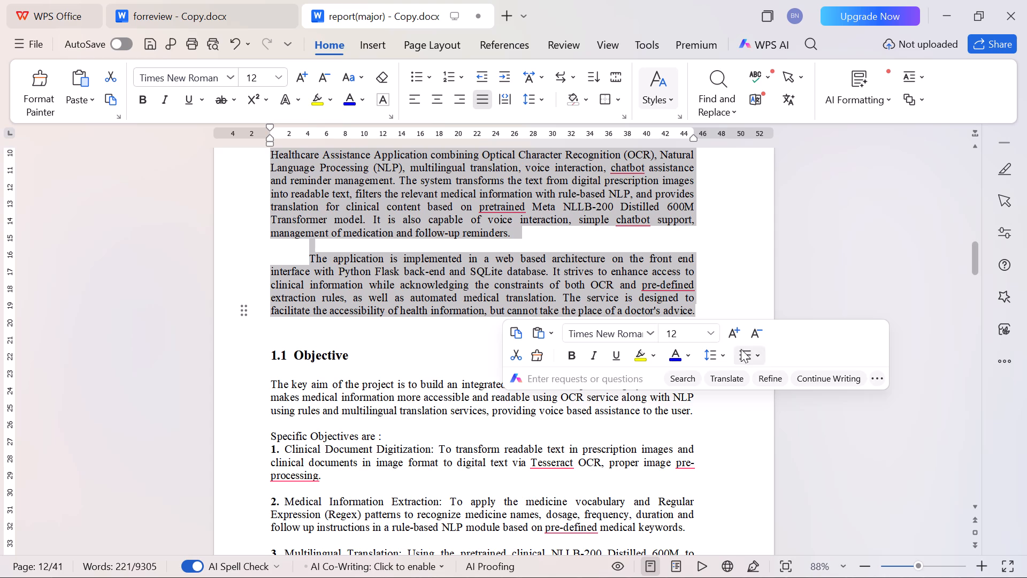
{"action": "left_click", "coordinate": [531, 102]}
{"action": "left_click", "coordinate": [549, 171]}
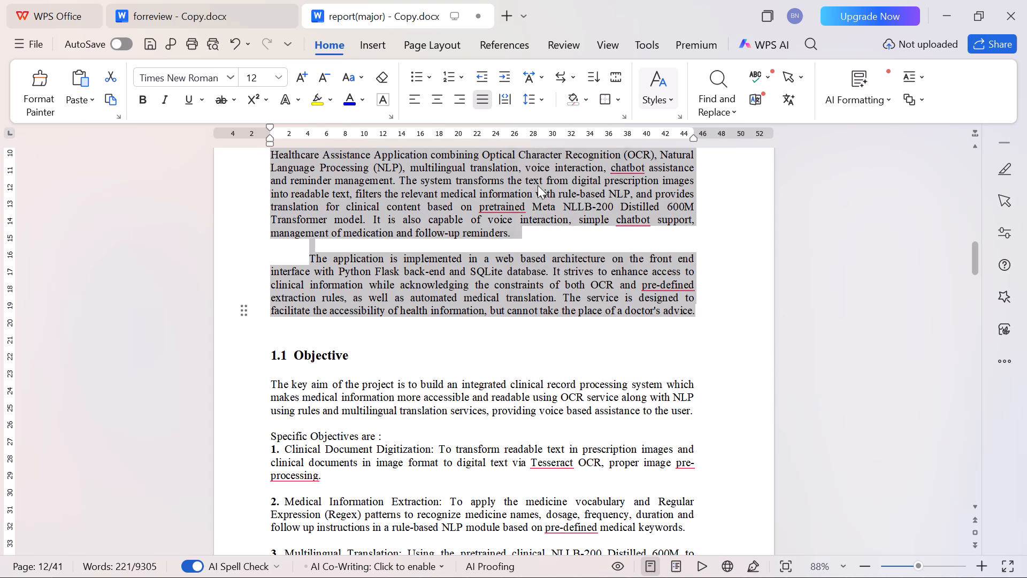
{"action": "left_click", "coordinate": [464, 260]}
Remove the blank lines separating the three Introduction paragraphs.
{"action": "scroll", "coordinate": [464, 261], "scroll_direction": "up", "scroll_amount": 3}
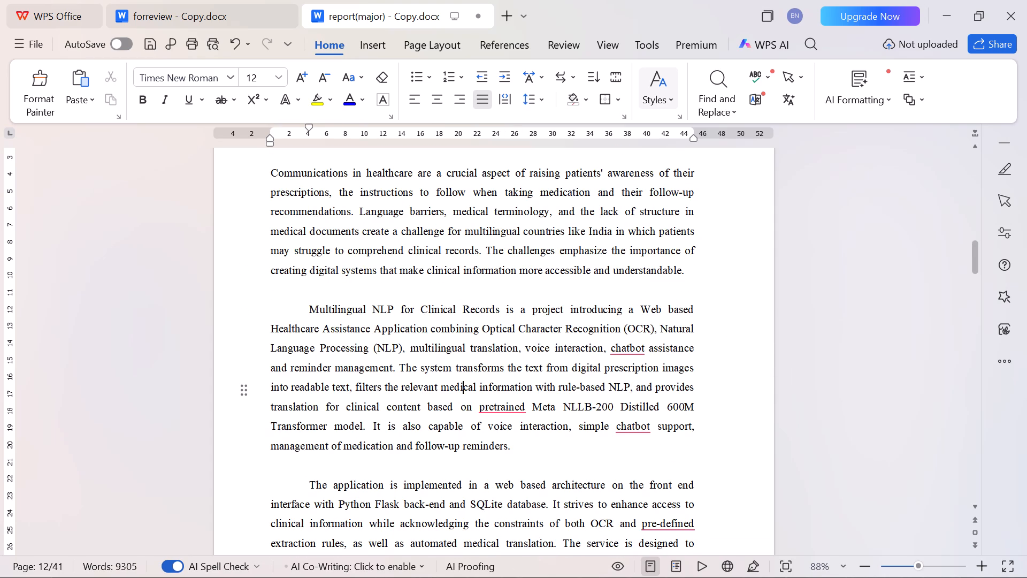
{"action": "left_click", "coordinate": [694, 275]}
{"action": "key", "text": "Delete"}
{"action": "left_click", "coordinate": [583, 429]}
{"action": "key", "text": "Delete"}
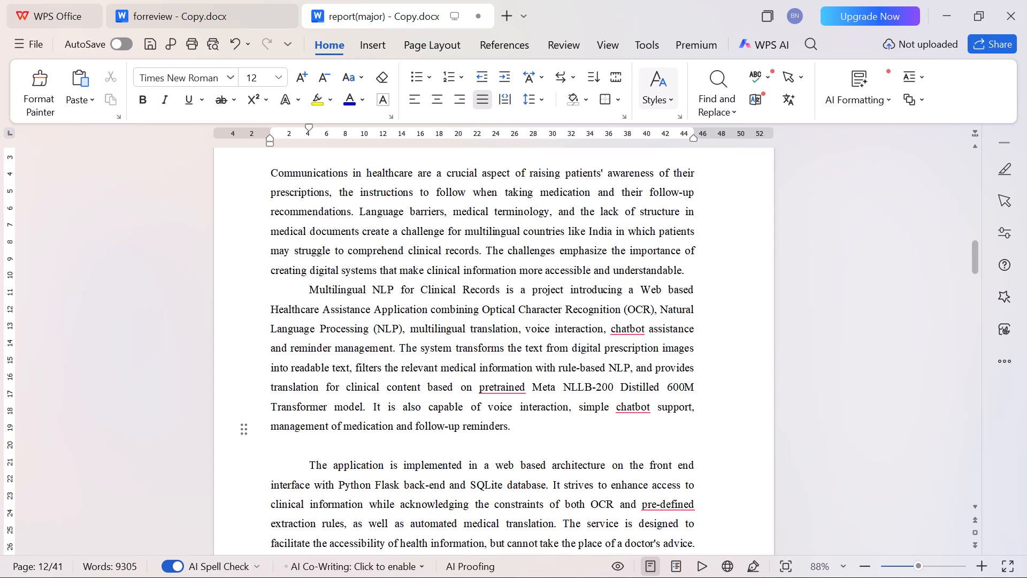
{"action": "scroll", "coordinate": [582, 428], "scroll_direction": "up", "scroll_amount": 2}
Reduce the gap between the last Introduction paragraph and the 1.1 Objective heading to a single blank line.
{"action": "scroll", "coordinate": [581, 427], "scroll_direction": "down", "scroll_amount": 8}
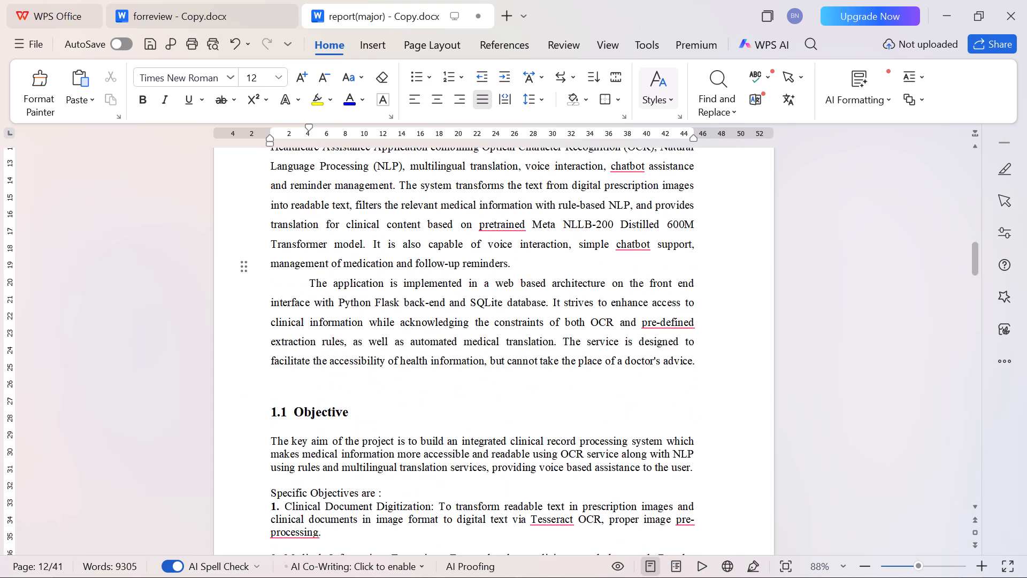
{"action": "left_click", "coordinate": [707, 284]}
{"action": "key", "text": "Delete"}
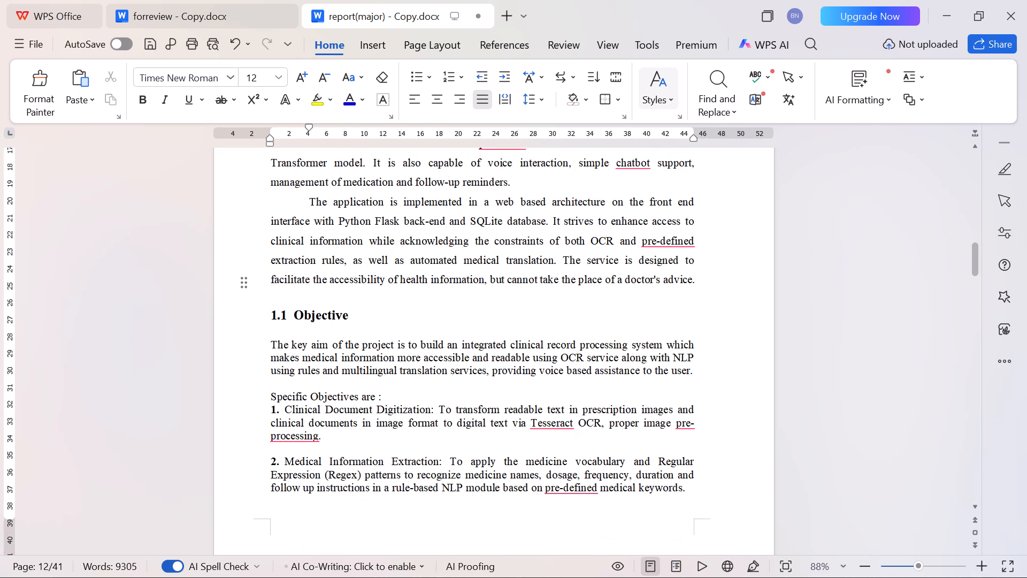
{"action": "key", "text": "Delete"}
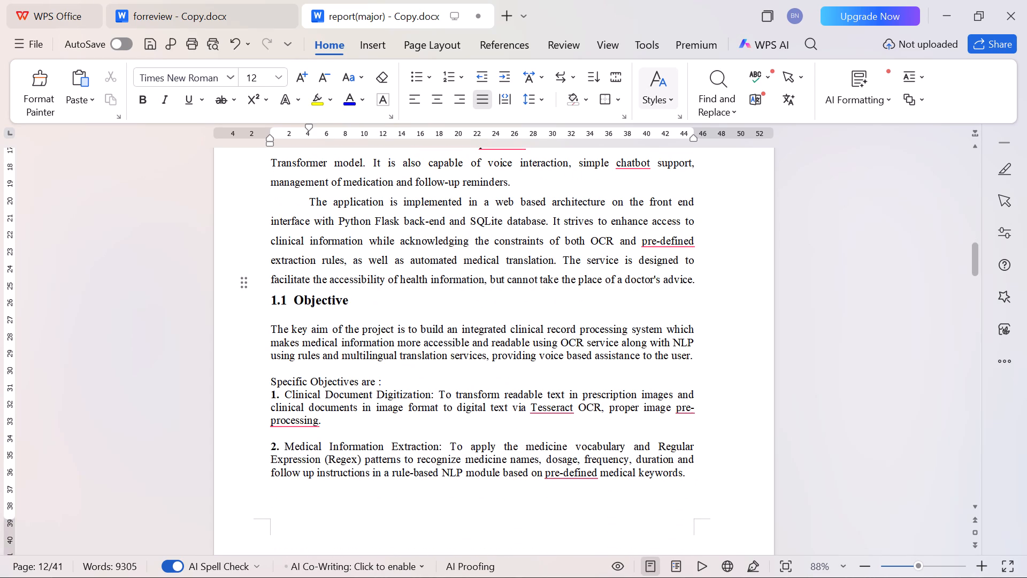
{"action": "key", "text": "Return"}
Set the font size of the 1.1 Objective heading to 12.
{"action": "left_click_drag", "start_coordinate": [355, 316], "coordinate": [292, 321]}
{"action": "left_click", "coordinate": [286, 254]}
{"action": "type", "text": "12"}
{"action": "key", "text": "Return"}
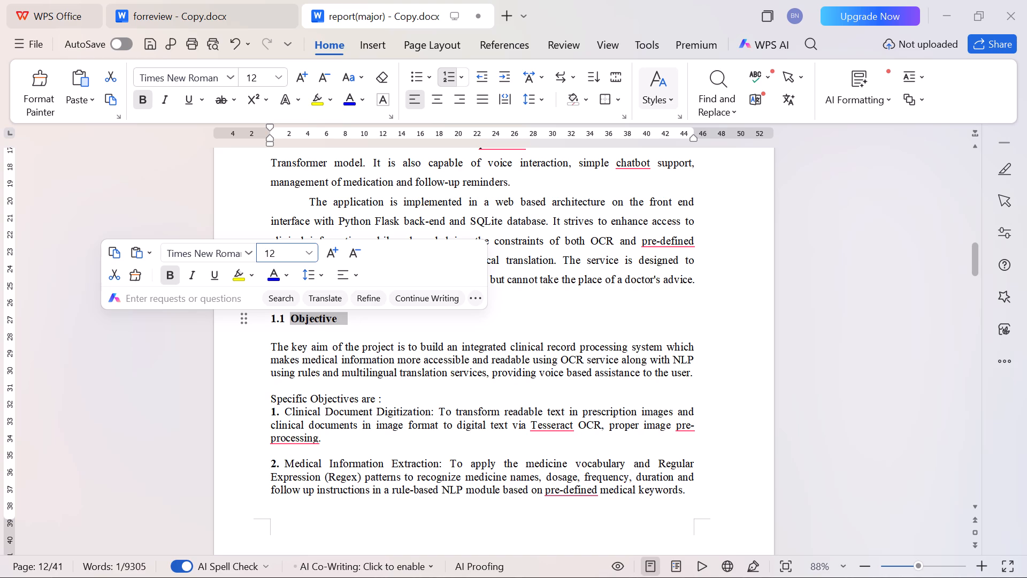
{"action": "left_click", "coordinate": [326, 349]}
Set the line spacing of the paragraph under 1.1 Objective to 1.5.
{"action": "left_click_drag", "start_coordinate": [268, 345], "coordinate": [390, 364]}
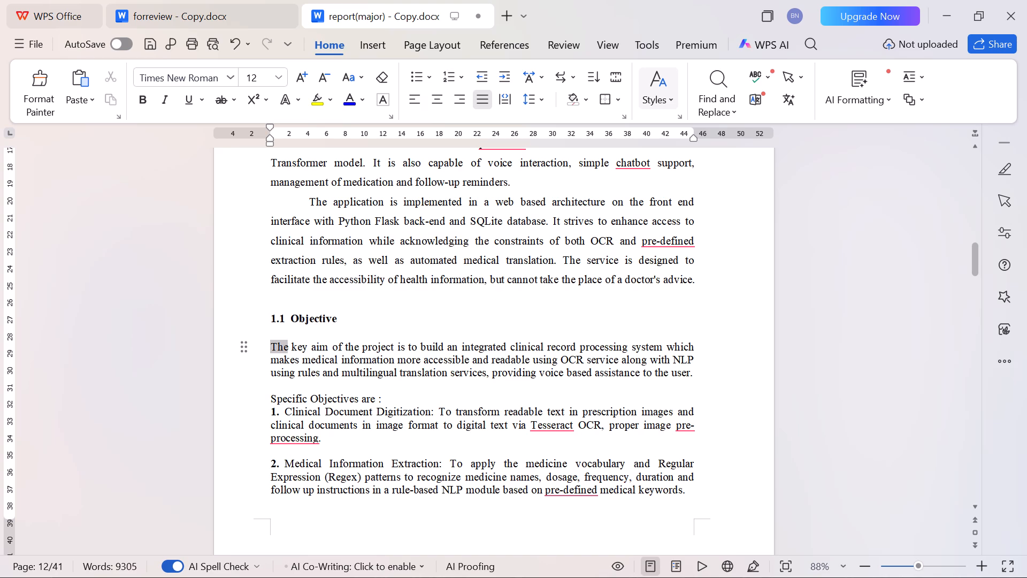
{"action": "left_click_drag", "start_coordinate": [390, 364], "coordinate": [692, 376]}
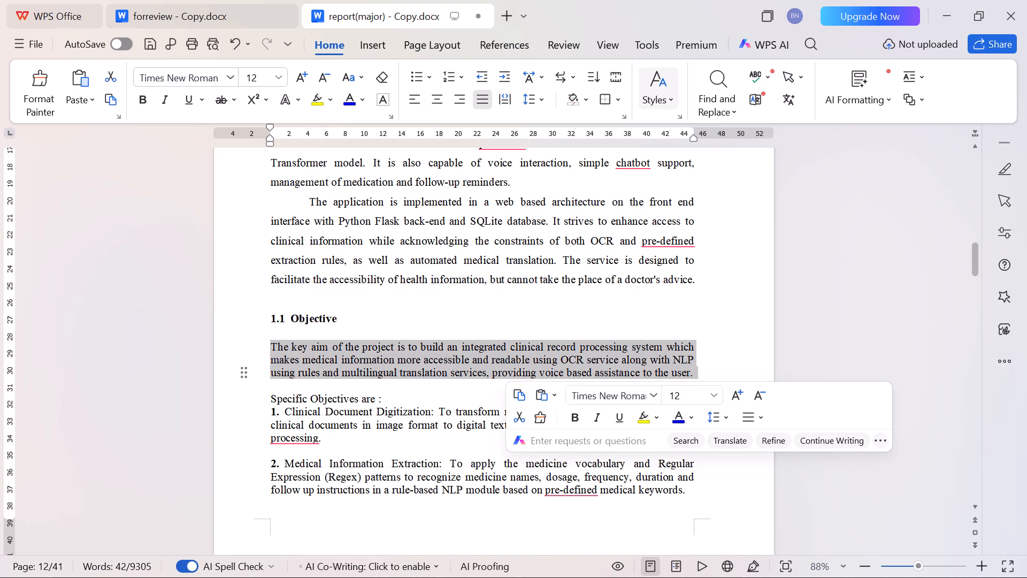
{"action": "left_click", "coordinate": [720, 414]}
{"action": "left_click", "coordinate": [733, 267]}
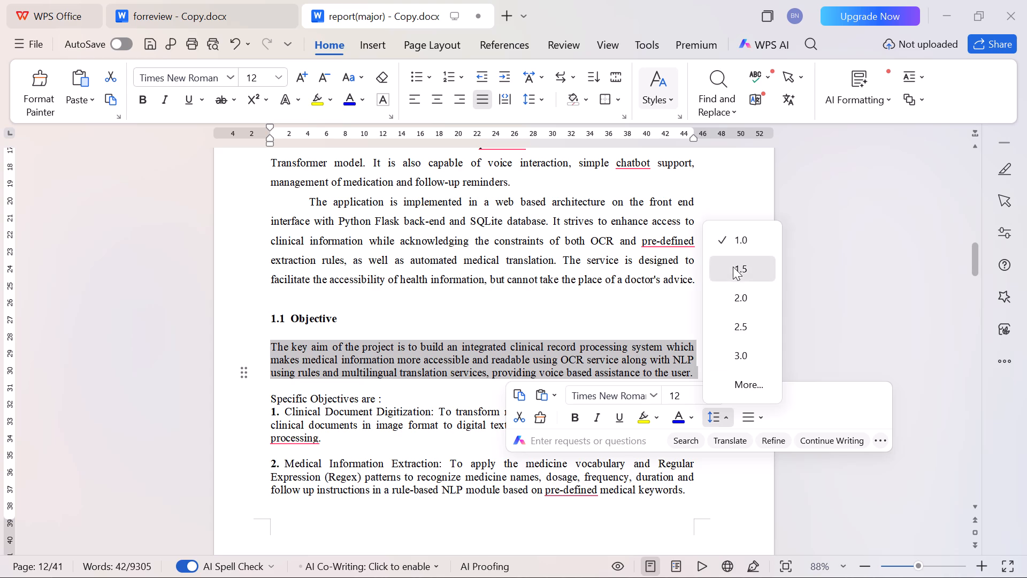
{"action": "left_click", "coordinate": [476, 351]}
Set the line spacing to 1.5 for the "Specific Objectives are :" line and all eight numbered objectives.
{"action": "scroll", "coordinate": [475, 352], "scroll_direction": "down", "scroll_amount": 2}
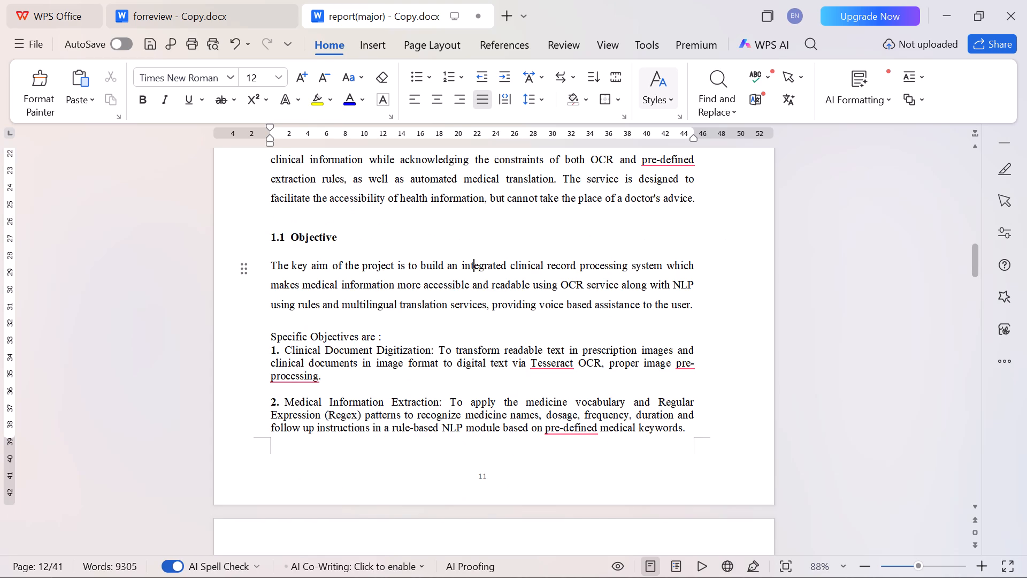
{"action": "left_click_drag", "start_coordinate": [266, 333], "coordinate": [393, 399]}
{"action": "scroll", "coordinate": [393, 399], "scroll_direction": "down", "scroll_amount": 12}
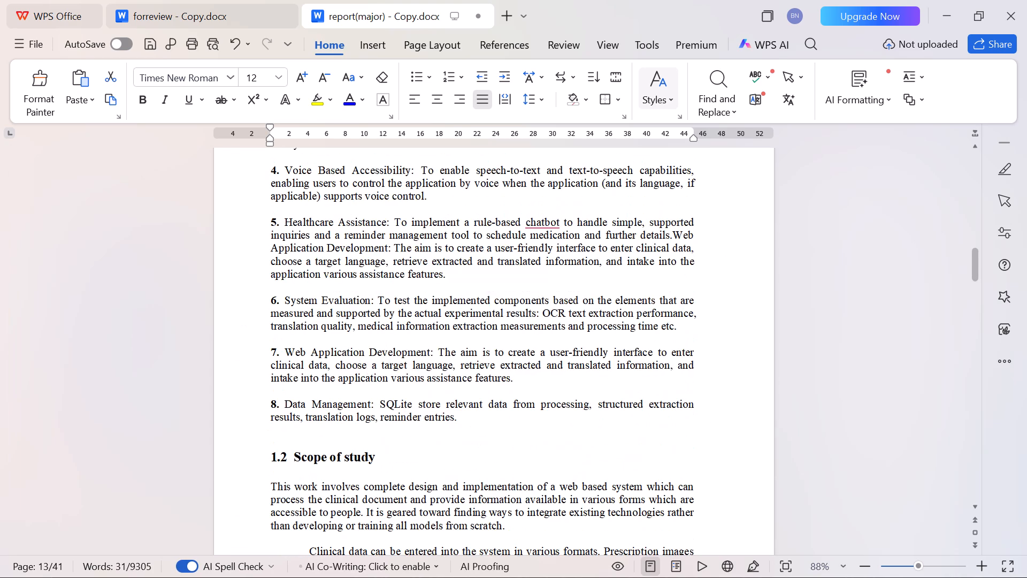
{"action": "left_click_drag", "start_coordinate": [393, 399], "coordinate": [457, 416]}
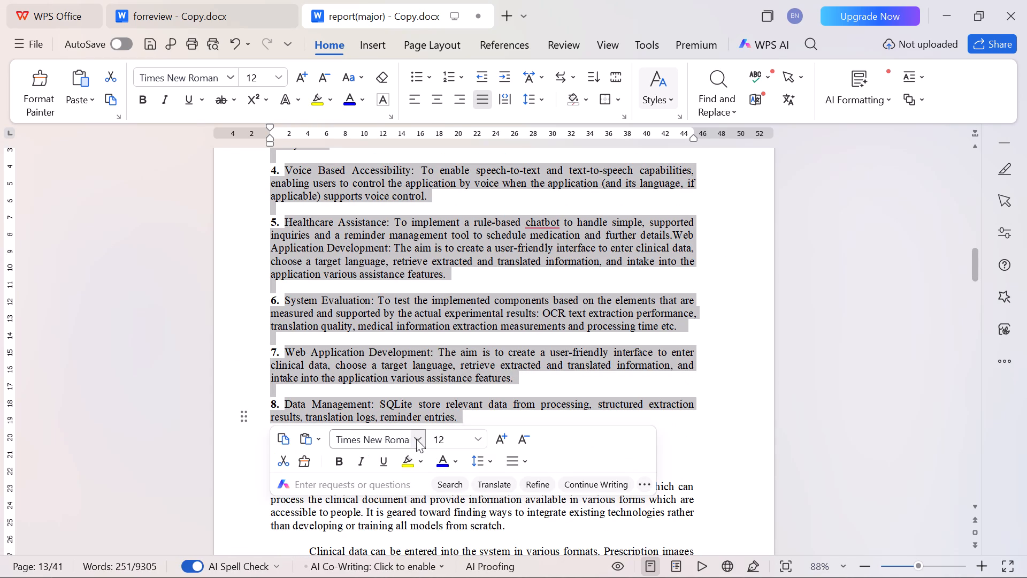
{"action": "left_click", "coordinate": [470, 458]}
{"action": "left_click", "coordinate": [504, 319]}
{"action": "left_click", "coordinate": [424, 332]}
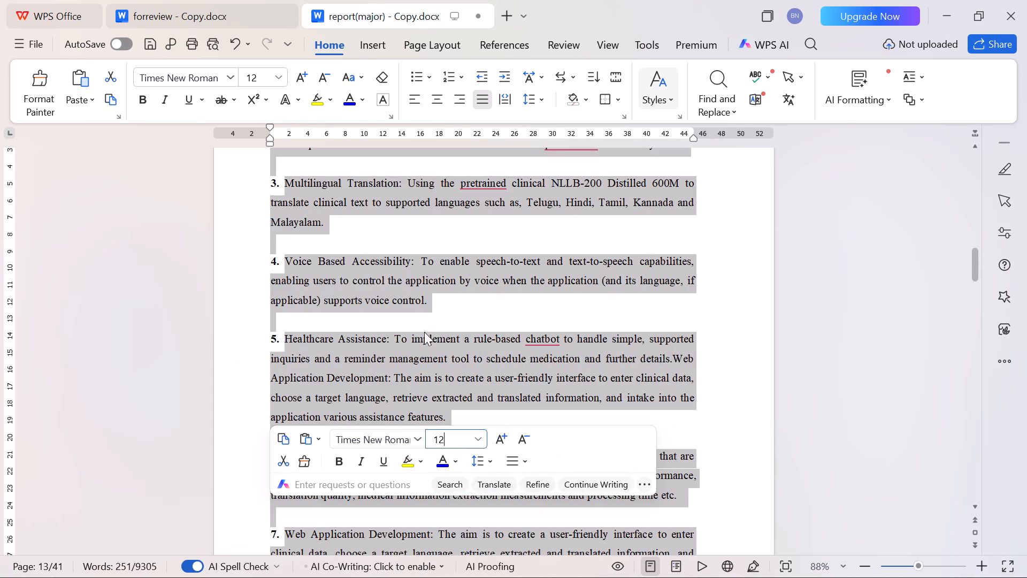
Make the first objective's title, "Clinical Document Digitization", bold.
{"action": "scroll", "coordinate": [424, 335], "scroll_direction": "up", "scroll_amount": 9}
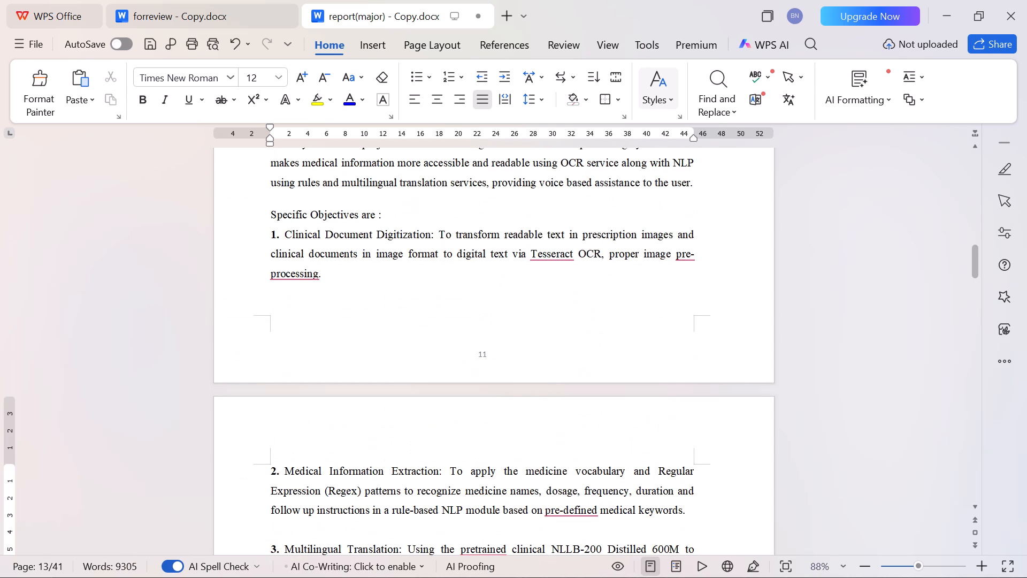
{"action": "left_click_drag", "start_coordinate": [430, 239], "coordinate": [286, 242]}
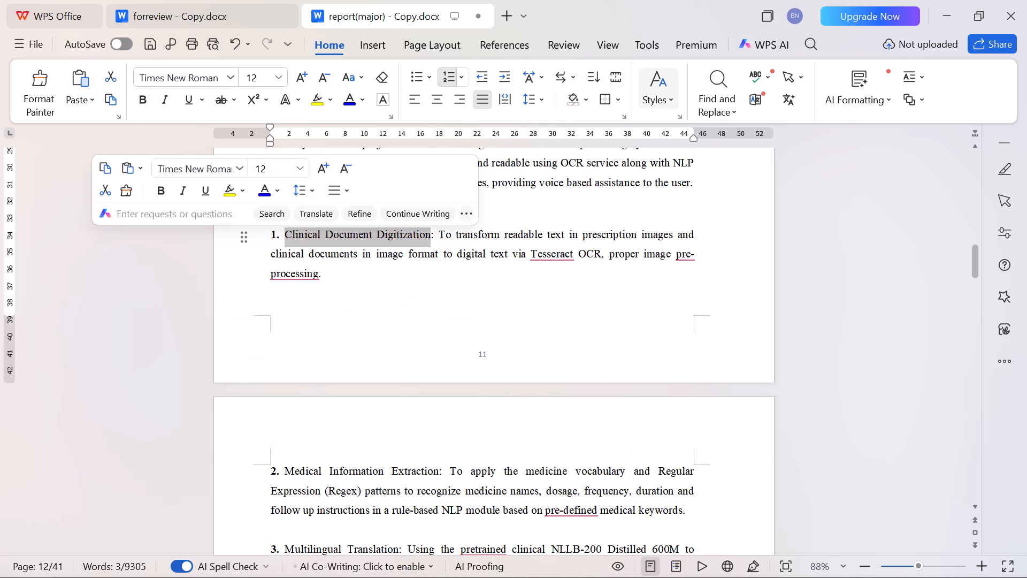
{"action": "key", "text": "ctrl+b"}
Delete the blank line after the Clinical Document Digitization objective at the end of the page.
{"action": "left_click", "coordinate": [336, 276]}
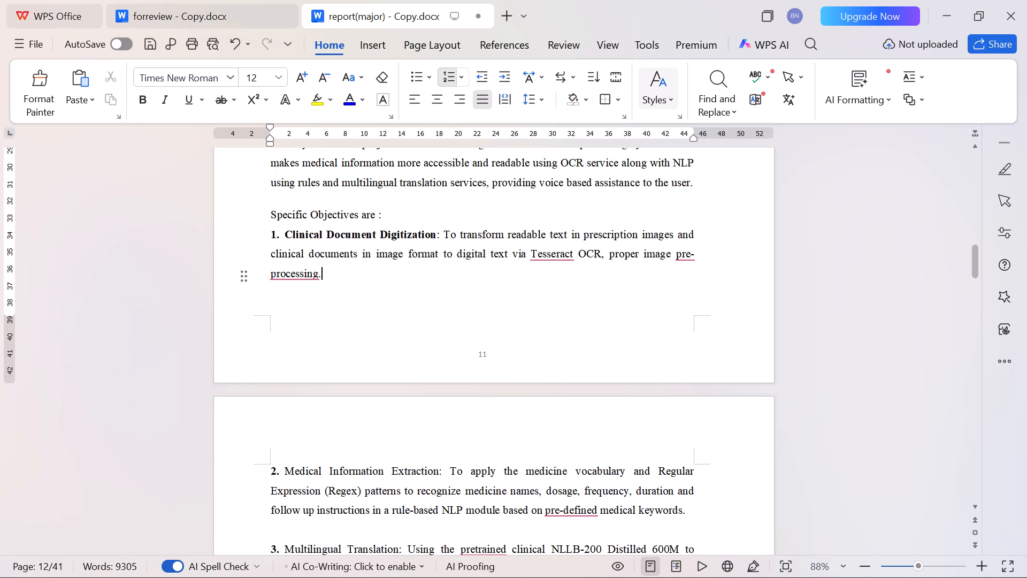
{"action": "key", "text": "Delete"}
Make the titles of objectives 2 to 5 bold, from "Medical Information Extraction" through "Healthcare Assistance:".
{"action": "scroll", "coordinate": [365, 407], "scroll_direction": "down", "scroll_amount": 1}
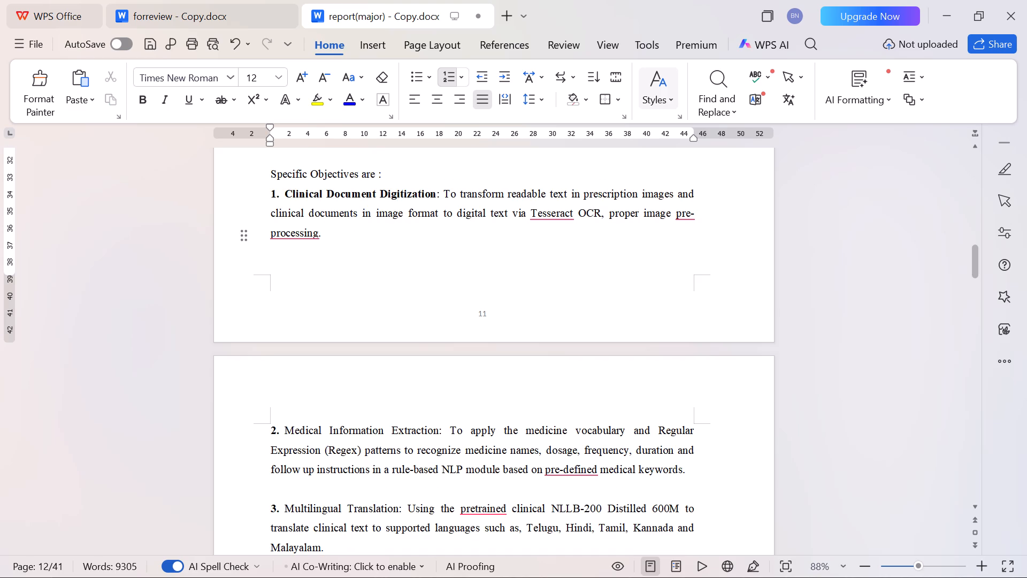
{"action": "left_click_drag", "start_coordinate": [438, 432], "coordinate": [285, 430]}
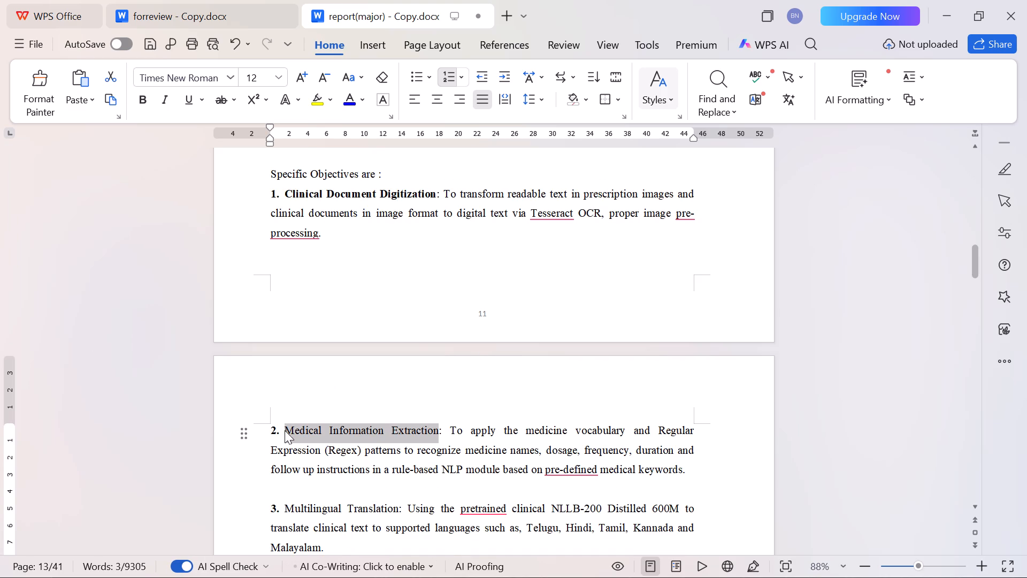
{"action": "key", "text": "ctrl+b"}
{"action": "scroll", "coordinate": [295, 423], "scroll_direction": "down", "scroll_amount": 2}
{"action": "left_click_drag", "start_coordinate": [285, 425], "coordinate": [382, 430]}
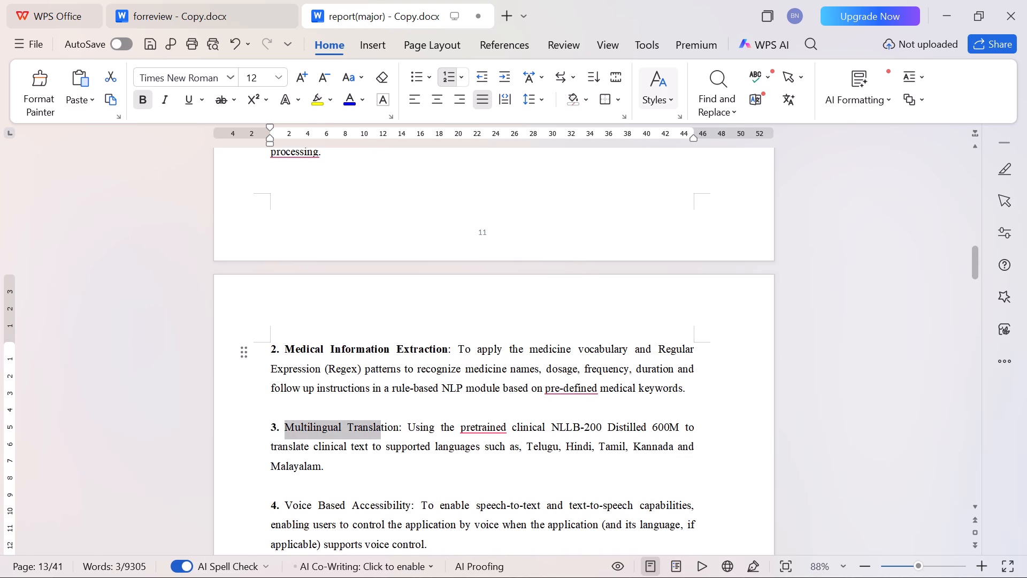
{"action": "left_click_drag", "start_coordinate": [382, 430], "coordinate": [397, 430]}
{"action": "key", "text": "ctrl+b"}
{"action": "scroll", "coordinate": [397, 430], "scroll_direction": "down", "scroll_amount": 3}
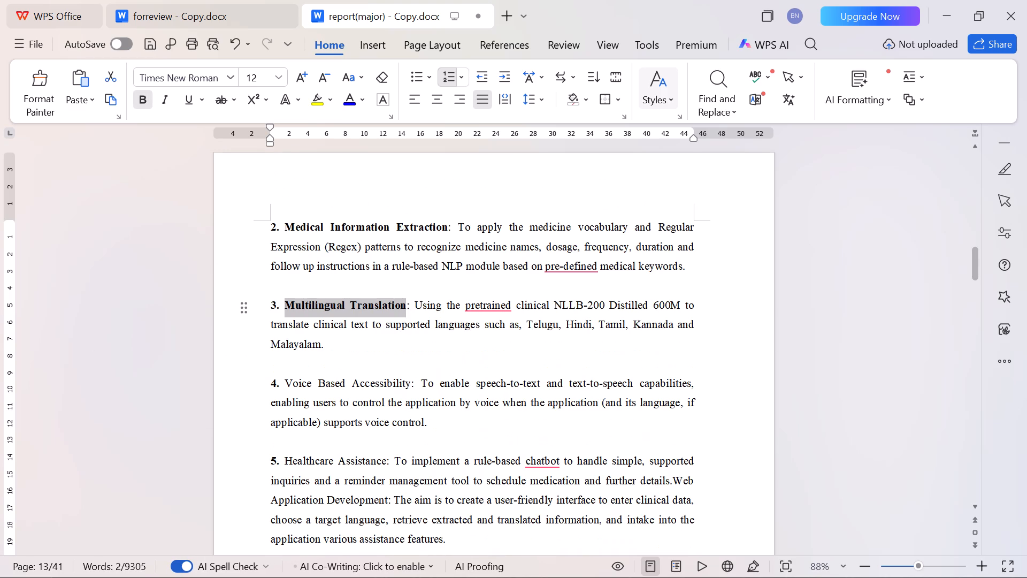
{"action": "left_click_drag", "start_coordinate": [286, 383], "coordinate": [409, 389]}
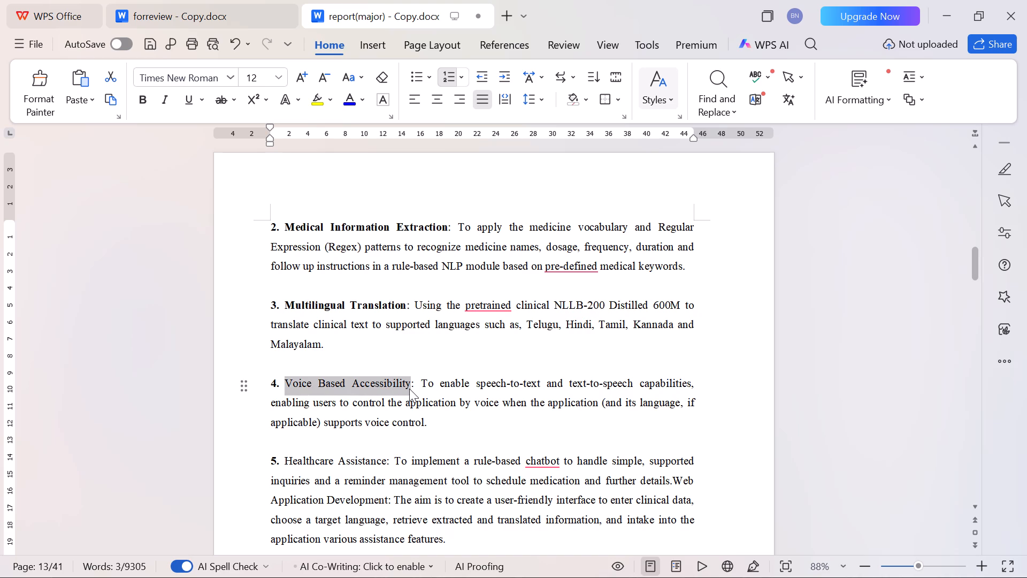
{"action": "key", "text": "ctrl+b"}
{"action": "scroll", "coordinate": [409, 389], "scroll_direction": "down", "scroll_amount": 4}
{"action": "left_click_drag", "start_coordinate": [282, 299], "coordinate": [361, 296]}
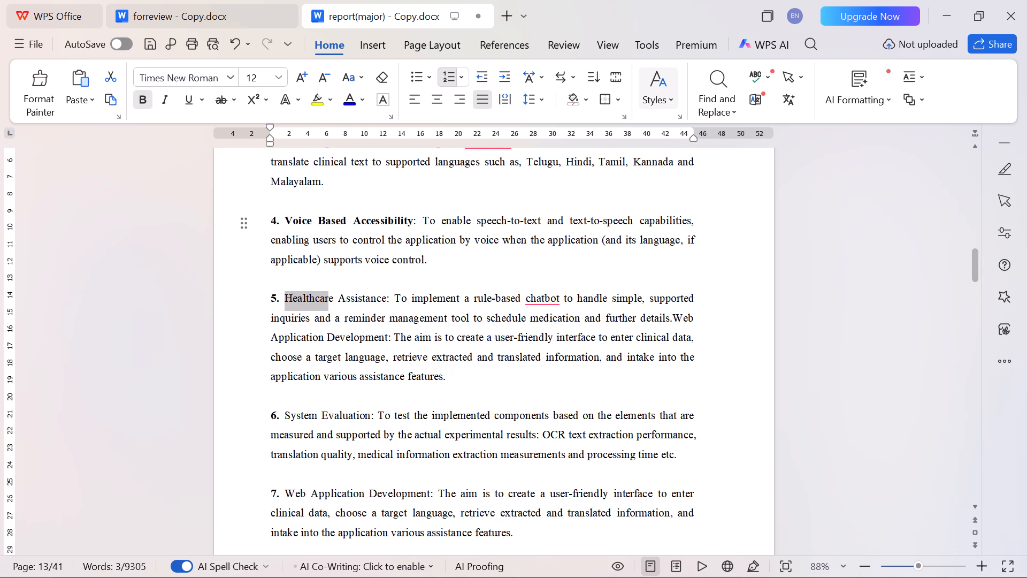
{"action": "left_click_drag", "start_coordinate": [361, 296], "coordinate": [390, 298]}
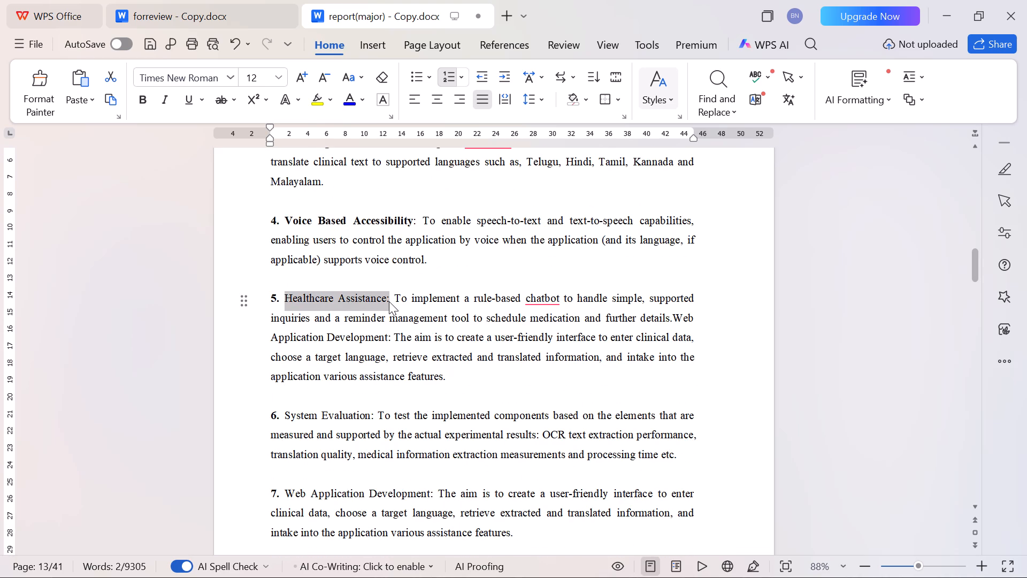
{"action": "key", "text": "ctrl+b"}
Make the titles of objectives 6 to 8 bold: "System Evaluation", "Web Application Development" and "Data Management".
{"action": "scroll", "coordinate": [387, 307], "scroll_direction": "down", "scroll_amount": 3}
{"action": "left_click_drag", "start_coordinate": [286, 292], "coordinate": [371, 293]}
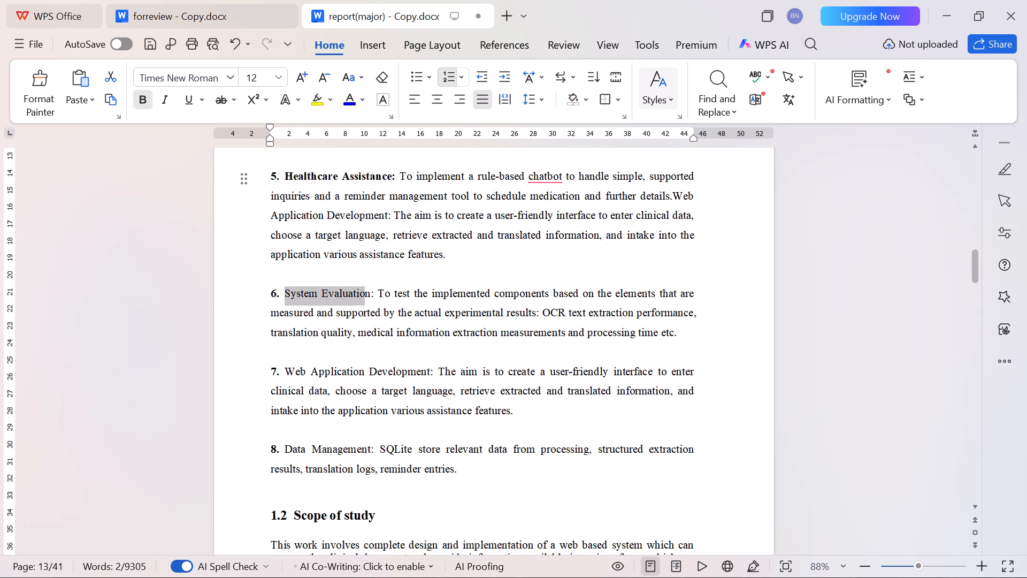
{"action": "left_click_drag", "start_coordinate": [371, 293], "coordinate": [371, 297]}
{"action": "key", "text": "ctrl+b"}
{"action": "scroll", "coordinate": [371, 297], "scroll_direction": "down", "scroll_amount": 2}
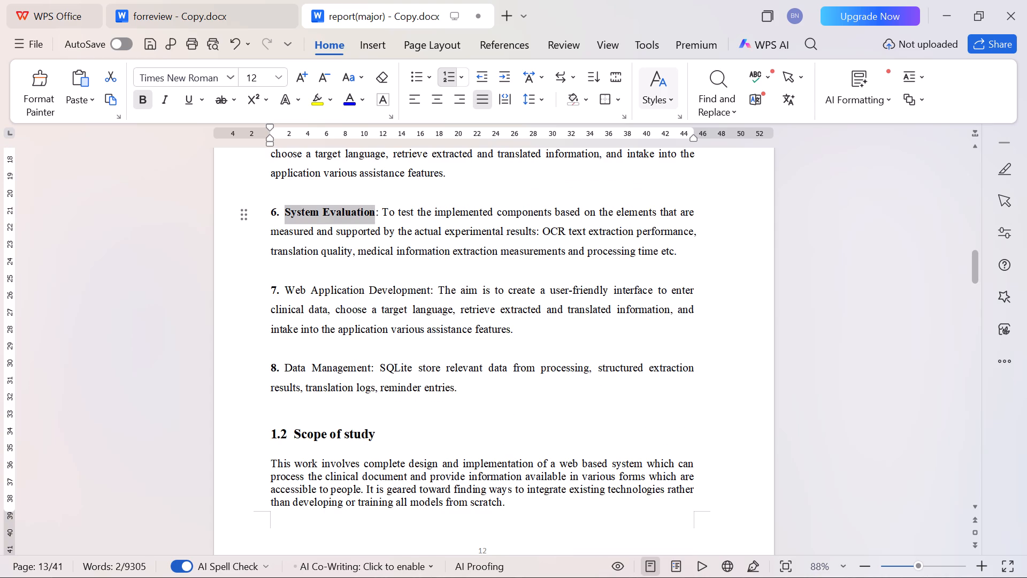
{"action": "left_click_drag", "start_coordinate": [287, 291], "coordinate": [431, 289]}
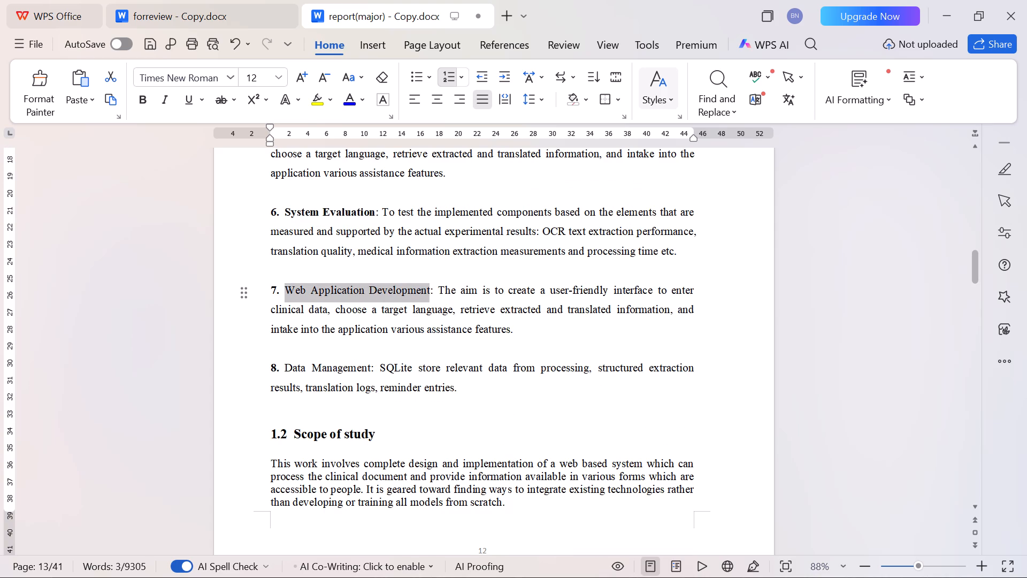
{"action": "key", "text": "ctrl+b"}
{"action": "left_click_drag", "start_coordinate": [283, 368], "coordinate": [370, 370]}
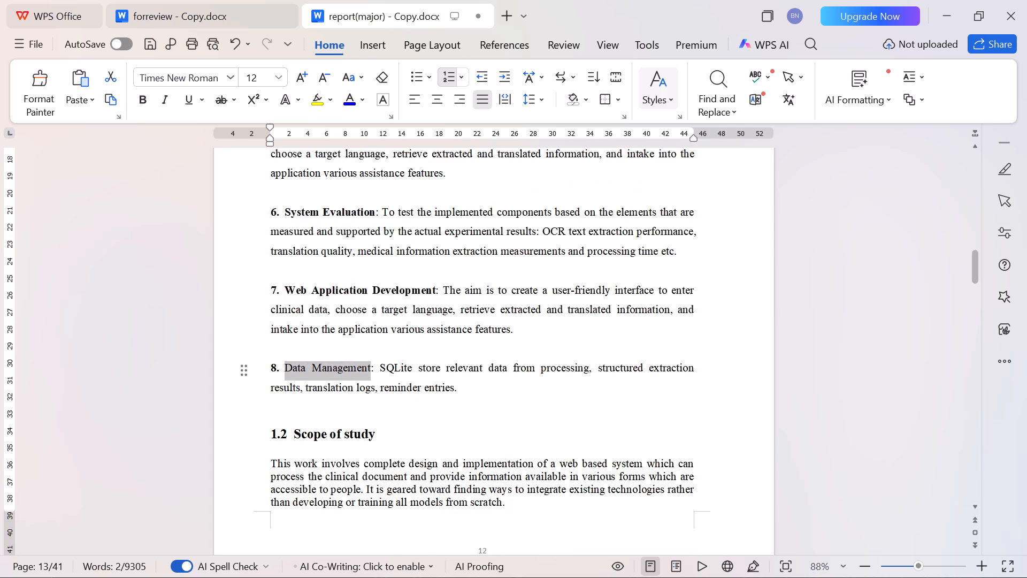
{"action": "left_click_drag", "start_coordinate": [370, 370], "coordinate": [370, 369]}
{"action": "key", "text": "ctrl+b"}
Delete the blank line between the Data Management objective and the 1.2 Scope of study heading.
{"action": "left_click", "coordinate": [488, 393]}
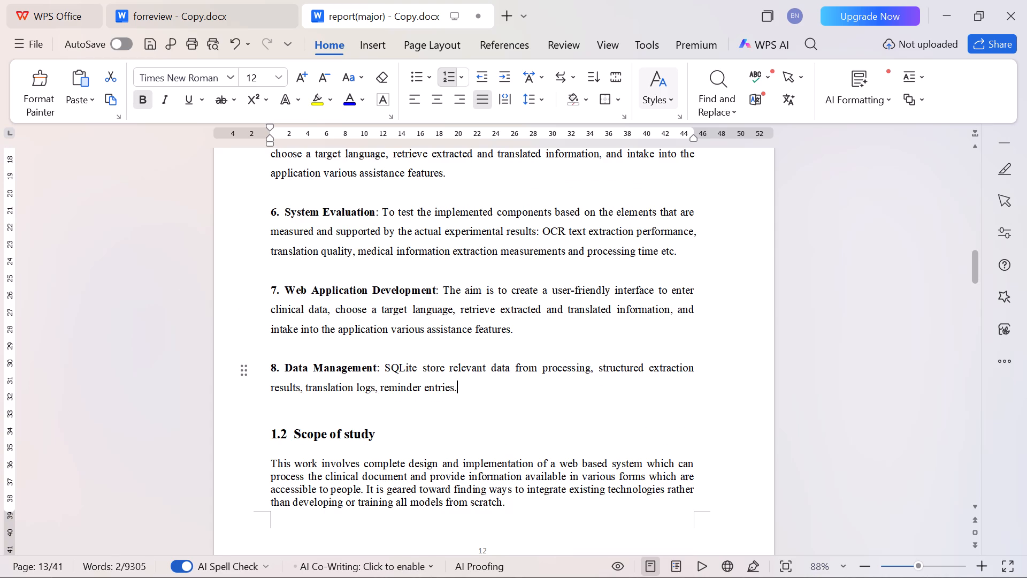
{"action": "key", "text": "Delete"}
Set the font size of the 1.2 Scope of study heading to 12.
{"action": "scroll", "coordinate": [488, 387], "scroll_direction": "down", "scroll_amount": 3}
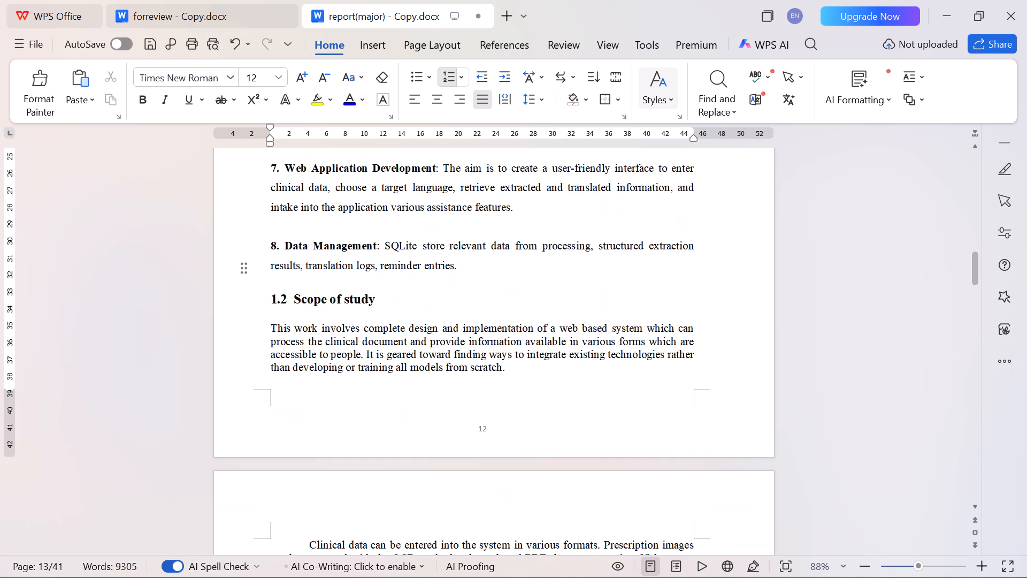
{"action": "left_click_drag", "start_coordinate": [382, 300], "coordinate": [289, 301]}
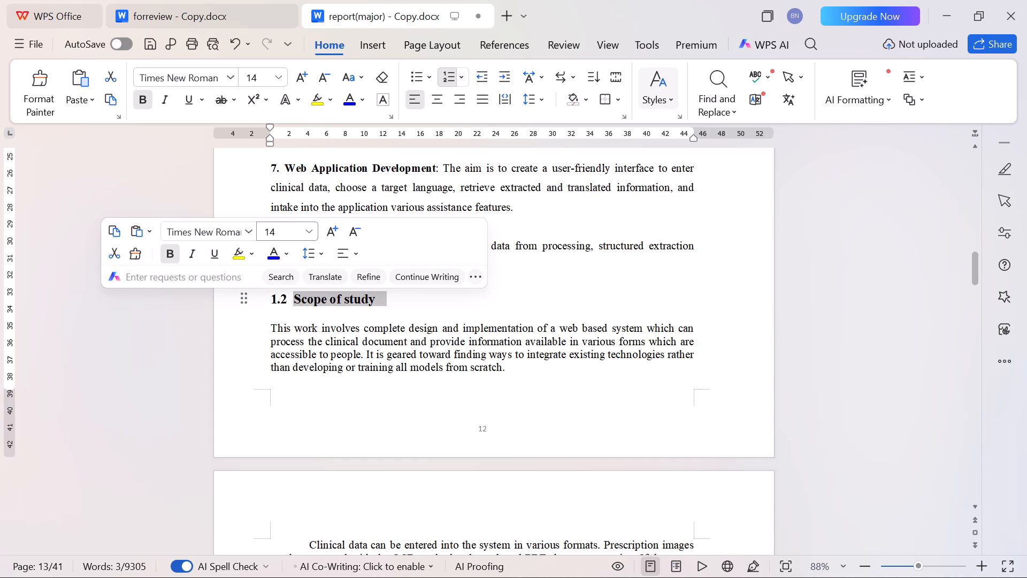
{"action": "left_click", "coordinate": [282, 227]}
{"action": "type", "text": "12"}
{"action": "key", "text": "Return"}
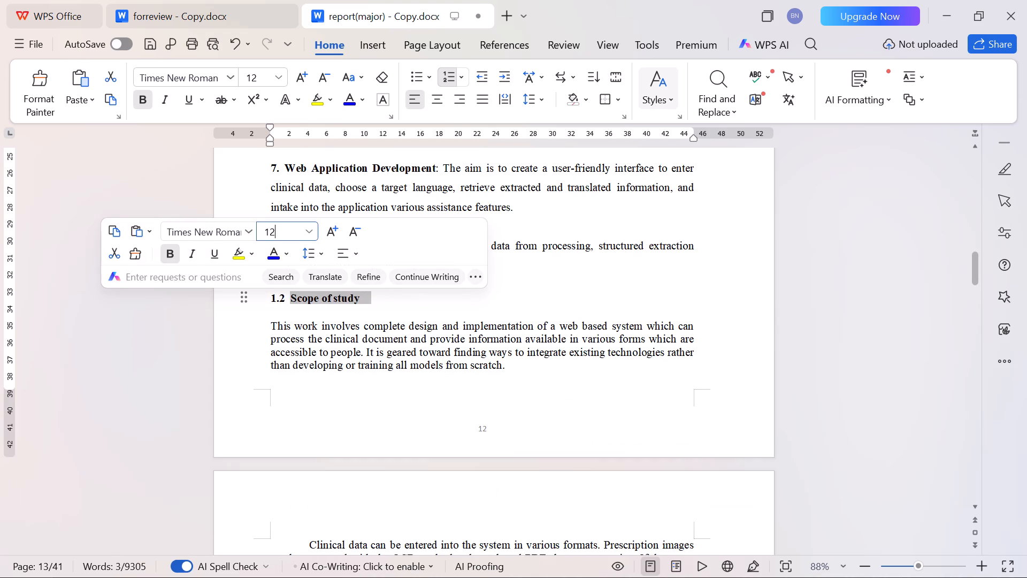
Set the line spacing of all body paragraphs under the 1.2 Scope of study heading to 1.5.
{"action": "left_click", "coordinate": [495, 397]}
{"action": "scroll", "coordinate": [321, 350], "scroll_direction": "down", "scroll_amount": 2}
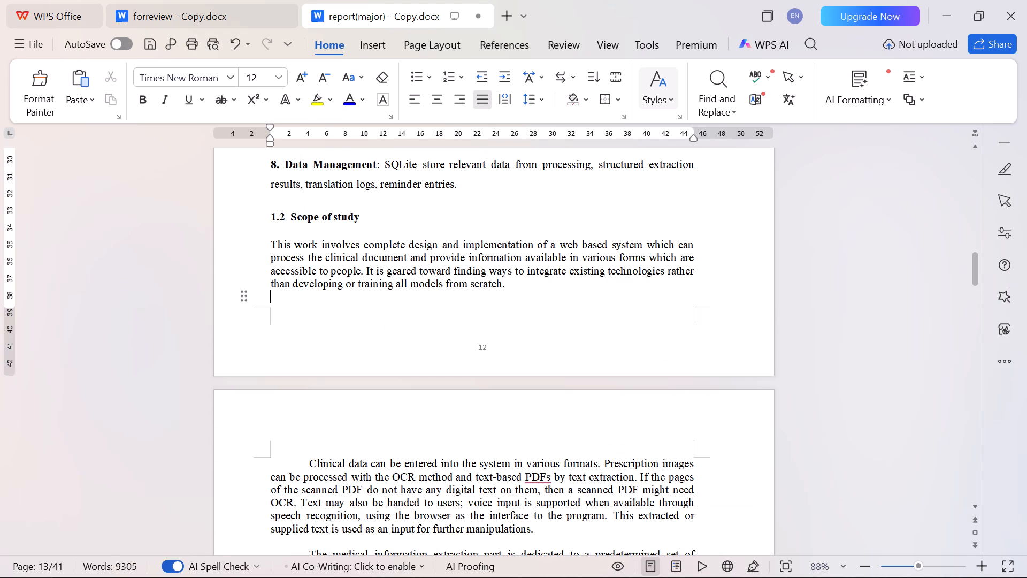
{"action": "left_click_drag", "start_coordinate": [271, 242], "coordinate": [449, 372]}
{"action": "scroll", "coordinate": [449, 372], "scroll_direction": "down", "scroll_amount": 8}
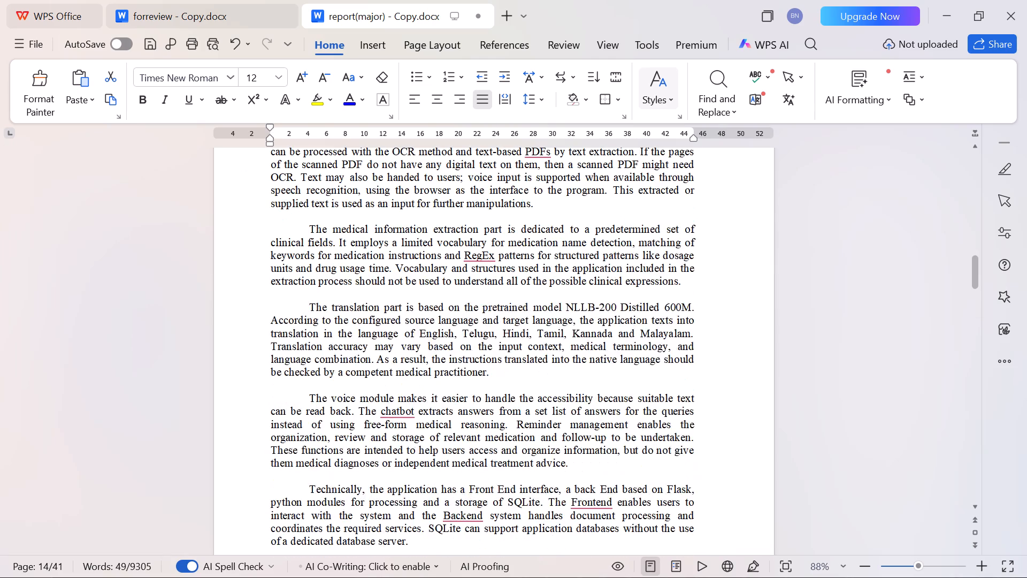
{"action": "left_click_drag", "start_coordinate": [449, 372], "coordinate": [381, 432]}
{"action": "scroll", "coordinate": [449, 372], "scroll_direction": "down", "scroll_amount": 5}
{"action": "left_click", "coordinate": [396, 471]}
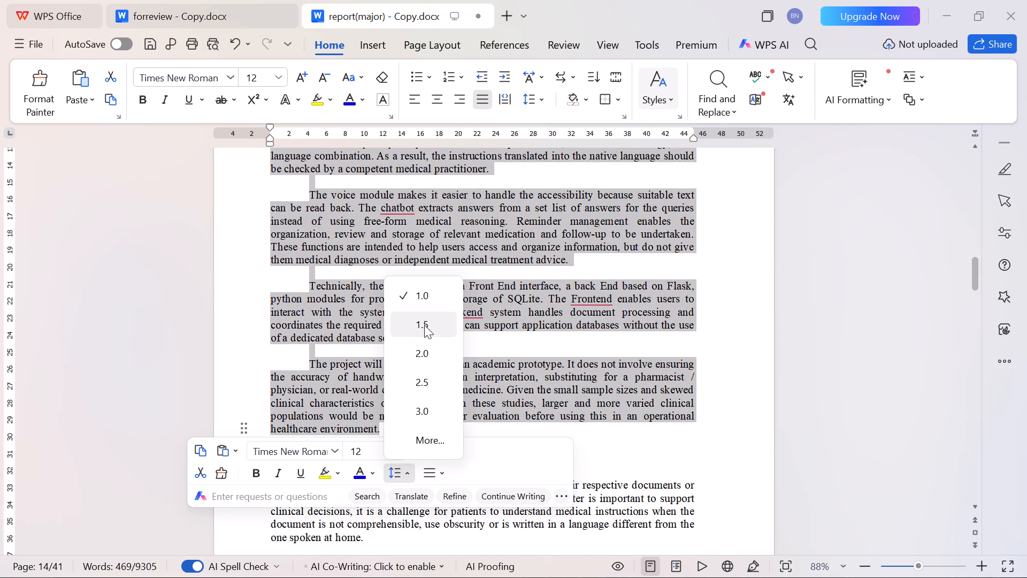
{"action": "left_click", "coordinate": [424, 325]}
{"action": "left_click", "coordinate": [441, 389]}
Delete the blank lines between the Scope of study paragraphs, from "This work involves" through "The project will be conceived".
{"action": "scroll", "coordinate": [455, 355], "scroll_direction": "up", "scroll_amount": 7}
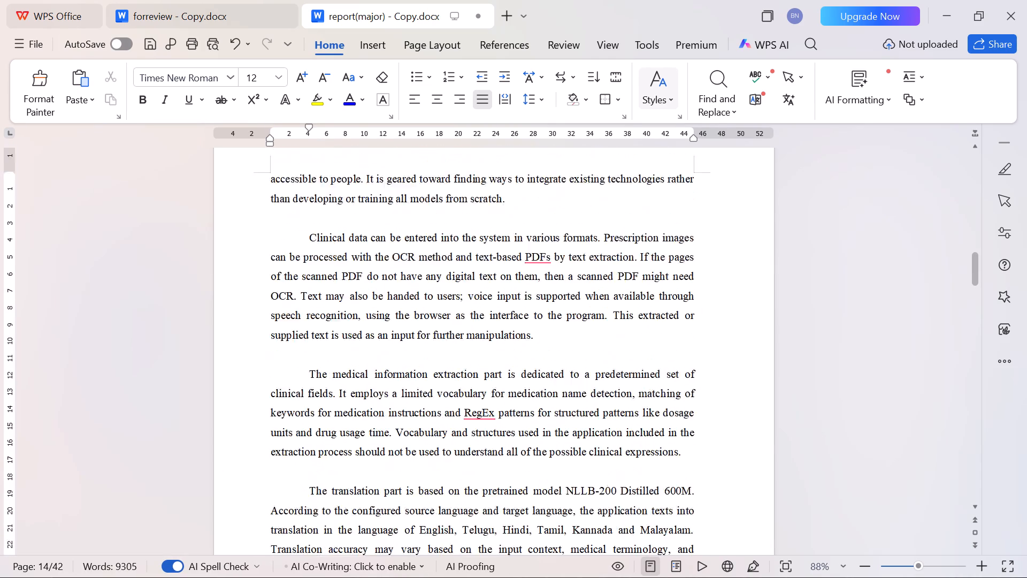
{"action": "left_click", "coordinate": [538, 235]}
{"action": "key", "text": "Delete"}
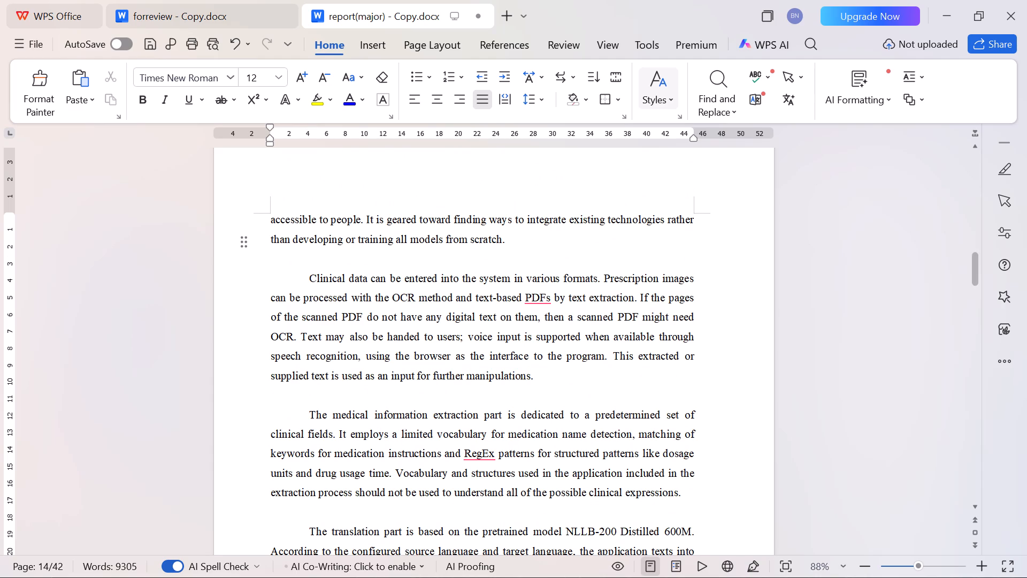
{"action": "left_click", "coordinate": [538, 353]}
{"action": "key", "text": "Delete"}
{"action": "scroll", "coordinate": [538, 353], "scroll_direction": "down", "scroll_amount": 1}
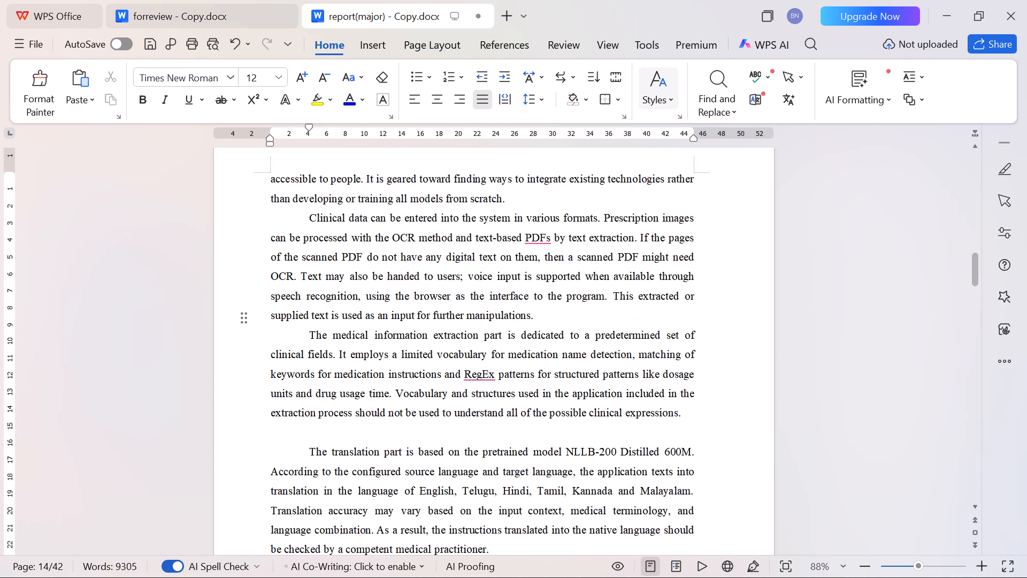
{"action": "left_click", "coordinate": [691, 411]}
{"action": "key", "text": "Delete"}
{"action": "scroll", "coordinate": [689, 409], "scroll_direction": "down", "scroll_amount": 2}
{"action": "left_click", "coordinate": [562, 442]}
{"action": "key", "text": "Delete"}
{"action": "scroll", "coordinate": [562, 442], "scroll_direction": "down", "scroll_amount": 2}
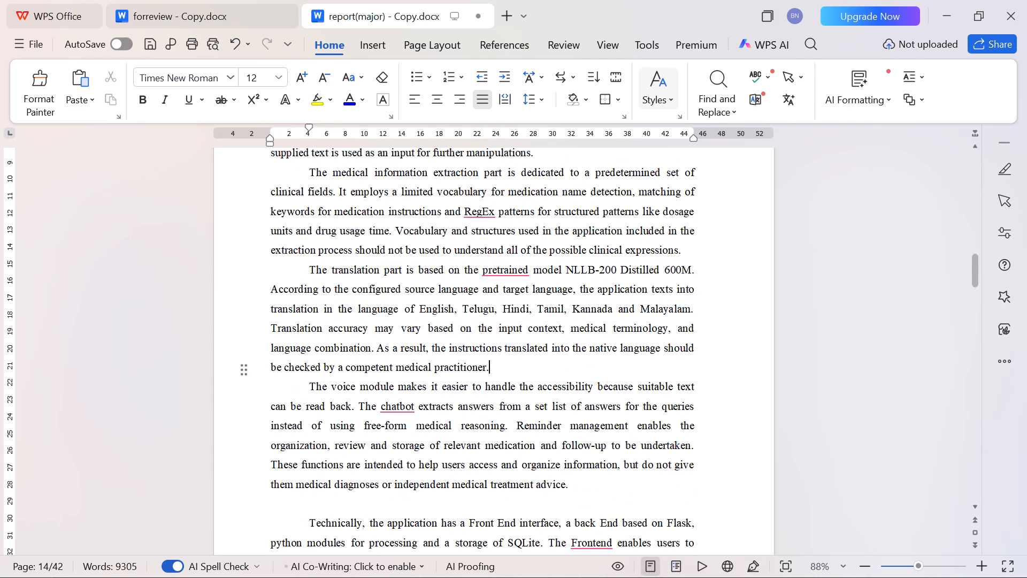
{"action": "scroll", "coordinate": [562, 442], "scroll_direction": "down", "scroll_amount": 2}
{"action": "left_click", "coordinate": [588, 406]}
{"action": "key", "text": "Delete"}
{"action": "scroll", "coordinate": [586, 406], "scroll_direction": "down", "scroll_amount": 3}
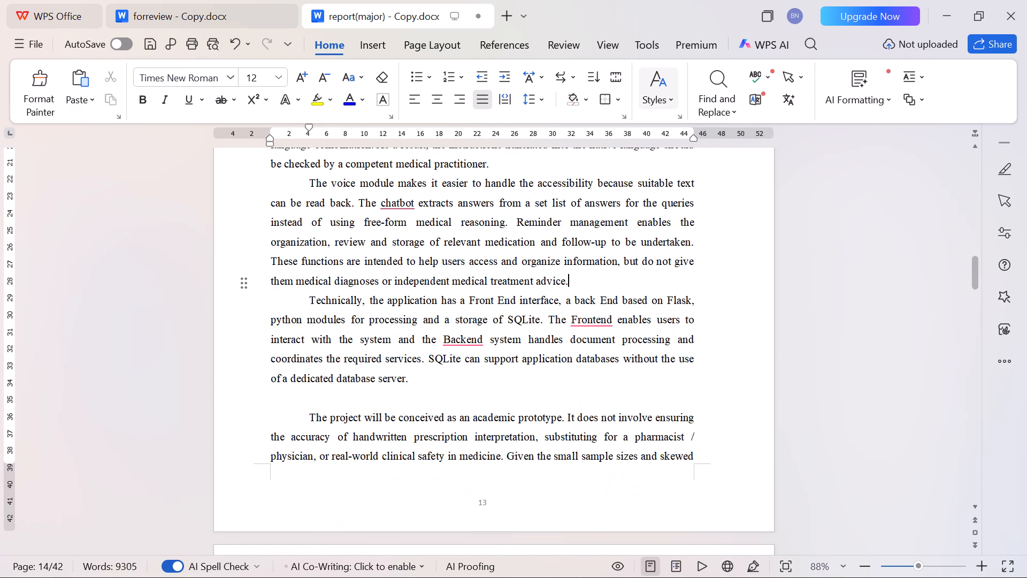
{"action": "left_click", "coordinate": [555, 384]}
{"action": "key", "text": "Delete"}
Set the font size of the 1.3 Existing System heading to 12.
{"action": "scroll", "coordinate": [555, 384], "scroll_direction": "down", "scroll_amount": 6}
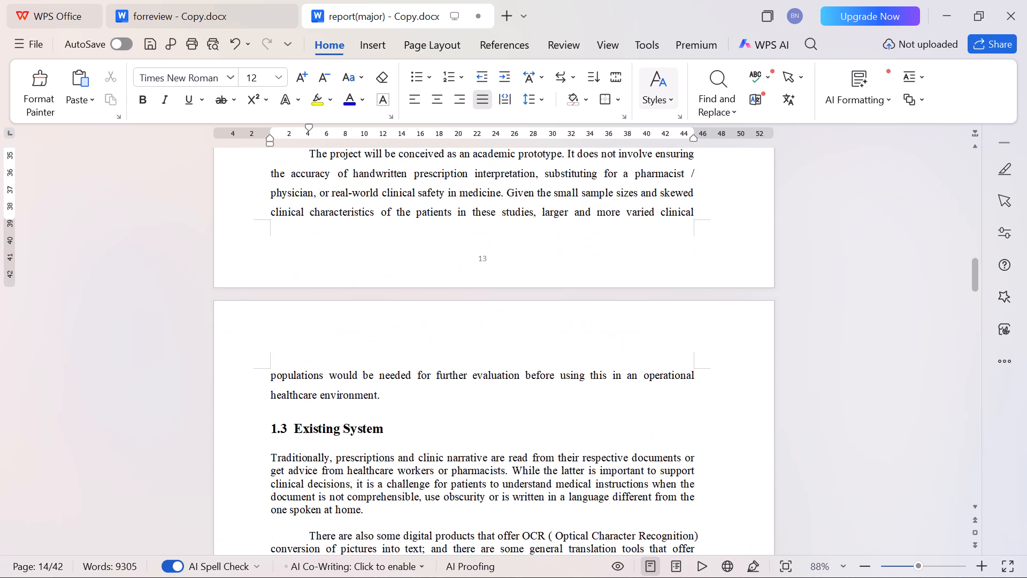
{"action": "left_click_drag", "start_coordinate": [404, 429], "coordinate": [300, 435]}
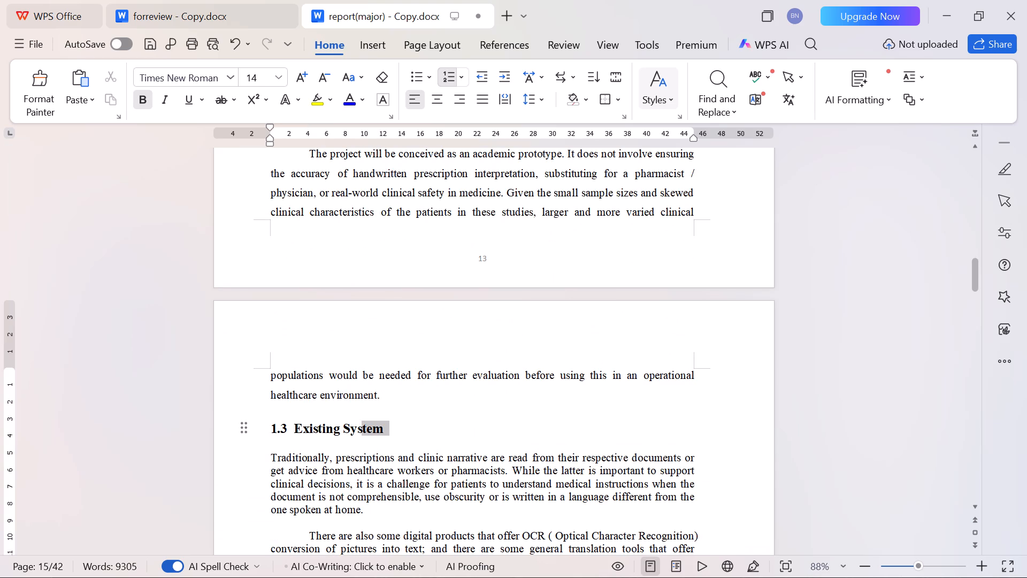
{"action": "left_click_drag", "start_coordinate": [300, 435], "coordinate": [284, 434]}
{"action": "left_click", "coordinate": [292, 359]}
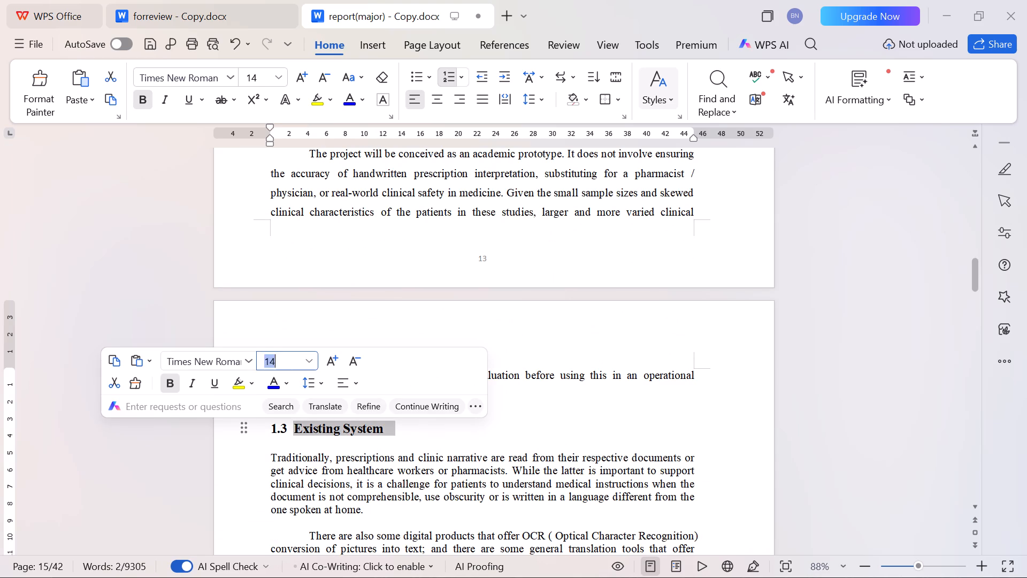
{"action": "type", "text": "12"}
{"action": "key", "text": "Return"}
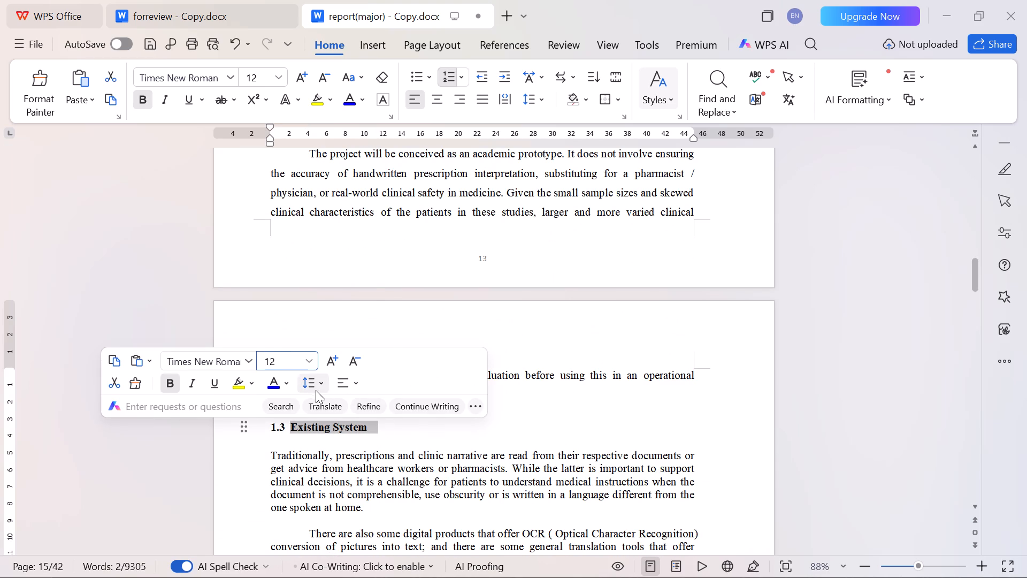
{"action": "left_click", "coordinate": [316, 389]}
{"action": "left_click", "coordinate": [442, 442]}
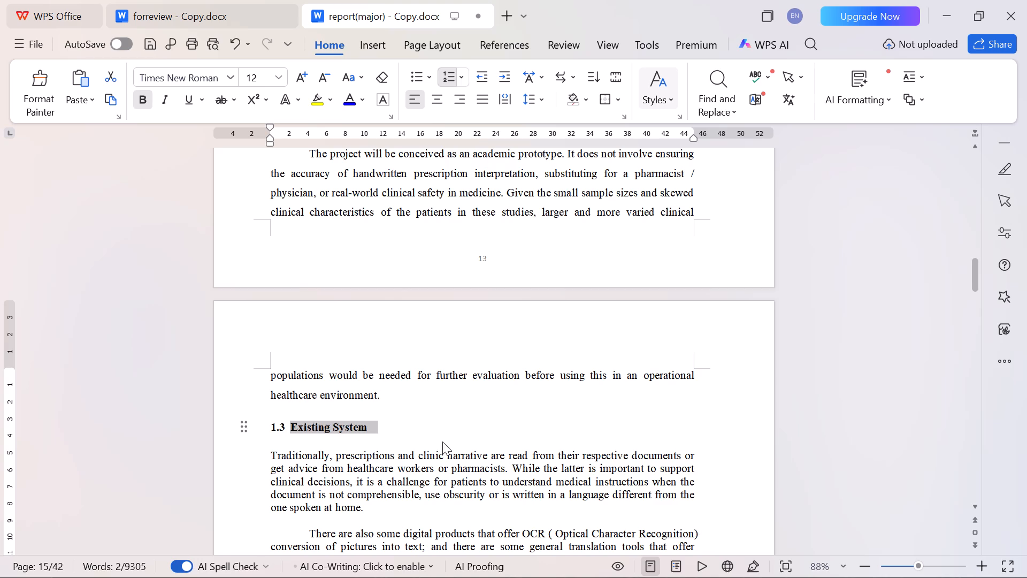
Set the body paragraphs under 1.3 Existing System to font size 12 and line spacing 1.5.
{"action": "scroll", "coordinate": [419, 439], "scroll_direction": "down", "scroll_amount": 3}
{"action": "left_click_drag", "start_coordinate": [273, 331], "coordinate": [362, 405]}
{"action": "scroll", "coordinate": [362, 405], "scroll_direction": "down", "scroll_amount": 3}
{"action": "left_click_drag", "start_coordinate": [362, 405], "coordinate": [344, 415]}
{"action": "scroll", "coordinate": [362, 405], "scroll_direction": "down", "scroll_amount": 3}
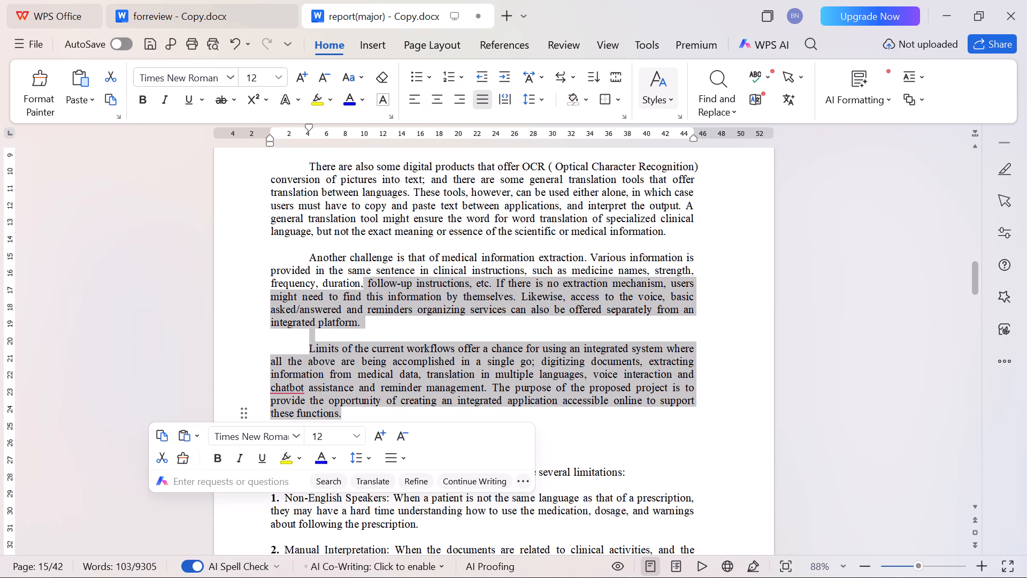
{"action": "left_click", "coordinate": [344, 415]}
{"action": "left_click_drag", "start_coordinate": [346, 415], "coordinate": [272, 334]}
{"action": "scroll", "coordinate": [302, 310], "scroll_direction": "up", "scroll_amount": 6}
{"action": "left_click", "coordinate": [259, 270]}
{"action": "type", "text": "12"}
{"action": "key", "text": "Return"}
{"action": "left_click", "coordinate": [294, 291]}
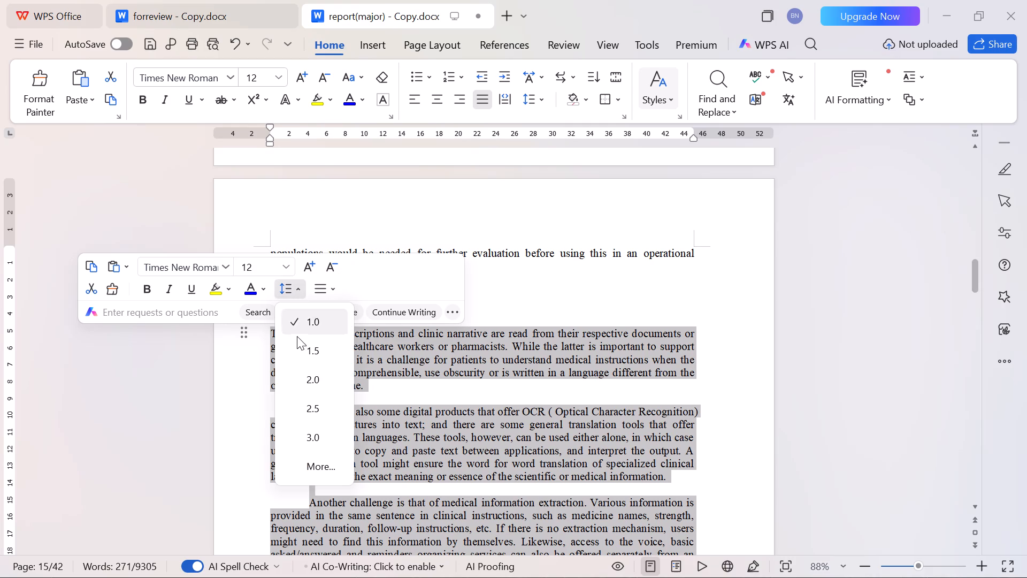
{"action": "left_click", "coordinate": [298, 339]}
{"action": "left_click", "coordinate": [375, 378]}
Delete the blank lines between the Existing System paragraphs, from "Traditionally" through "Limits of the current workflows".
{"action": "left_click", "coordinate": [385, 416]}
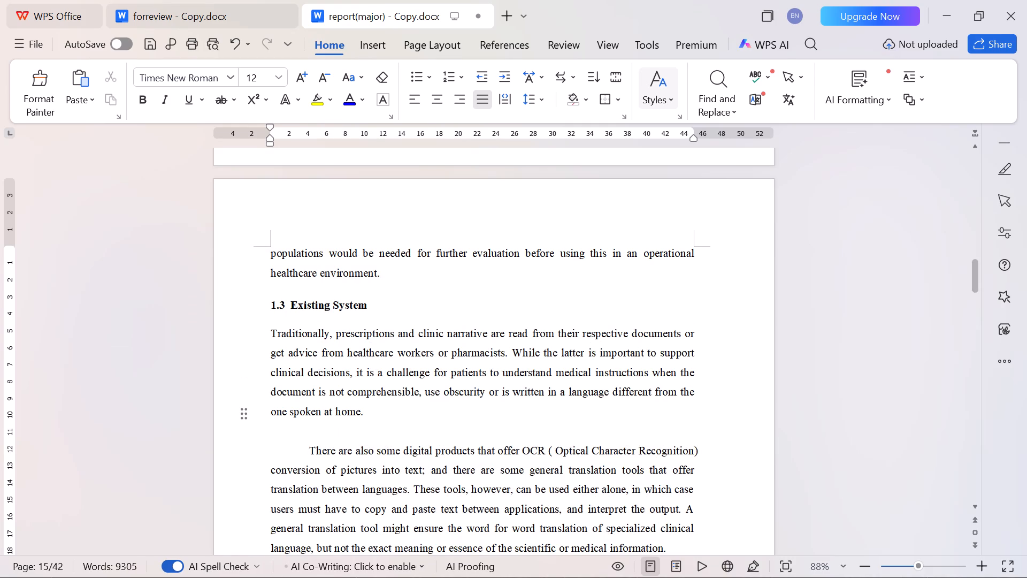
{"action": "key", "text": "Delete"}
{"action": "scroll", "coordinate": [385, 416], "scroll_direction": "down", "scroll_amount": 2}
{"action": "left_click", "coordinate": [683, 450]}
{"action": "key", "text": "Delete"}
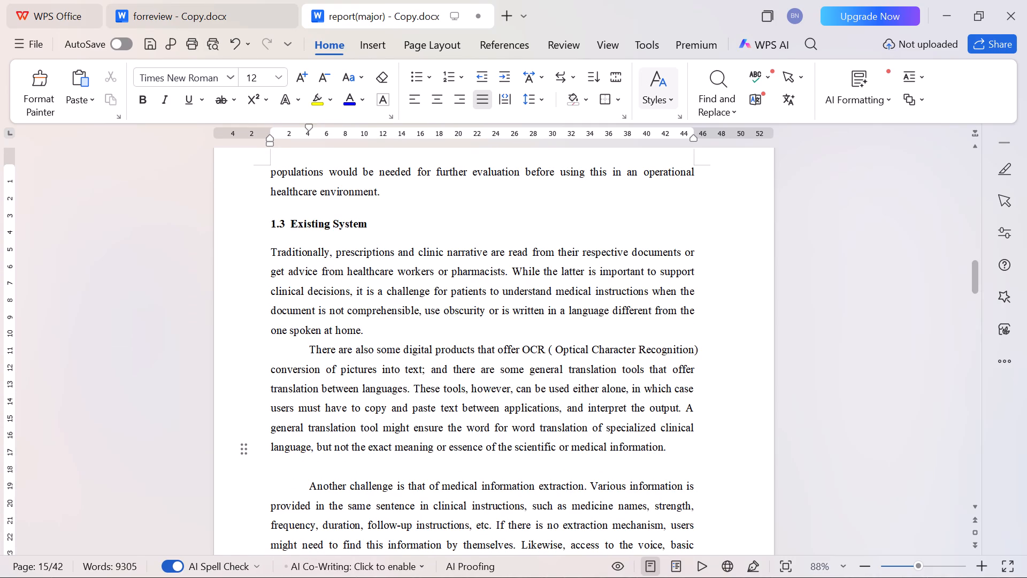
{"action": "scroll", "coordinate": [683, 450], "scroll_direction": "down", "scroll_amount": 2}
{"action": "left_click", "coordinate": [525, 467]}
{"action": "left_click", "coordinate": [492, 478]}
{"action": "key", "text": "Delete"}
Set the font size of the 1.3.1 Limitations of the Existing System heading to 12.
{"action": "scroll", "coordinate": [492, 478], "scroll_direction": "down", "scroll_amount": 4}
{"action": "scroll", "coordinate": [459, 444], "scroll_direction": "down", "scroll_amount": 2}
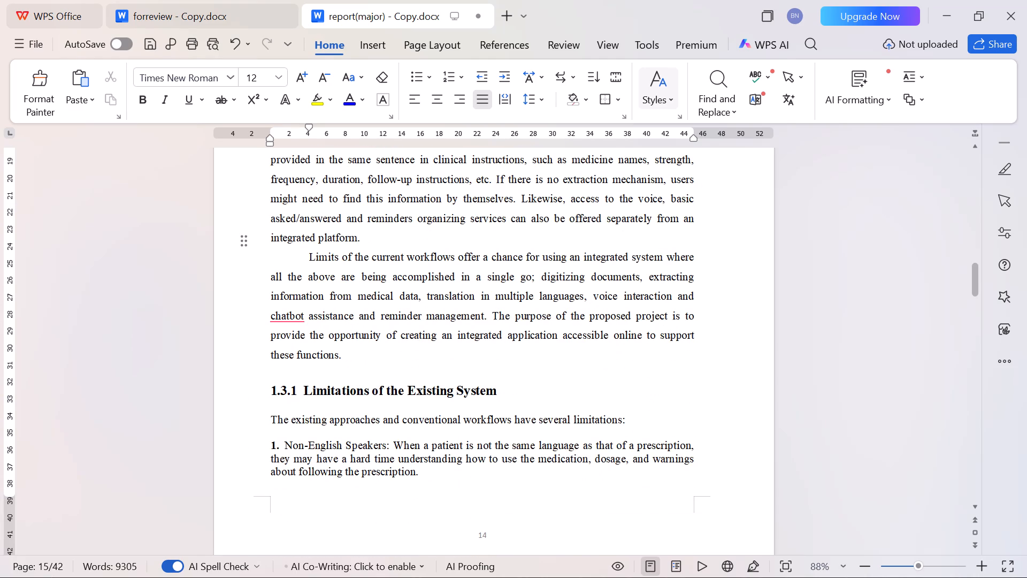
{"action": "triple_click", "coordinate": [453, 393]}
{"action": "left_click", "coordinate": [500, 325]}
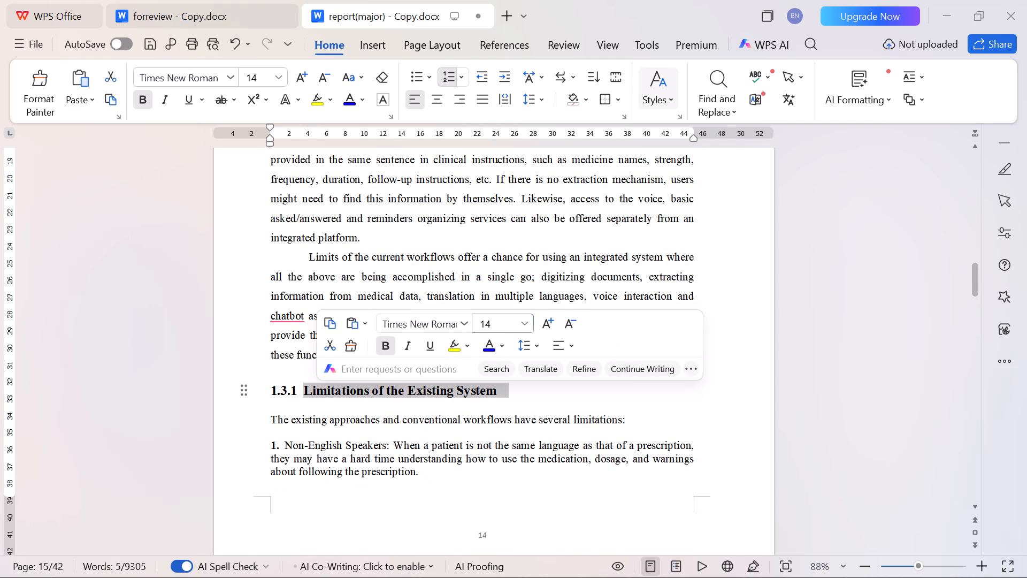
{"action": "type", "text": "12"}
{"action": "key", "text": "Return"}
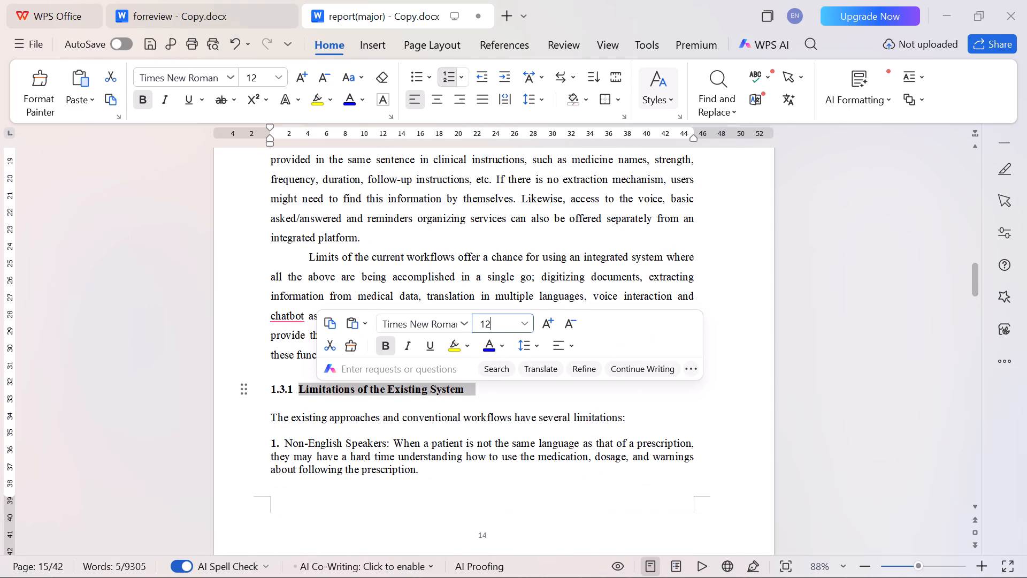
Set the line spacing of the Limitations of the Existing System text, including all eight items and the closing paragraph, to 1.5.
{"action": "left_click_drag", "start_coordinate": [270, 418], "coordinate": [400, 470]}
{"action": "scroll", "coordinate": [400, 470], "scroll_direction": "down", "scroll_amount": 11}
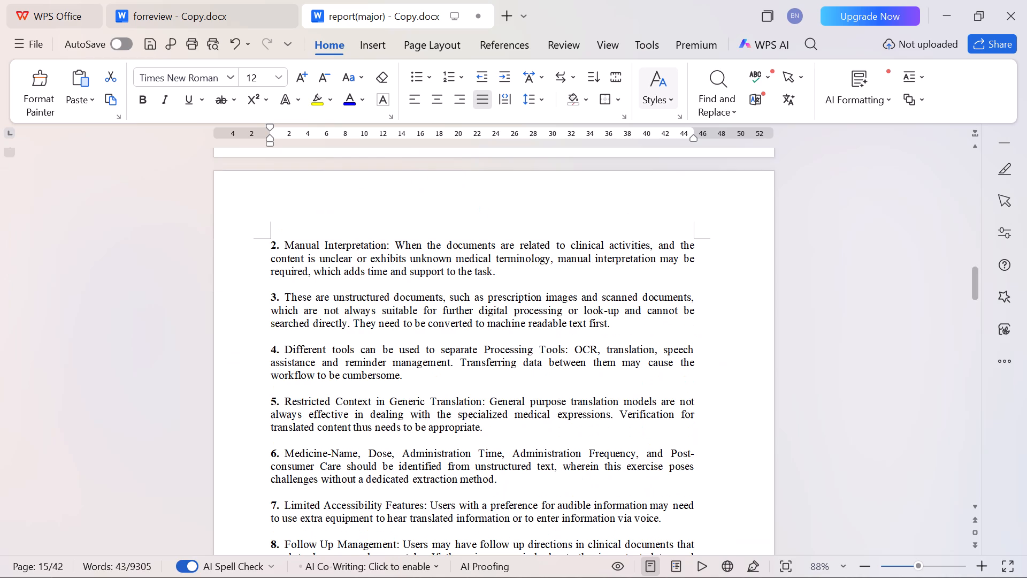
{"action": "scroll", "coordinate": [400, 470], "scroll_direction": "down", "scroll_amount": 2}
{"action": "left_click_drag", "start_coordinate": [400, 470], "coordinate": [643, 461]}
{"action": "scroll", "coordinate": [400, 470], "scroll_direction": "down", "scroll_amount": 1}
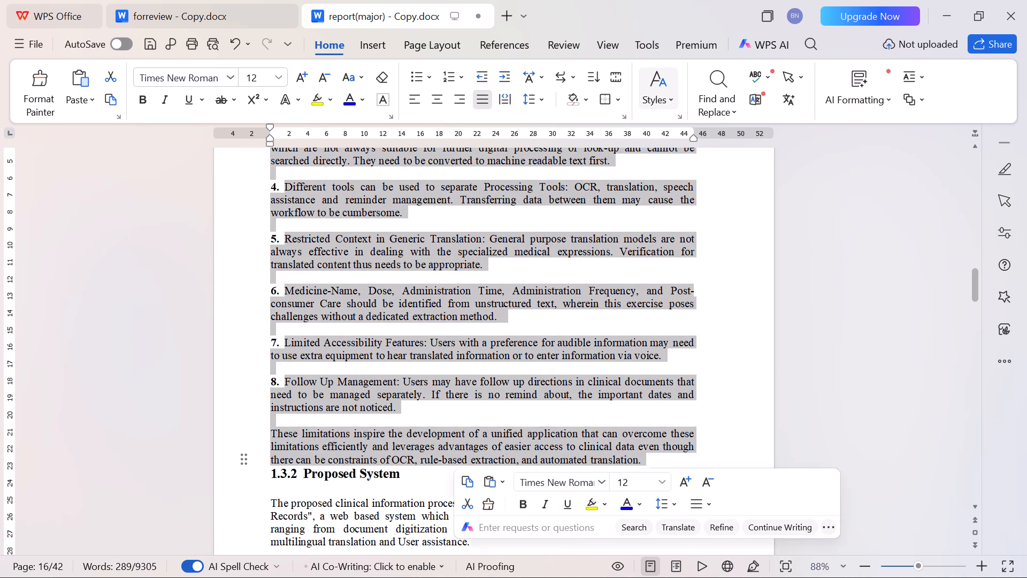
{"action": "left_click", "coordinate": [666, 514]}
{"action": "left_click", "coordinate": [665, 506]}
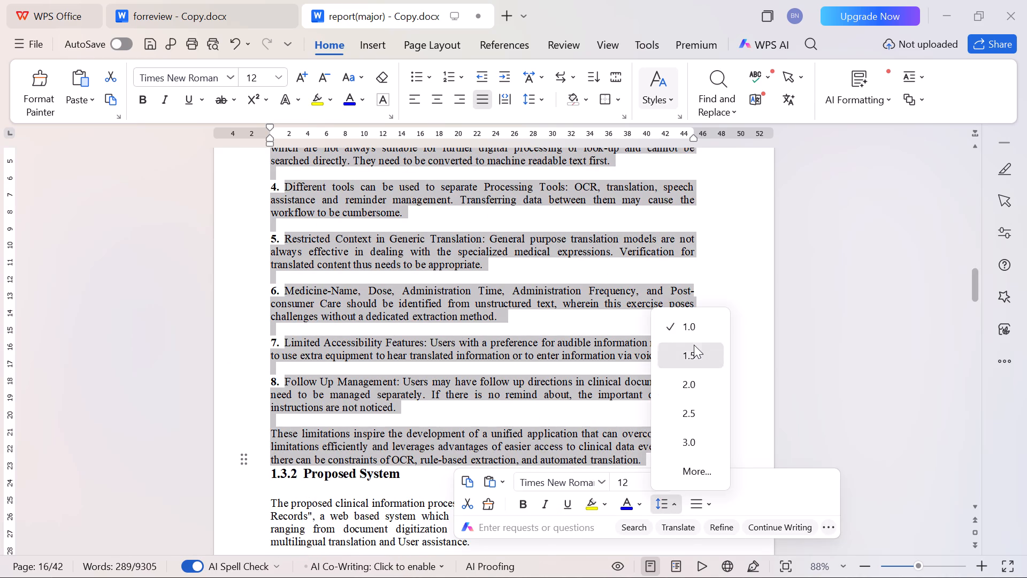
{"action": "left_click", "coordinate": [694, 345]}
{"action": "left_click", "coordinate": [436, 361]}
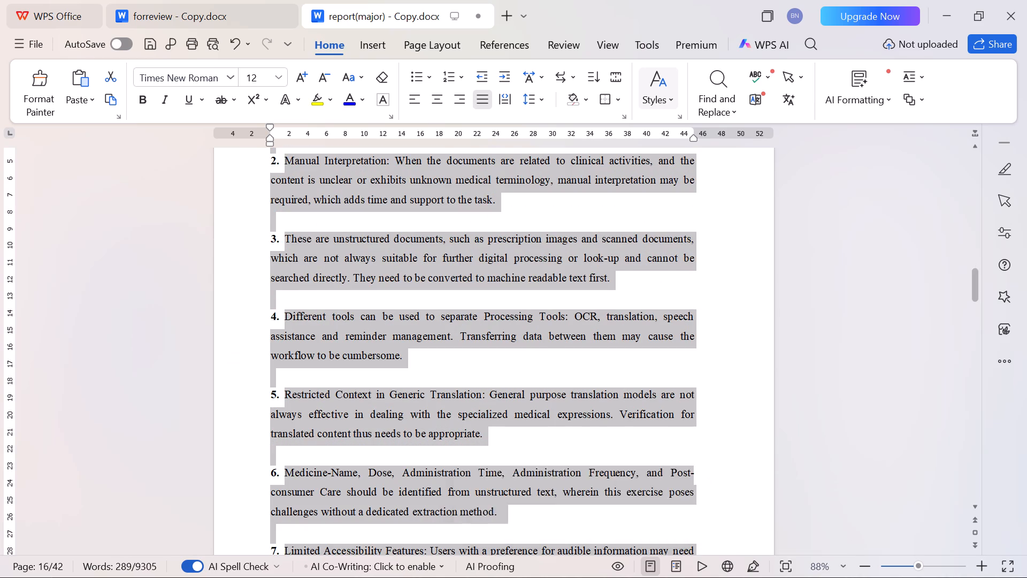
Make the titles of limitations 1 and 2 bold: "Non-English Speakers:" and "Manual Interpretation:".
{"action": "scroll", "coordinate": [436, 368], "scroll_direction": "up", "scroll_amount": 11}
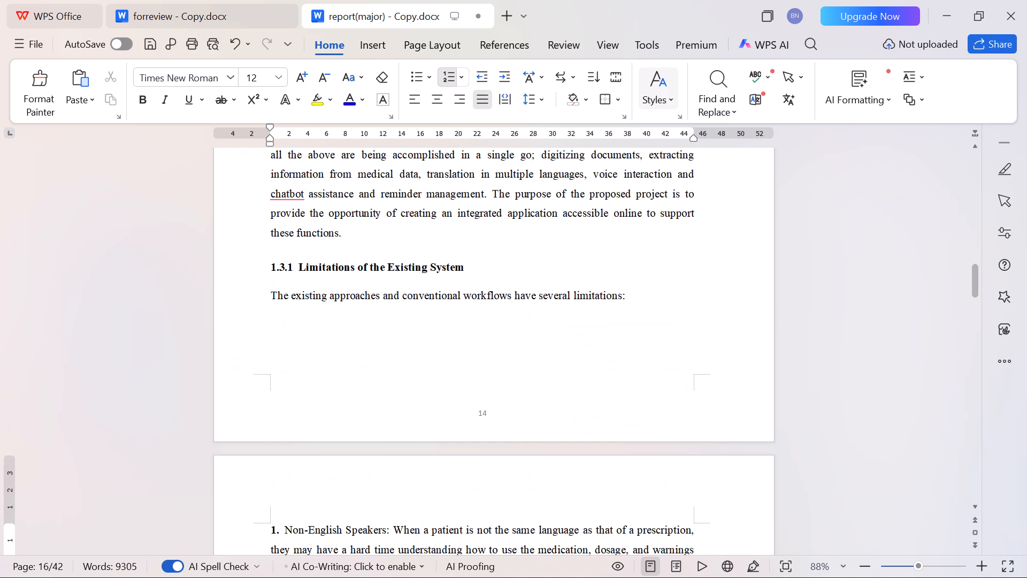
{"action": "scroll", "coordinate": [436, 368], "scroll_direction": "down", "scroll_amount": 4}
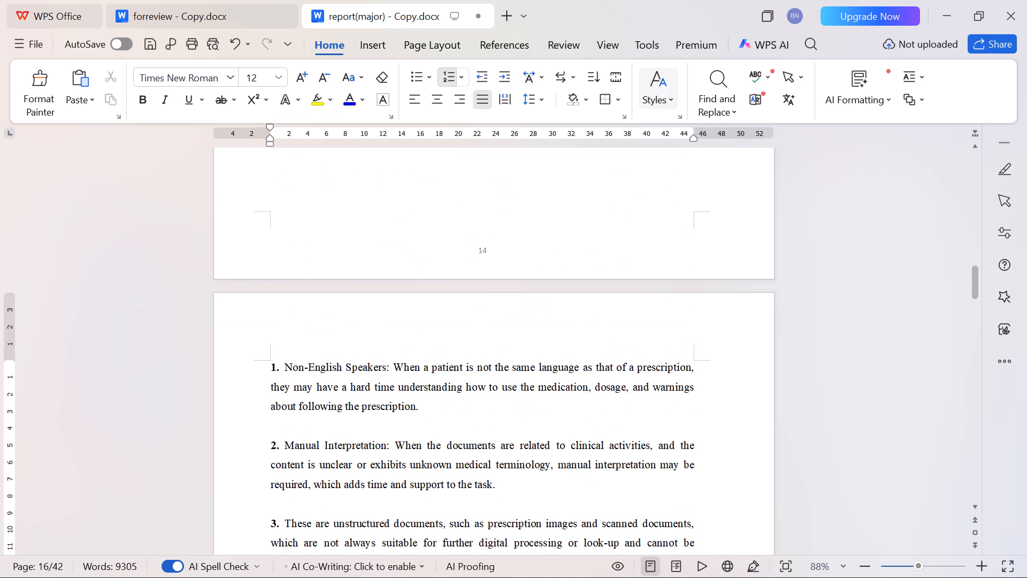
{"action": "left_click_drag", "start_coordinate": [390, 370], "coordinate": [285, 373]}
{"action": "key", "text": "ctrl+b"}
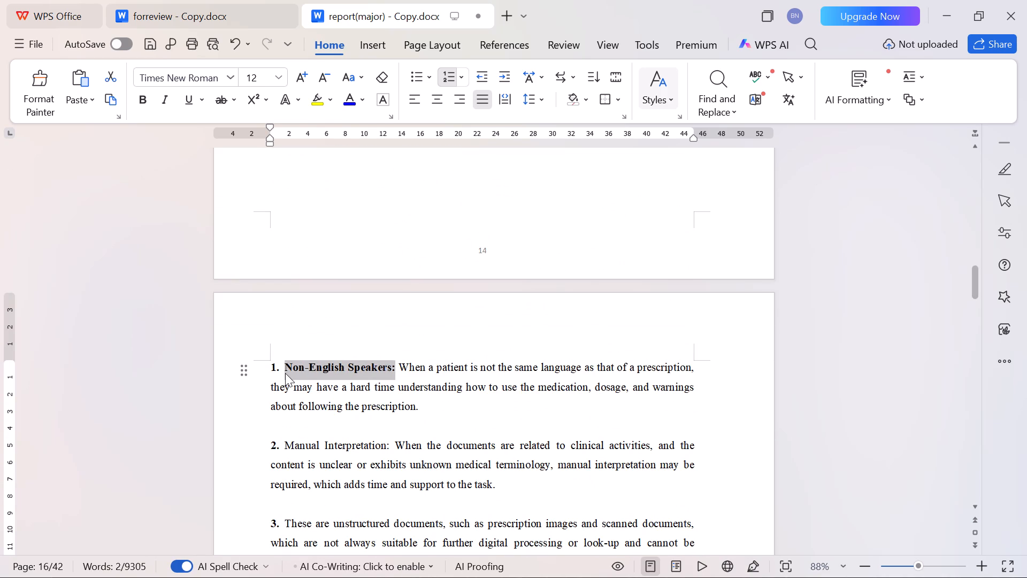
{"action": "scroll", "coordinate": [358, 377], "scroll_direction": "down", "scroll_amount": 3}
{"action": "left_click_drag", "start_coordinate": [285, 327], "coordinate": [390, 326]}
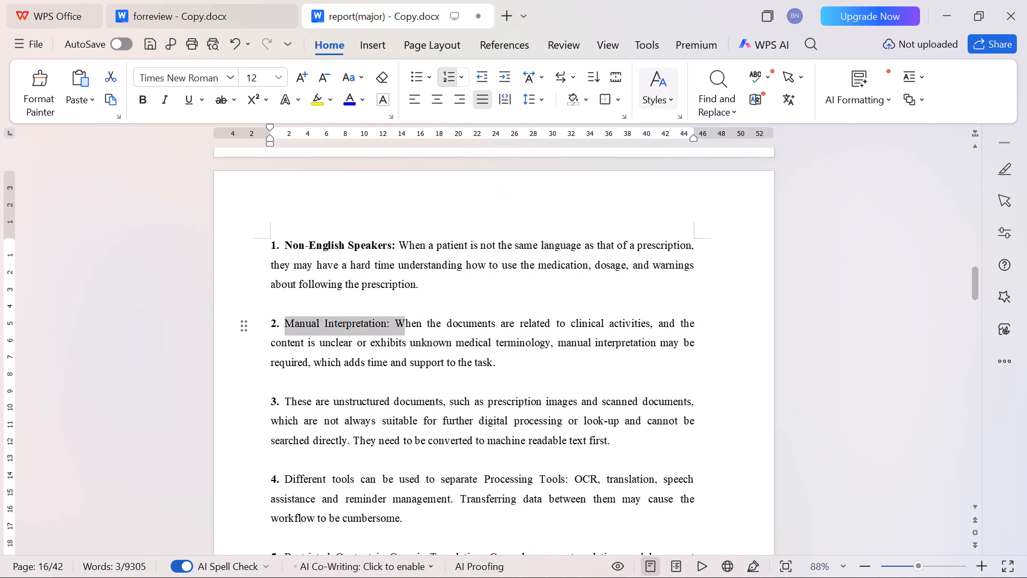
{"action": "left_click_drag", "start_coordinate": [390, 326], "coordinate": [390, 326]}
{"action": "key", "text": "ctrl+v"}
{"action": "key", "text": "ctrl+z"}
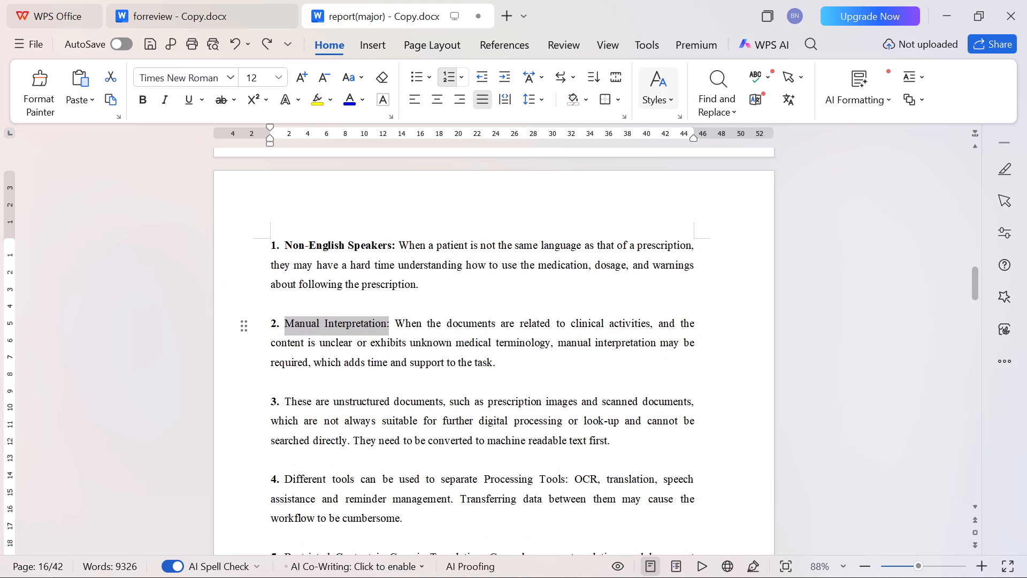
{"action": "key", "text": "ctrl+b"}
Insert the title "Unstructured Documents :" at the start of limitation 3, before "These are unstructured documents".
{"action": "scroll", "coordinate": [390, 325], "scroll_direction": "down", "scroll_amount": 2}
{"action": "left_click_drag", "start_coordinate": [285, 321], "coordinate": [431, 323]}
{"action": "left_click", "coordinate": [401, 329]}
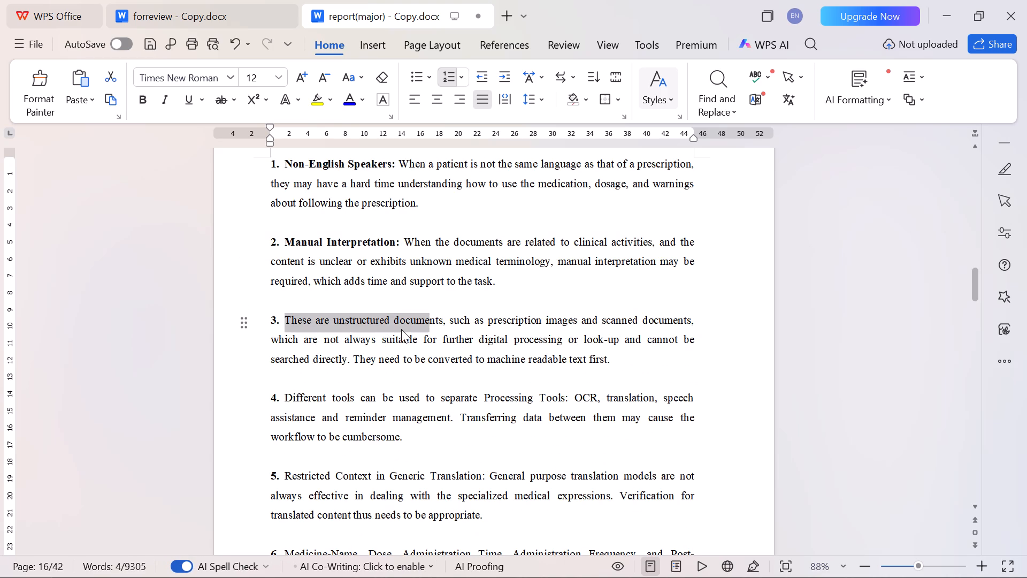
{"action": "left_click", "coordinate": [285, 323]}
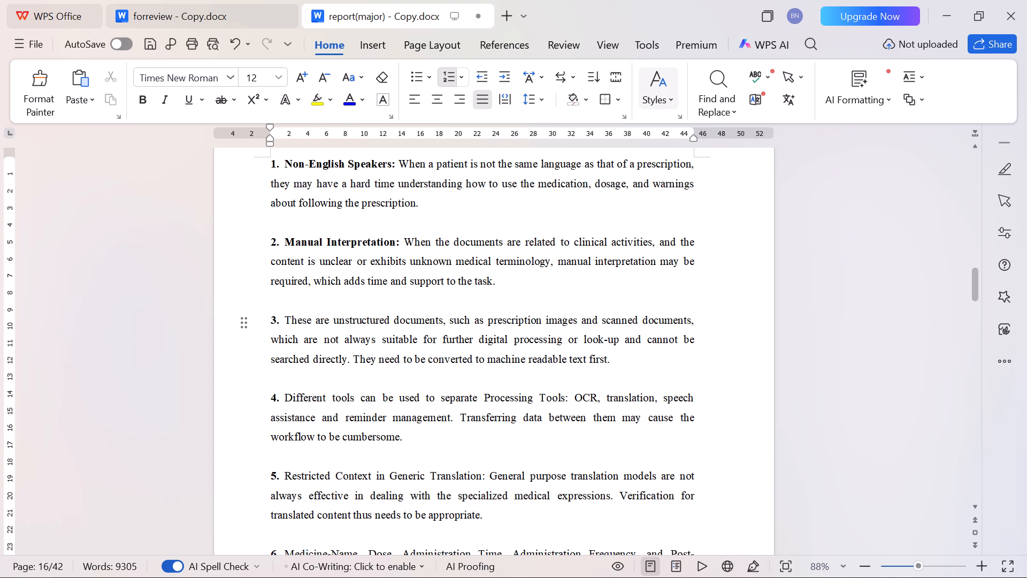
{"action": "scroll", "coordinate": [284, 323], "scroll_direction": "up", "scroll_amount": 4}
{"action": "scroll", "coordinate": [284, 323], "scroll_direction": "down", "scroll_amount": 4}
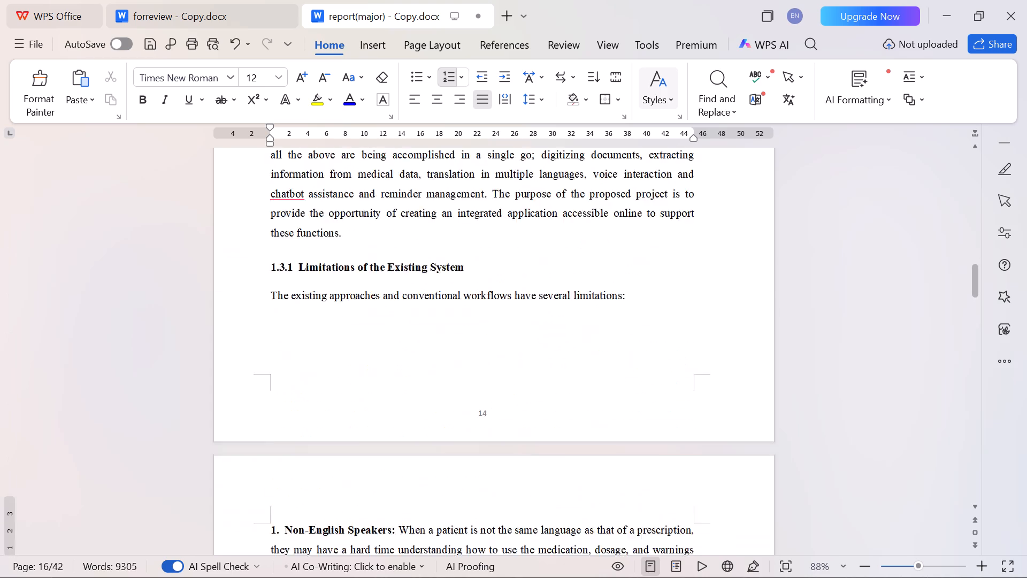
{"action": "scroll", "coordinate": [284, 323], "scroll_direction": "down", "scroll_amount": 1}
{"action": "type", "text": "Unstruct"}
{"action": "scroll", "coordinate": [284, 323], "scroll_direction": "up", "scroll_amount": 1}
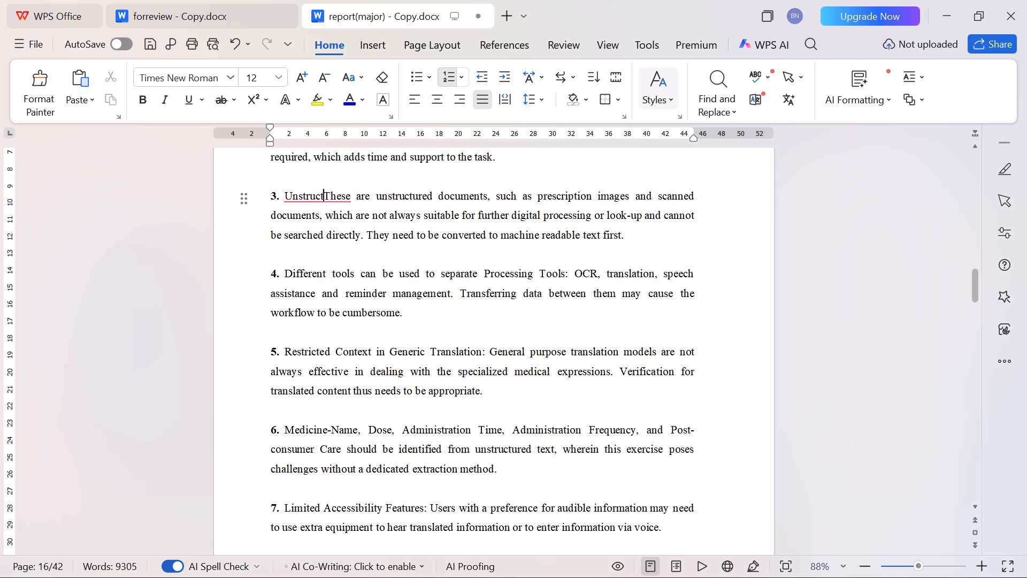
{"action": "type", "text": "ured Documents :"}
{"action": "key", "text": "space"}
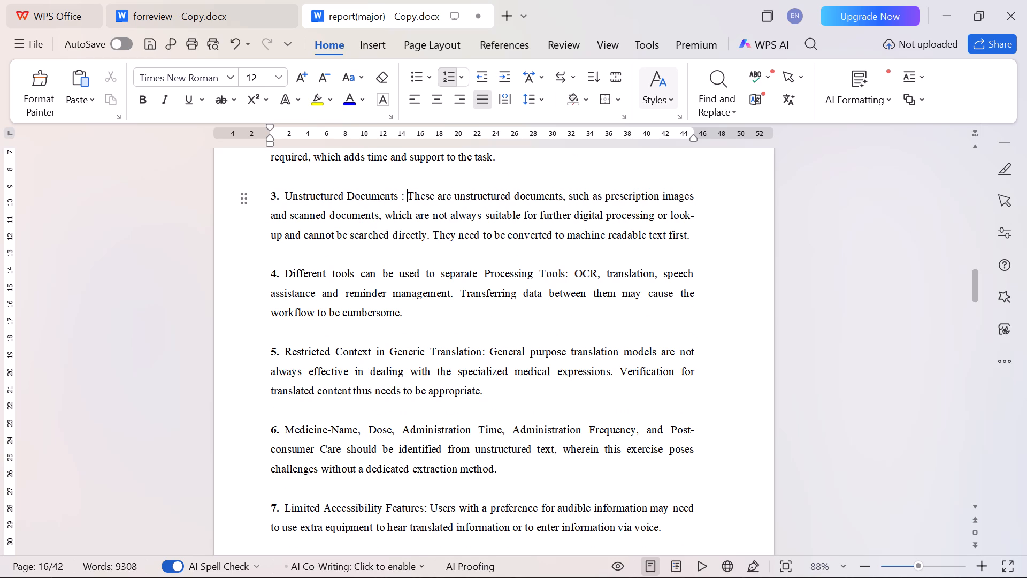
Make the titles of limitations 3, 4 and 5 bold, from "Unstructured Documents :" to "Restricted Context in Generic Translation:".
{"action": "left_click_drag", "start_coordinate": [282, 196], "coordinate": [387, 199]}
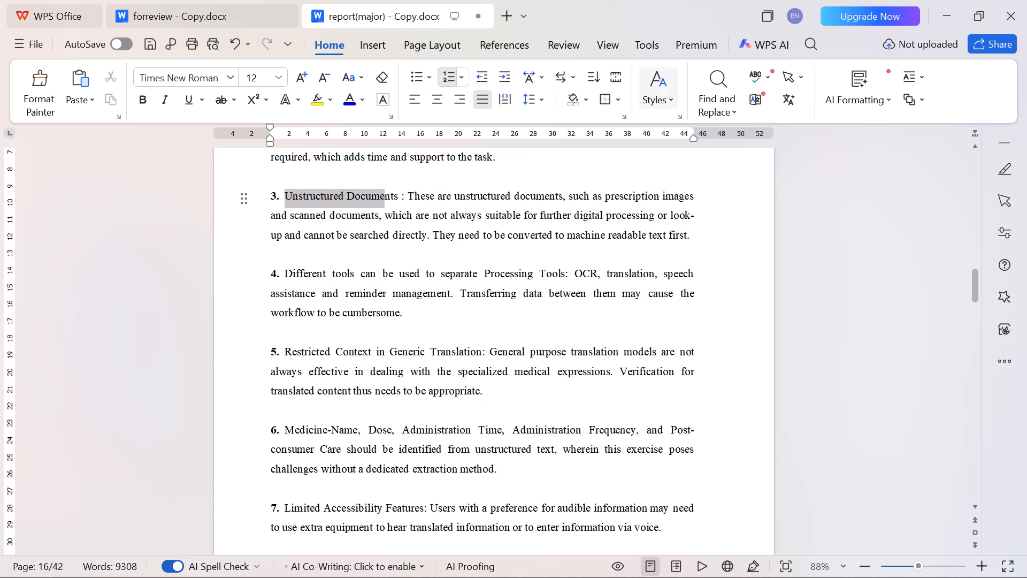
{"action": "left_click_drag", "start_coordinate": [387, 199], "coordinate": [405, 199]}
{"action": "key", "text": "ctrl+b"}
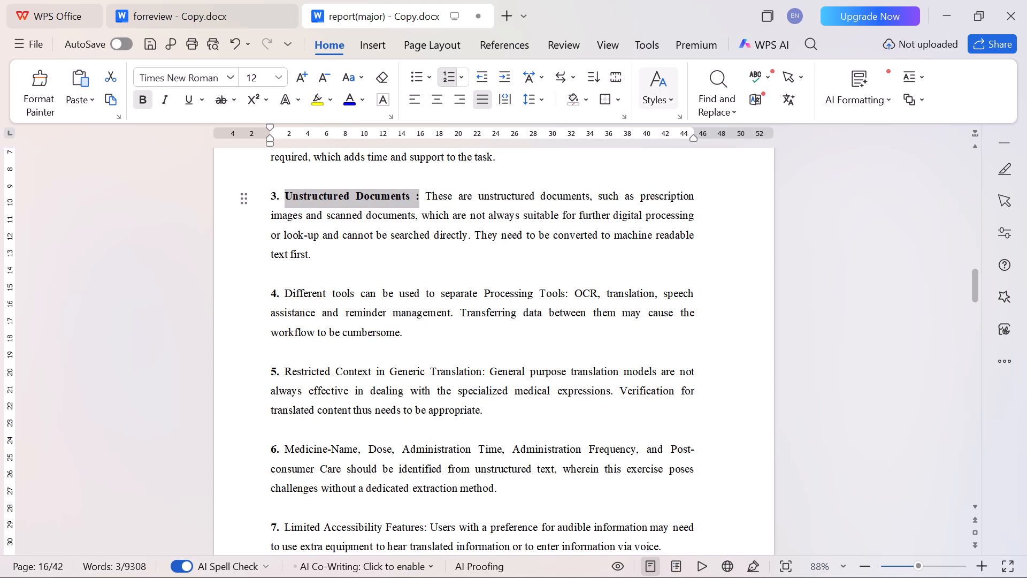
{"action": "left_click_drag", "start_coordinate": [567, 292], "coordinate": [481, 298]}
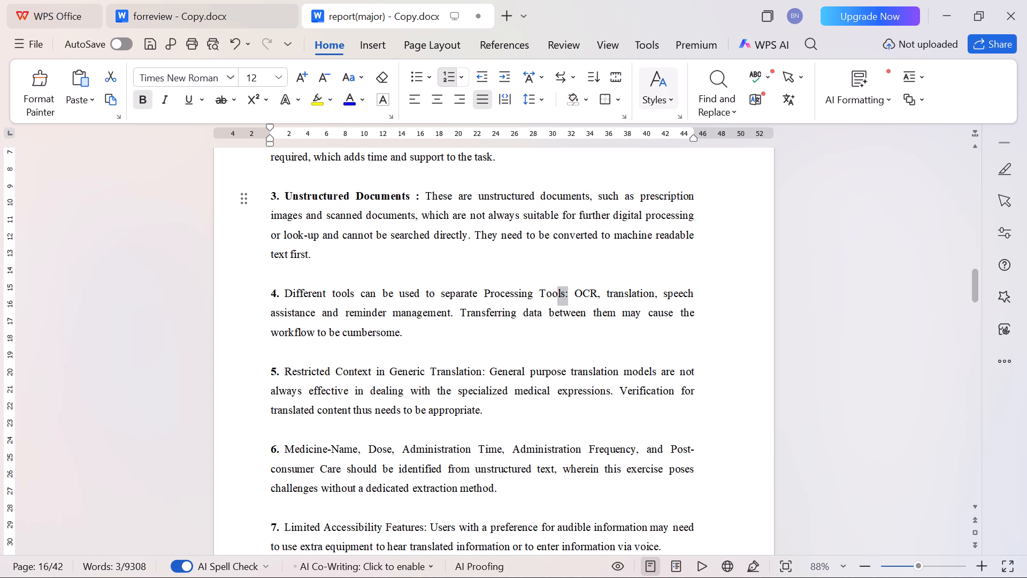
{"action": "left_click_drag", "start_coordinate": [481, 298], "coordinate": [287, 294]}
{"action": "key", "text": "ctrl+b"}
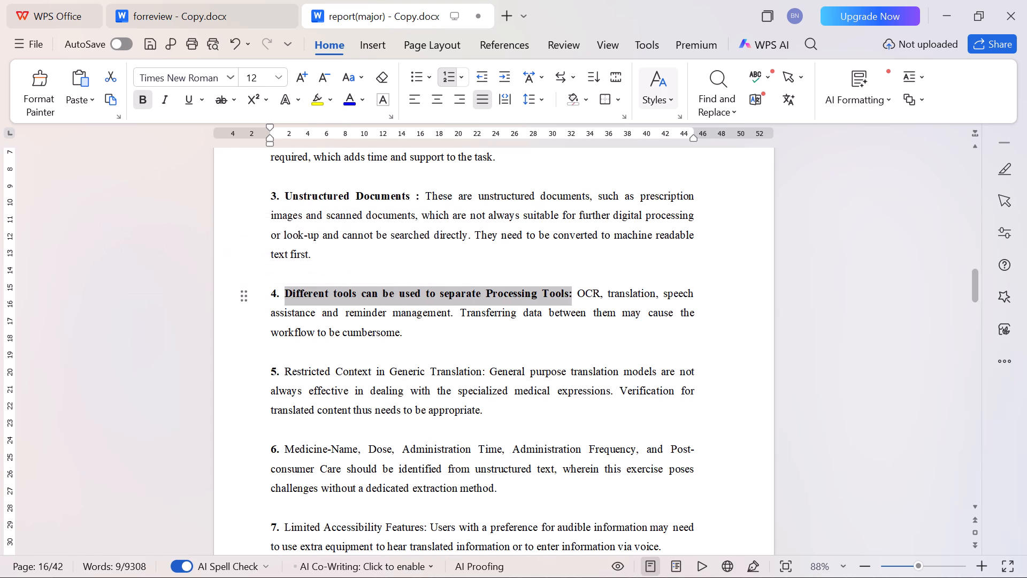
{"action": "left_click_drag", "start_coordinate": [282, 371], "coordinate": [486, 371]}
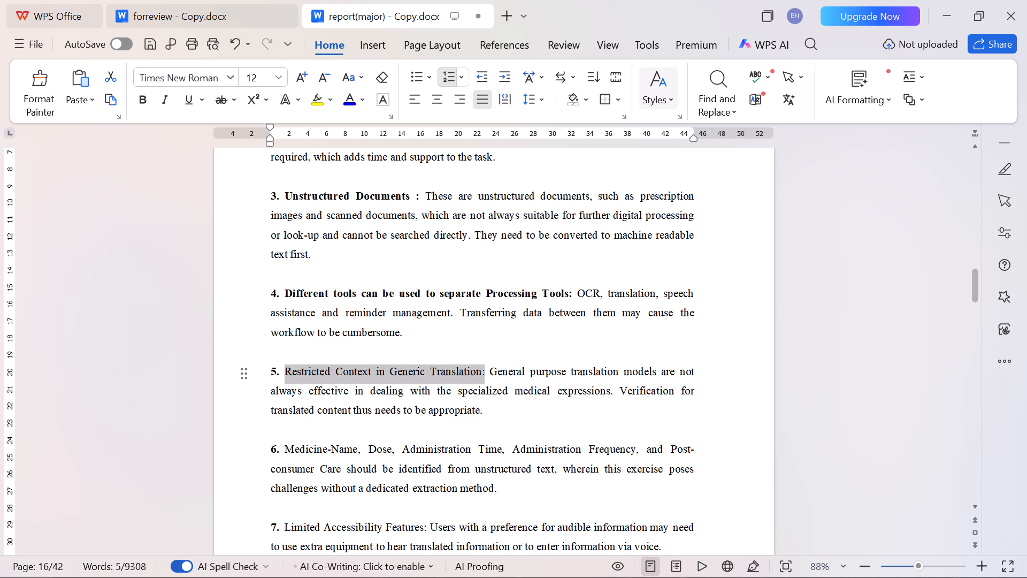
{"action": "key", "text": "ctrl+b"}
Delete limitation 6, the "Medicine-Name, Dose, Administration Time" item, keeping one unnumbered blank line before "Limited Accessibility Features:".
{"action": "scroll", "coordinate": [486, 371], "scroll_direction": "down", "scroll_amount": 3}
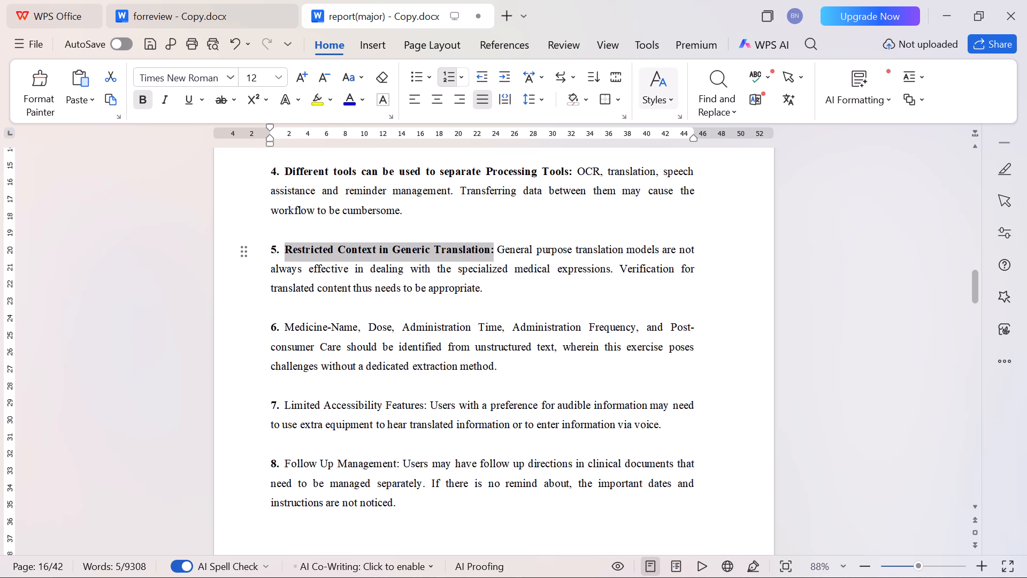
{"action": "left_click_drag", "start_coordinate": [283, 324], "coordinate": [495, 388]}
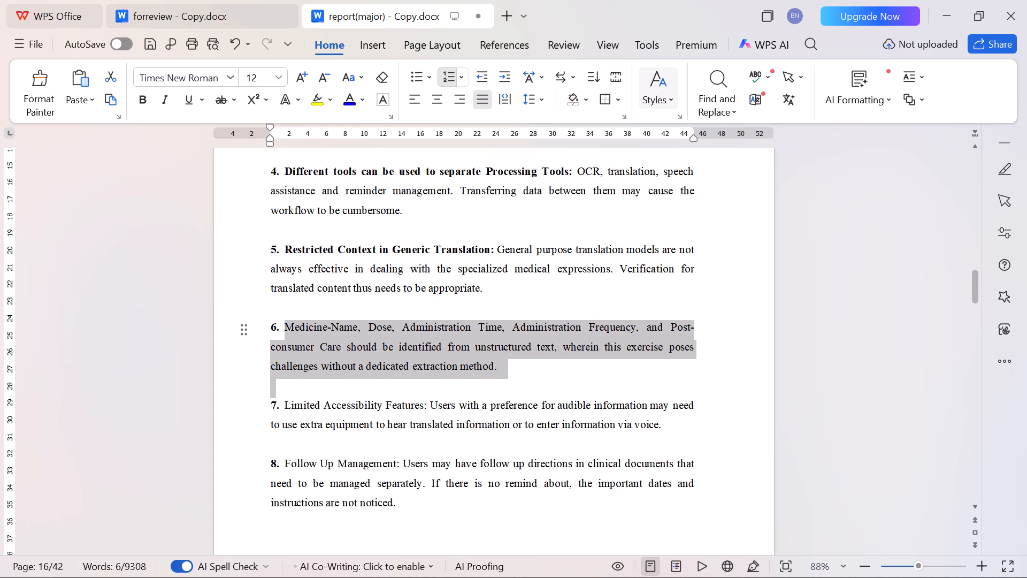
{"action": "left_click_drag", "start_coordinate": [495, 388], "coordinate": [395, 383]}
{"action": "left_click", "coordinate": [377, 340]}
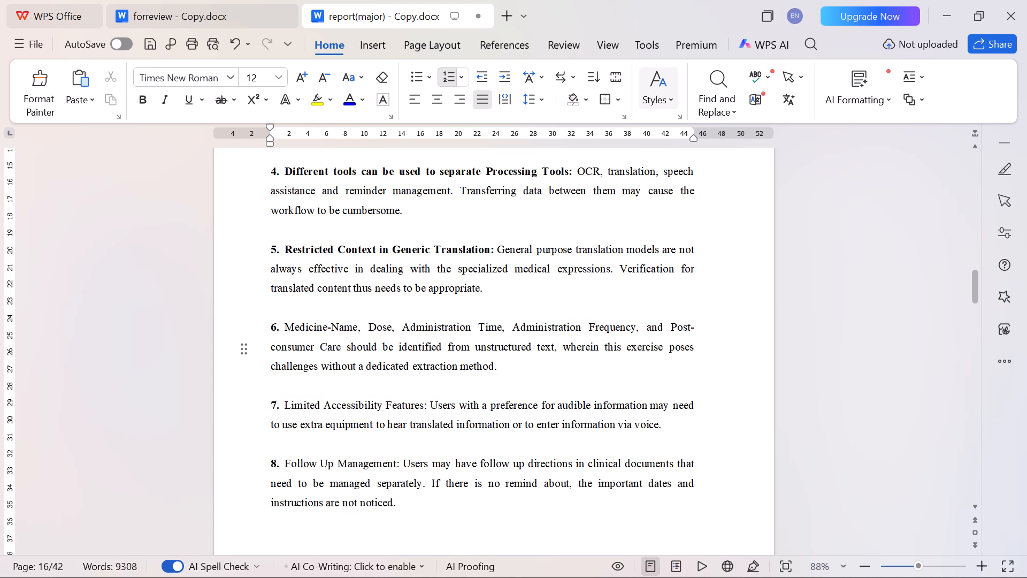
{"action": "left_click", "coordinate": [285, 329]}
{"action": "left_click_drag", "start_coordinate": [528, 368], "coordinate": [403, 336]}
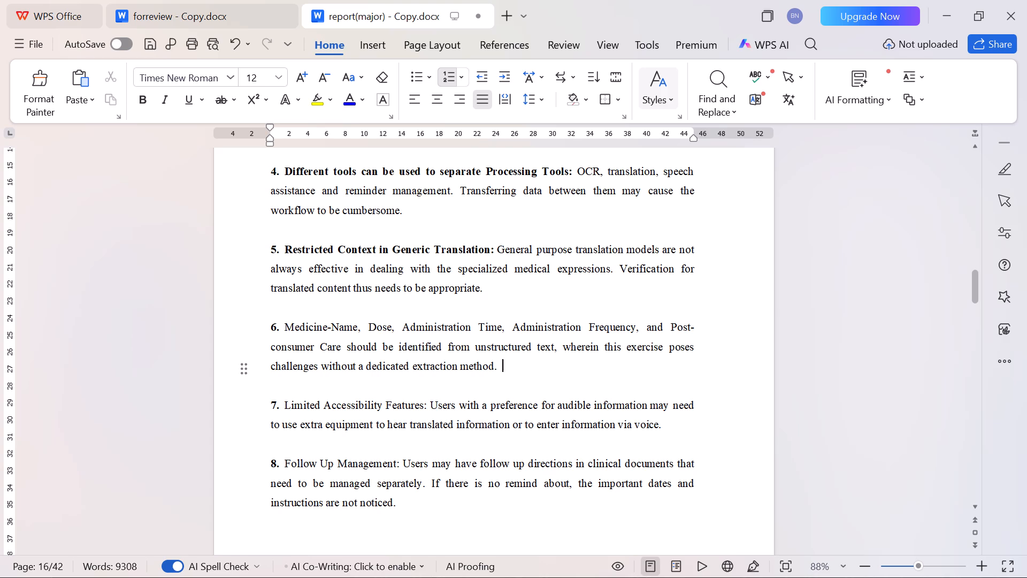
{"action": "left_click_drag", "start_coordinate": [403, 336], "coordinate": [279, 318]}
{"action": "key", "text": "BackSpace"}
{"action": "key", "text": "BackSpace"}
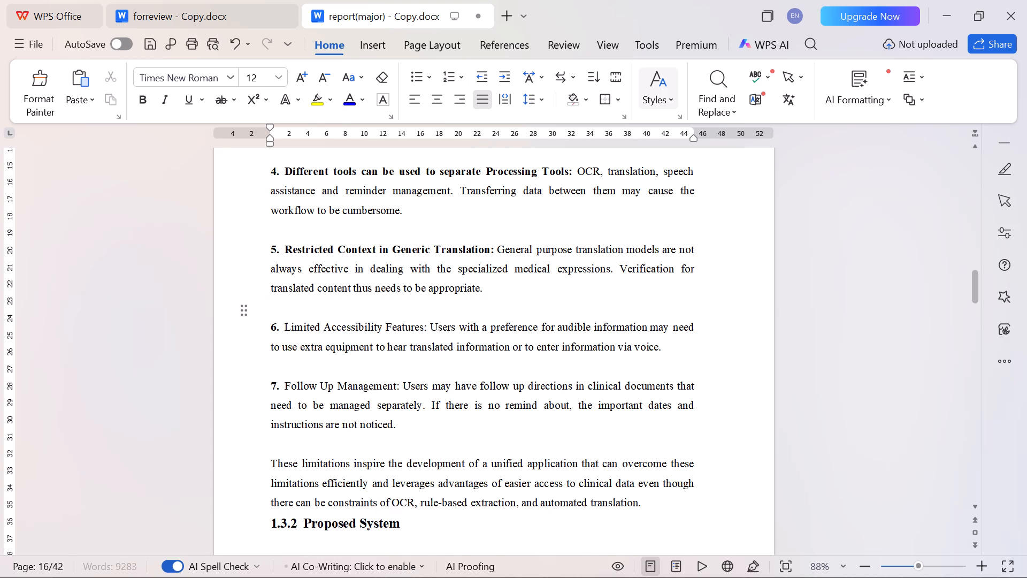
{"action": "key", "text": "Return"}
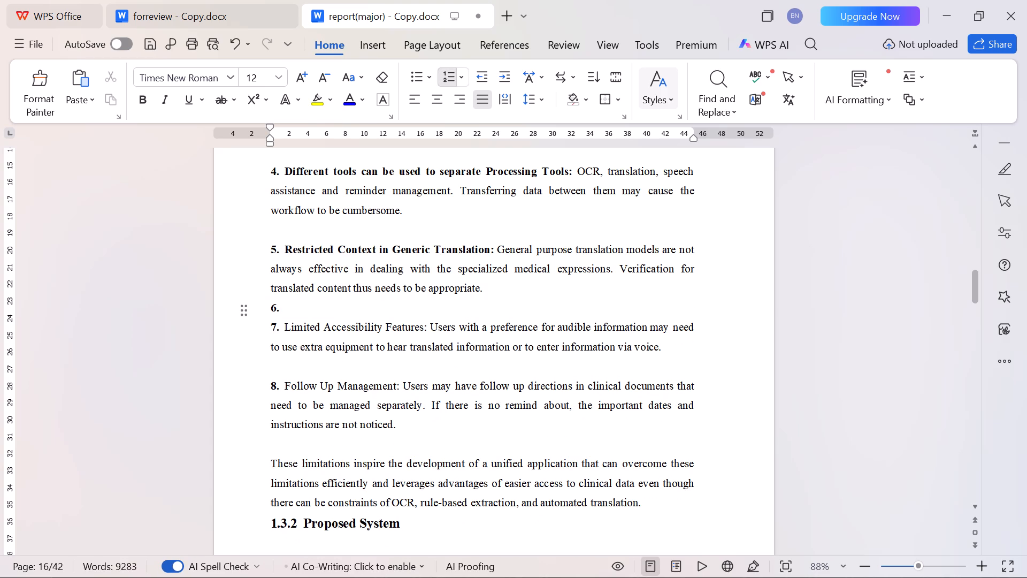
{"action": "key", "text": "Return"}
Make the titles of the last two limitations bold: "Limited Accessibility Features:" and "Follow Up Management:".
{"action": "left_click_drag", "start_coordinate": [427, 327], "coordinate": [285, 329]}
{"action": "key", "text": "ctrl+b"}
{"action": "left_click_drag", "start_coordinate": [280, 387], "coordinate": [307, 386]}
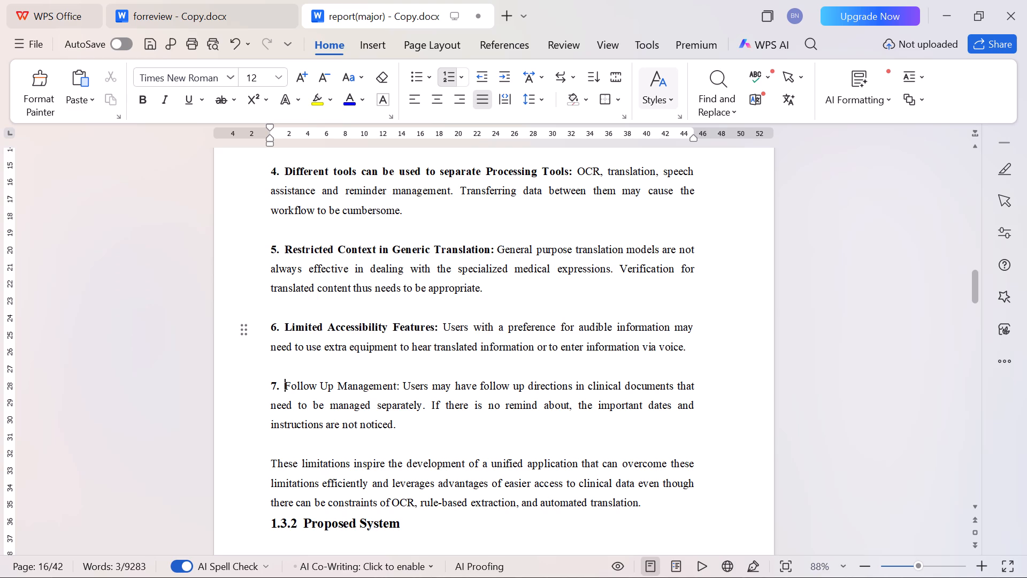
{"action": "left_click_drag", "start_coordinate": [307, 386], "coordinate": [400, 389]}
{"action": "key", "text": "ctrl+b"}
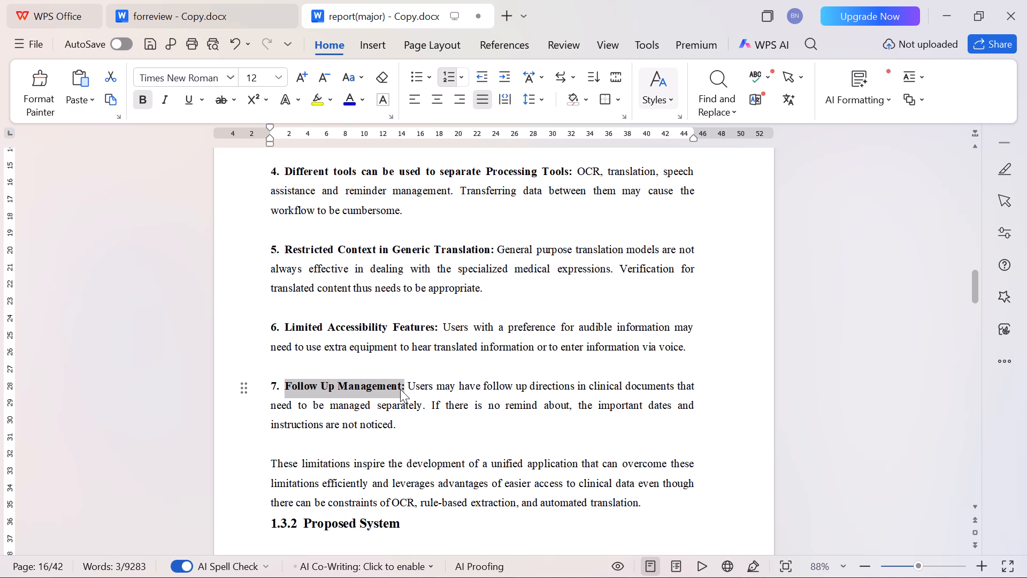
Insert two line breaks between the closing paragraph on limitations and the 1.3.2 Proposed System heading.
{"action": "scroll", "coordinate": [400, 389], "scroll_direction": "down", "scroll_amount": 4}
{"action": "left_click", "coordinate": [681, 345]}
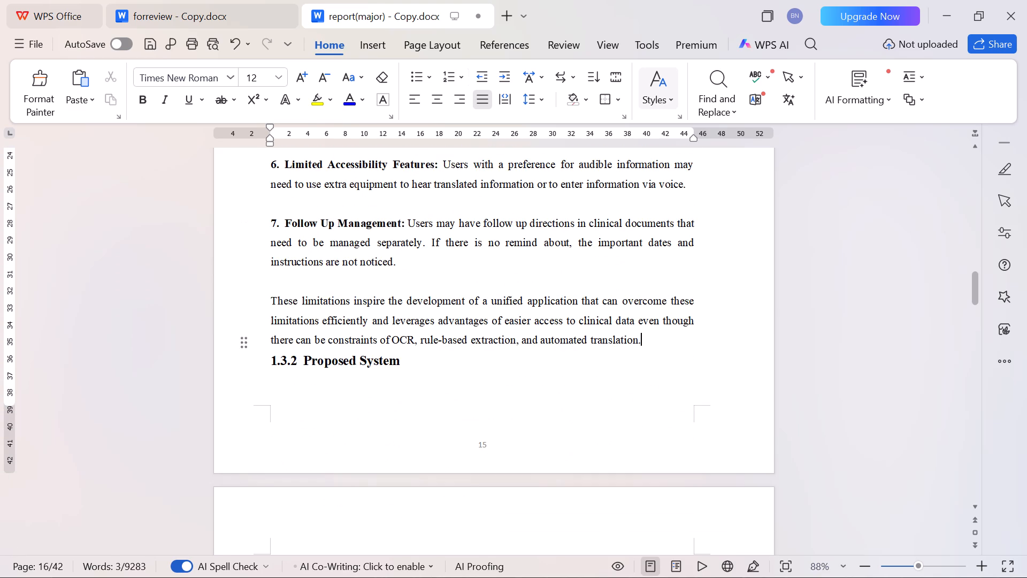
{"action": "key", "text": "Return"}
{"action": "key", "text": "Return"}
Remove the blank lines before limitation 1 and between limitations 1 and 2, keeping each as a separate numbered item.
{"action": "scroll", "coordinate": [495, 360], "scroll_direction": "up", "scroll_amount": 4}
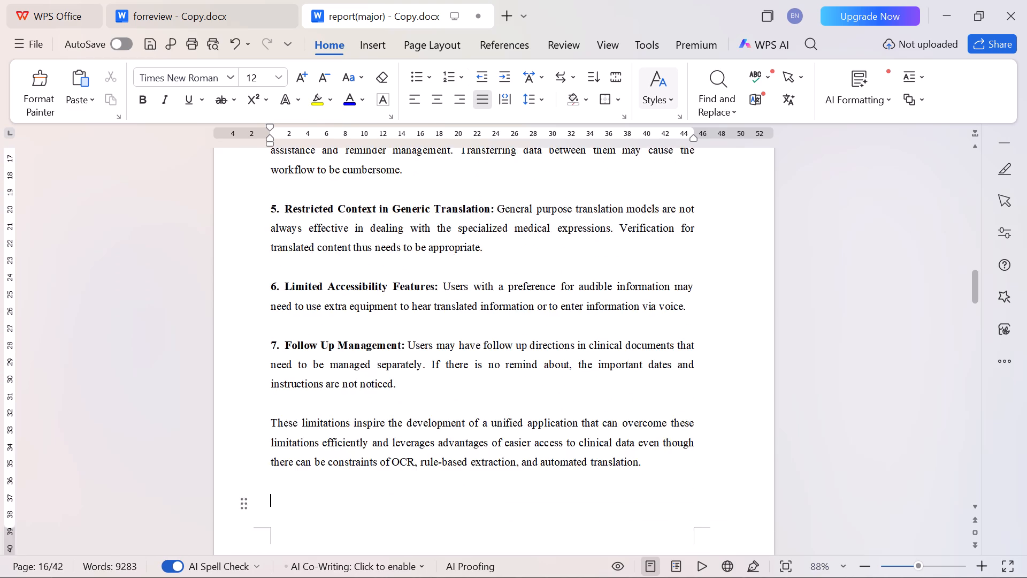
{"action": "scroll", "coordinate": [495, 360], "scroll_direction": "up", "scroll_amount": 14}
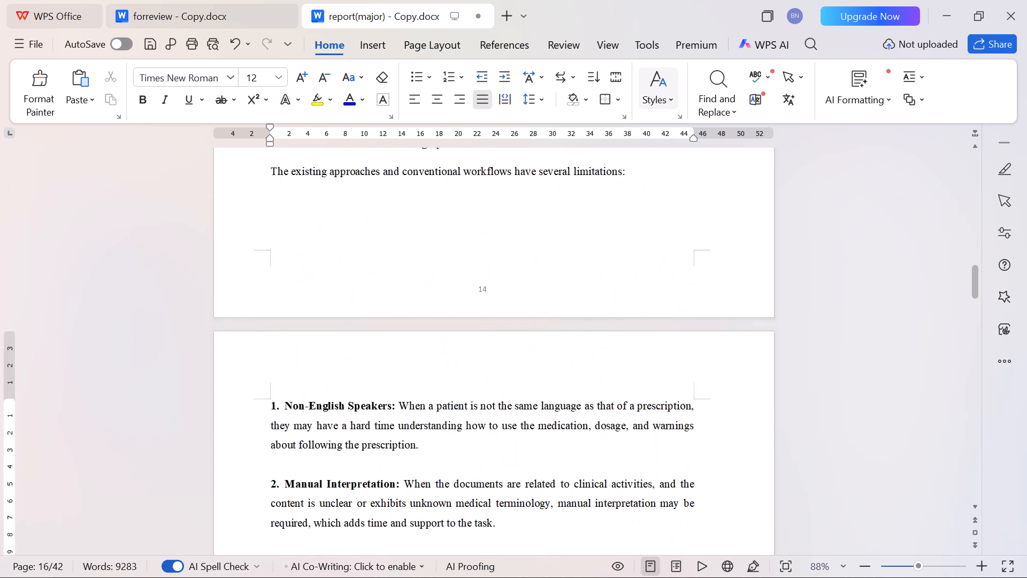
{"action": "left_click", "coordinate": [659, 253]}
{"action": "key", "text": "Delete"}
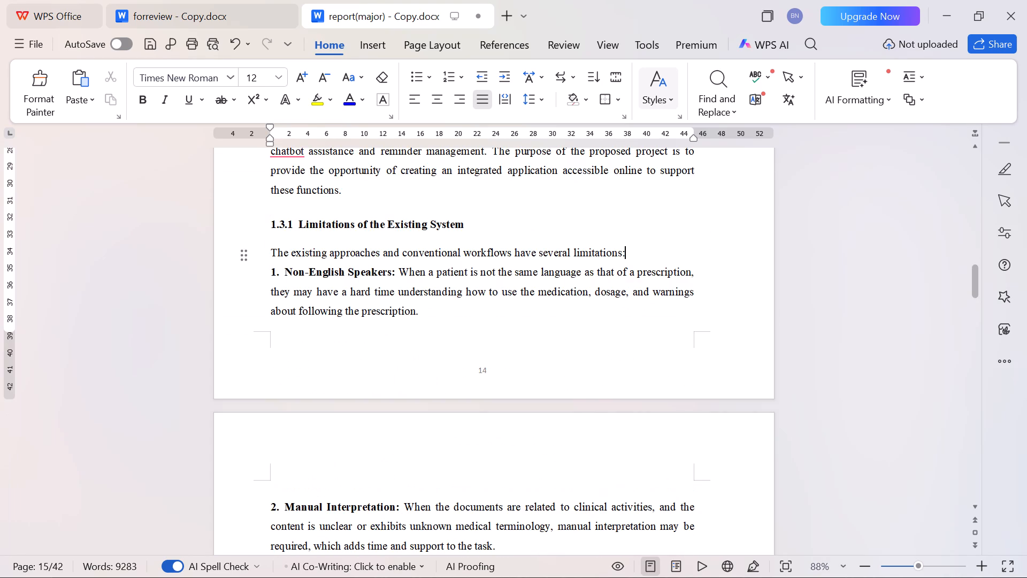
{"action": "scroll", "coordinate": [630, 275], "scroll_direction": "down", "scroll_amount": 2}
{"action": "scroll", "coordinate": [477, 300], "scroll_direction": "down", "scroll_amount": 2}
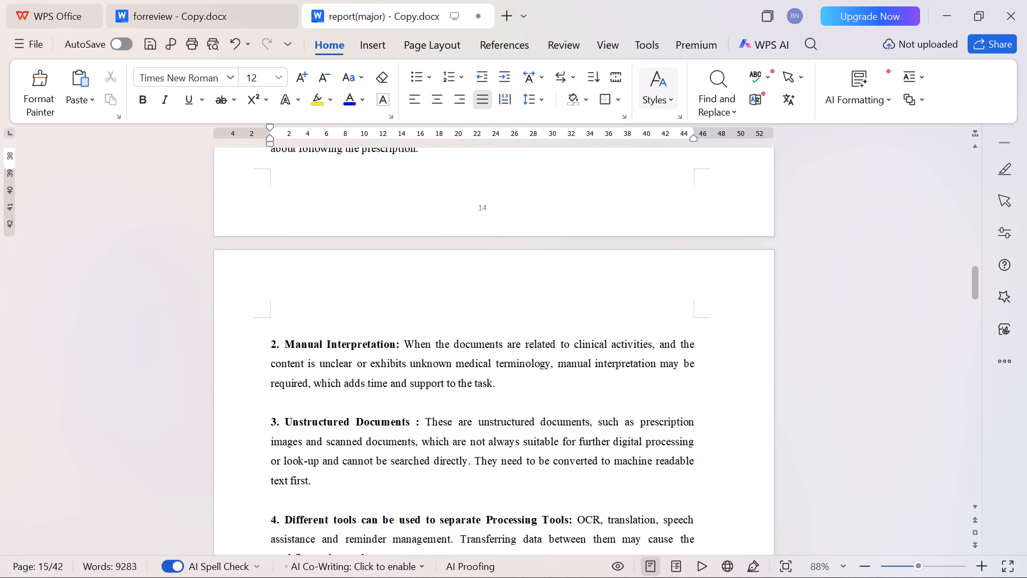
{"action": "scroll", "coordinate": [473, 248], "scroll_direction": "up", "scroll_amount": 1}
{"action": "left_click", "coordinate": [452, 192]}
{"action": "key", "text": "Delete"}
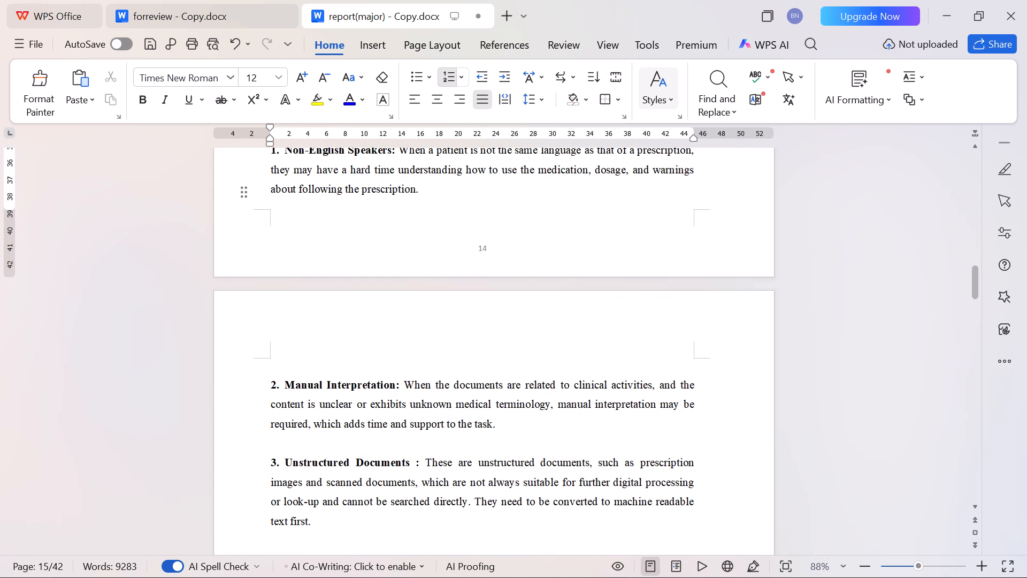
{"action": "key", "text": "Delete"}
{"action": "key", "text": "Return"}
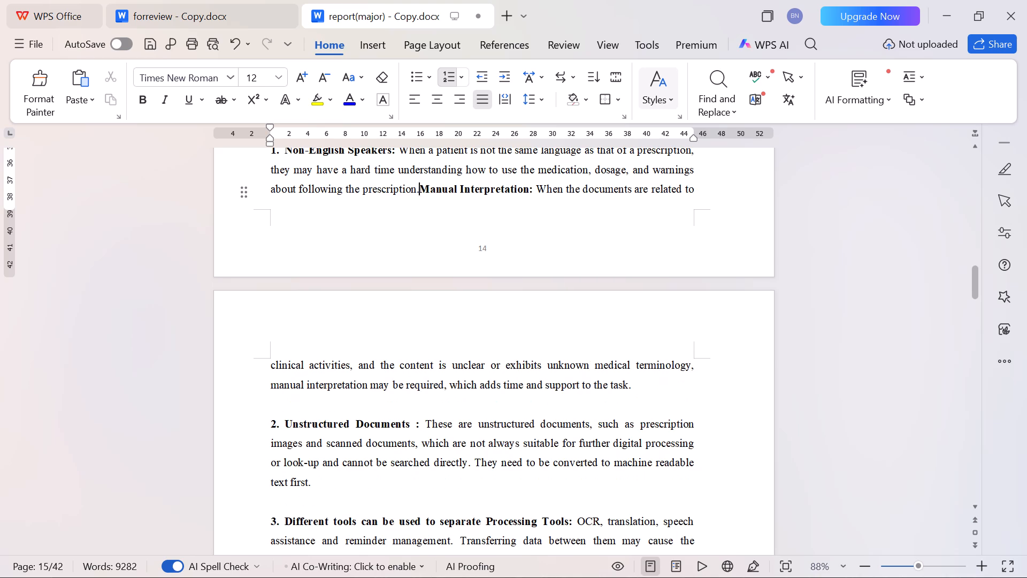
Remove the blank lines between limitations 2 through 7, from Manual Interpretation to Follow Up Management.
{"action": "scroll", "coordinate": [456, 193], "scroll_direction": "down", "scroll_amount": 2}
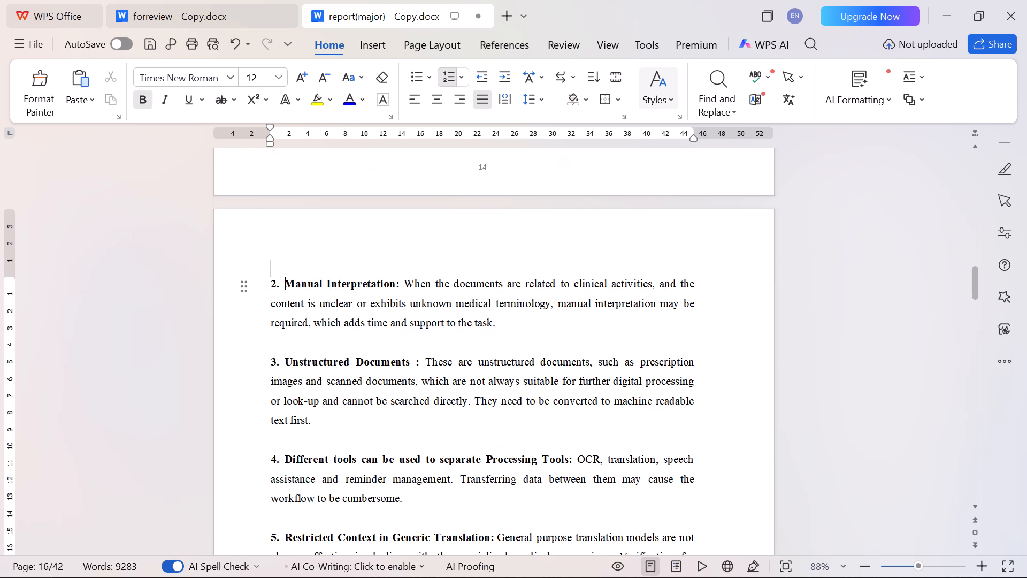
{"action": "left_click", "coordinate": [526, 326]}
{"action": "key", "text": "Delete"}
{"action": "left_click", "coordinate": [456, 400]}
{"action": "key", "text": "Delete"}
{"action": "scroll", "coordinate": [456, 400], "scroll_direction": "down", "scroll_amount": 1}
{"action": "left_click", "coordinate": [446, 421]}
{"action": "key", "text": "Delete"}
{"action": "scroll", "coordinate": [446, 421], "scroll_direction": "down", "scroll_amount": 1}
{"action": "left_click", "coordinate": [509, 433]}
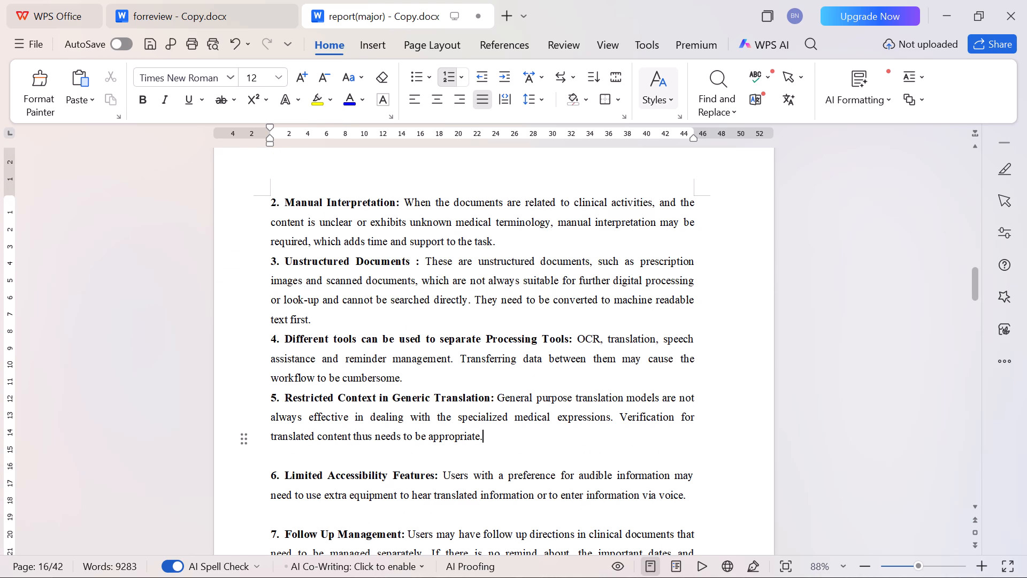
{"action": "key", "text": "Delete"}
{"action": "scroll", "coordinate": [509, 433], "scroll_direction": "down", "scroll_amount": 1}
{"action": "left_click", "coordinate": [694, 440]}
{"action": "key", "text": "Delete"}
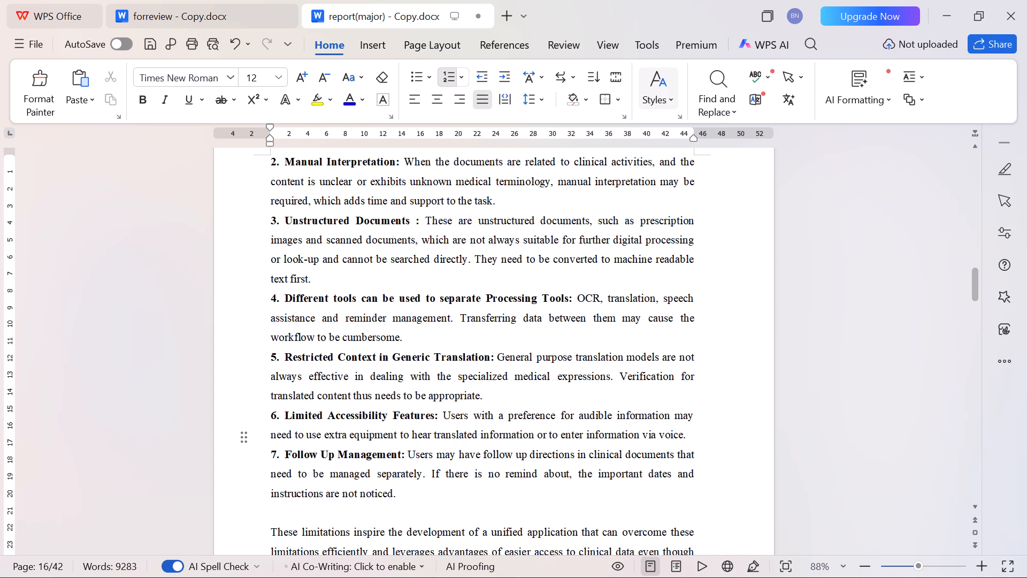
In section 1.1 Objective, remove the blank lines between specific objectives 2, 3 and 4.
{"action": "scroll", "coordinate": [491, 424], "scroll_direction": "up", "scroll_amount": 9}
{"action": "scroll", "coordinate": [487, 414], "scroll_direction": "up", "scroll_amount": 16}
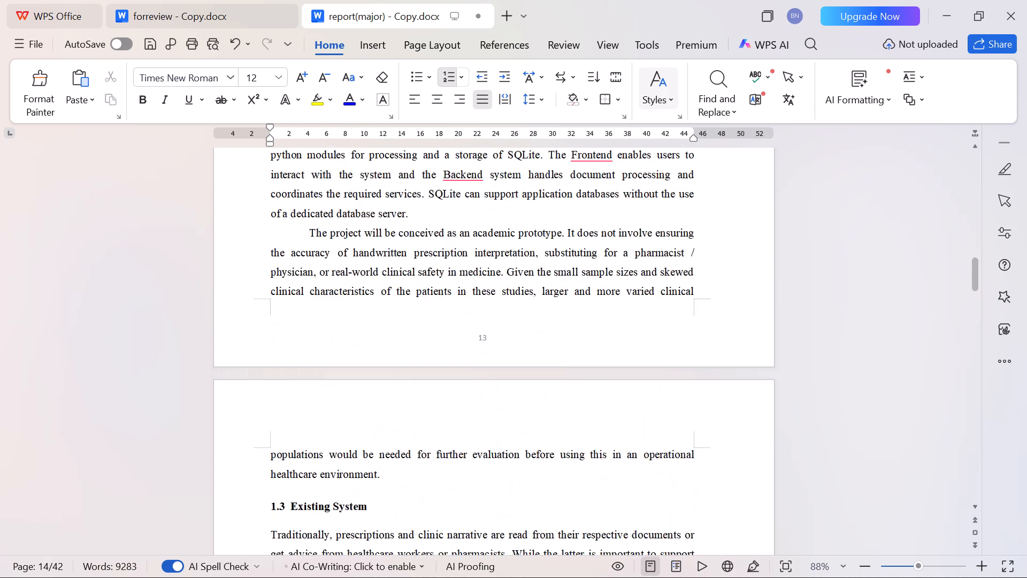
{"action": "scroll", "coordinate": [487, 414], "scroll_direction": "up", "scroll_amount": 6}
{"action": "scroll", "coordinate": [487, 414], "scroll_direction": "up", "scroll_amount": 20}
{"action": "scroll", "coordinate": [487, 414], "scroll_direction": "up", "scroll_amount": 2}
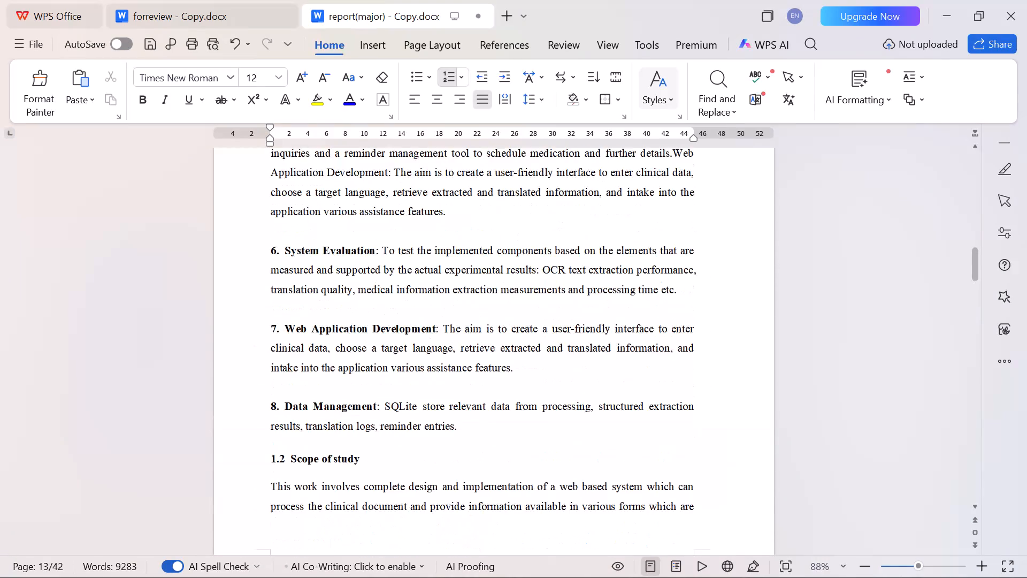
{"action": "scroll", "coordinate": [487, 414], "scroll_direction": "up", "scroll_amount": 16}
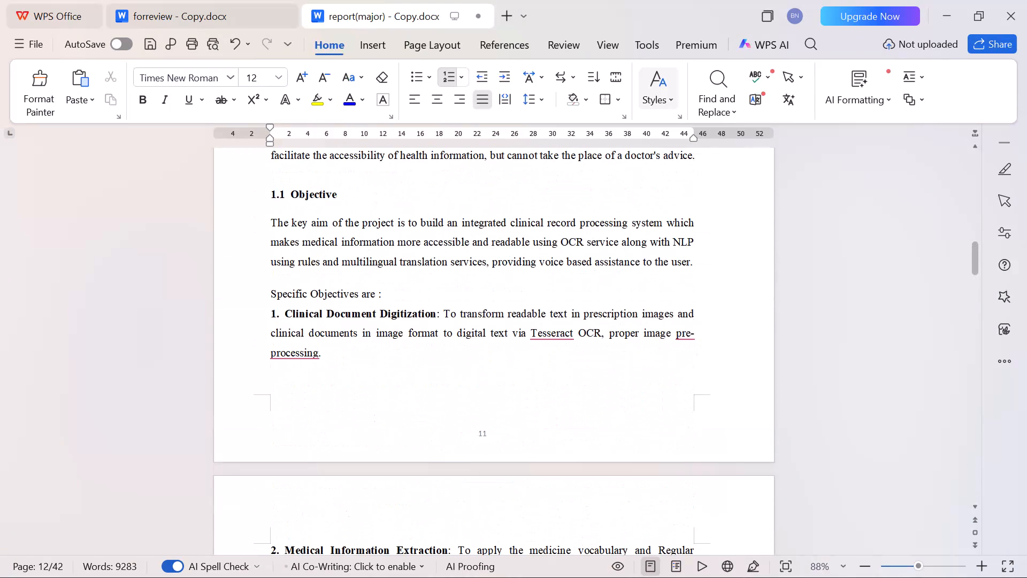
{"action": "left_click", "coordinate": [466, 359]}
{"action": "key", "text": "Delete"}
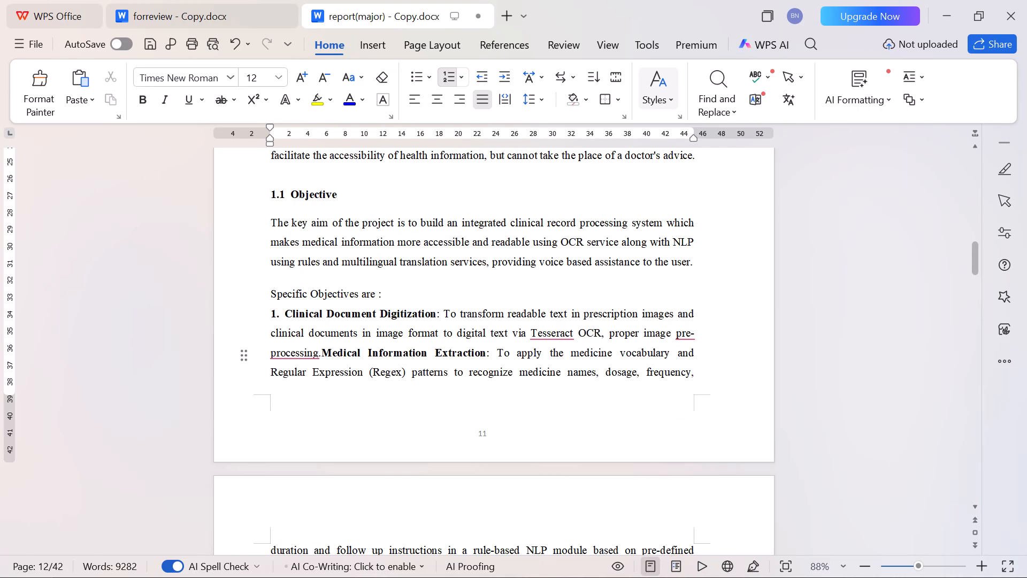
{"action": "key", "text": "Return"}
{"action": "scroll", "coordinate": [466, 359], "scroll_direction": "down", "scroll_amount": 5}
{"action": "left_click", "coordinate": [700, 346]}
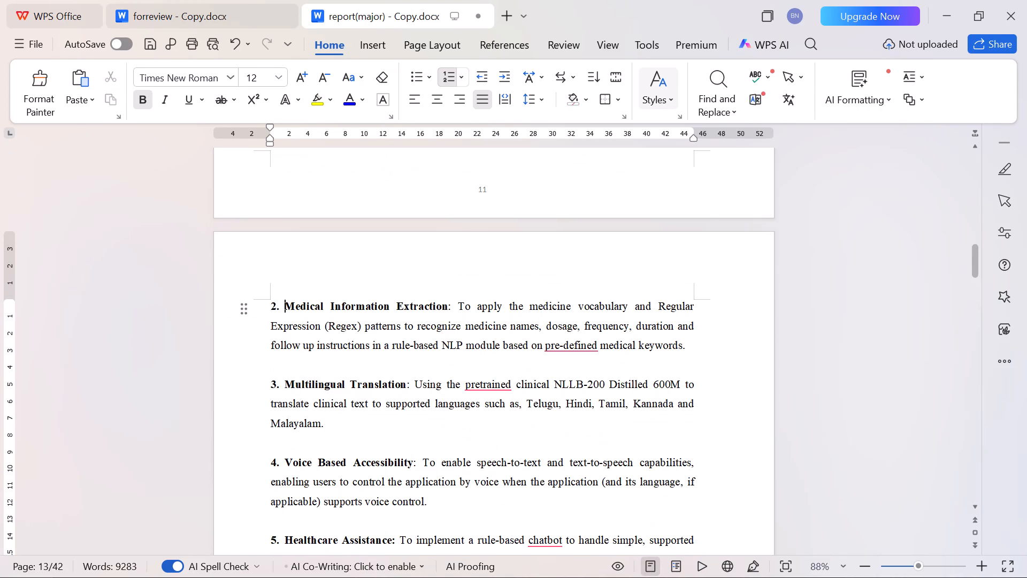
{"action": "key", "text": "Delete"}
{"action": "scroll", "coordinate": [517, 352], "scroll_direction": "down", "scroll_amount": 2}
{"action": "left_click", "coordinate": [379, 324]}
{"action": "key", "text": "Delete"}
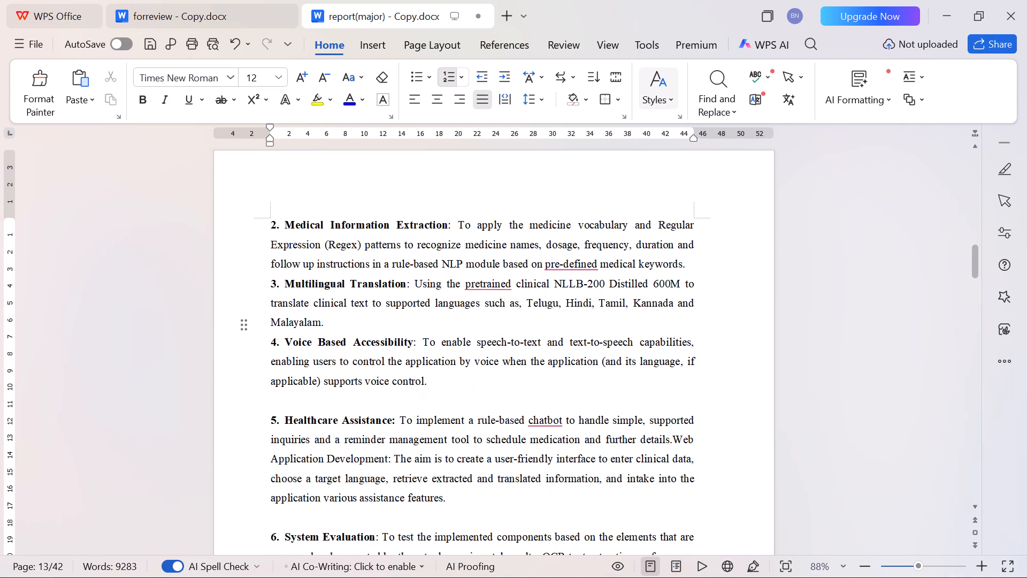
Remove the blank lines between specific objectives 4 through 8, from Voice Based Accessibility to Data Management.
{"action": "left_click", "coordinate": [436, 371]}
{"action": "left_click", "coordinate": [440, 383]}
{"action": "key", "text": "Delete"}
{"action": "scroll", "coordinate": [440, 382], "scroll_direction": "down", "scroll_amount": 1}
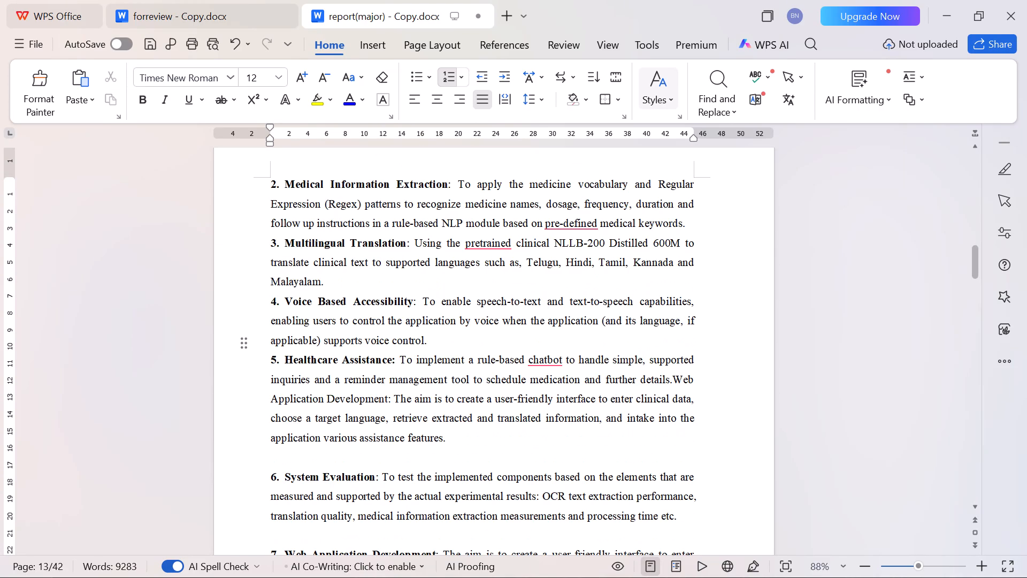
{"action": "left_click", "coordinate": [474, 435]}
{"action": "key", "text": "Delete"}
{"action": "scroll", "coordinate": [406, 314], "scroll_direction": "down", "scroll_amount": 3}
{"action": "left_click", "coordinate": [683, 379]}
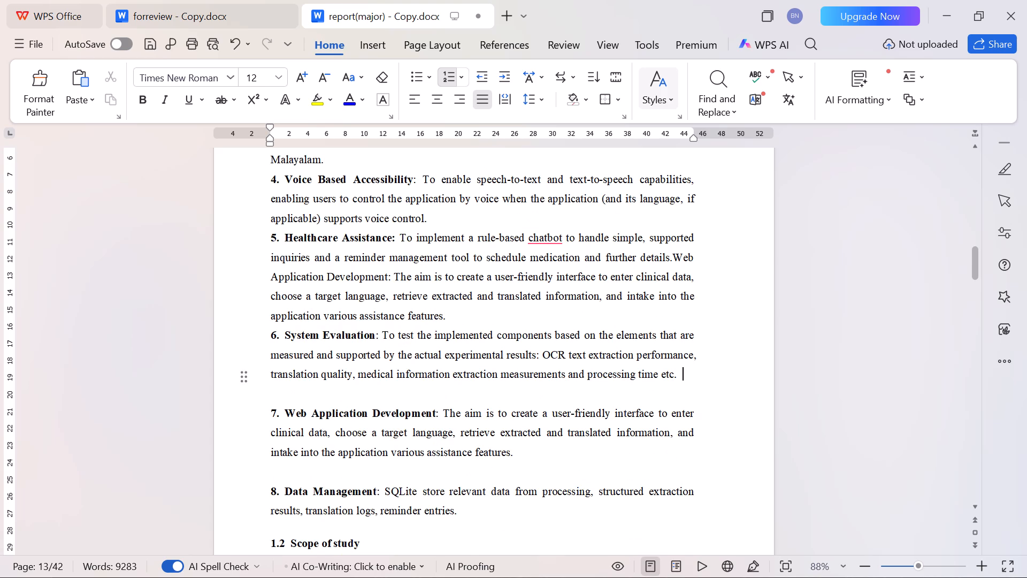
{"action": "key", "text": "Delete"}
{"action": "scroll", "coordinate": [392, 322], "scroll_direction": "down", "scroll_amount": 2}
{"action": "left_click", "coordinate": [528, 352]}
{"action": "key", "text": "Delete"}
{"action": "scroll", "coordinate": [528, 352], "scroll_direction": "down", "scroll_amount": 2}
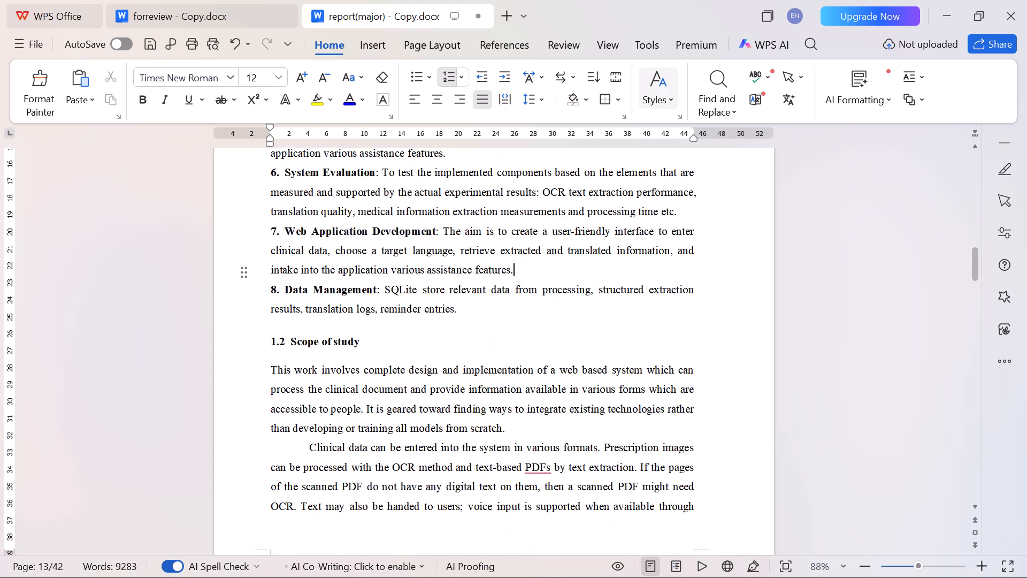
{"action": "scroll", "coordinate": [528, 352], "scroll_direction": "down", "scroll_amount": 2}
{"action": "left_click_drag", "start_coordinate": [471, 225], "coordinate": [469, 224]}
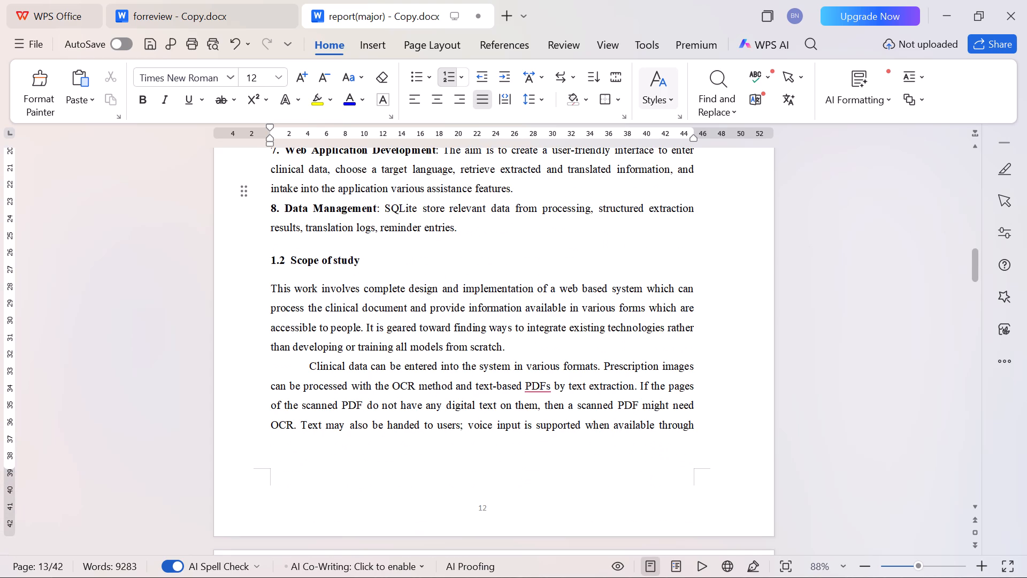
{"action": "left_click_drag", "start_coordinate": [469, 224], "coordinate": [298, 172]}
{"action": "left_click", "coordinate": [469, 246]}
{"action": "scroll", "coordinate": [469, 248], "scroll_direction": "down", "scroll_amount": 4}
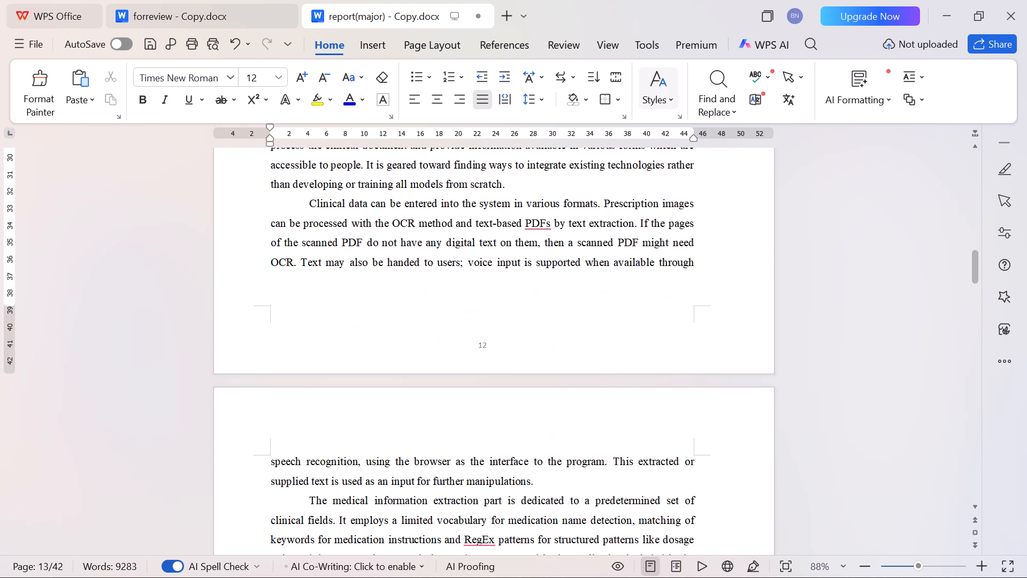
Close the gap between the paragraph ending "healthcare environment." and the 1.3 Existing System heading, leaving no blank line.
{"action": "scroll", "coordinate": [469, 248], "scroll_direction": "down", "scroll_amount": 20}
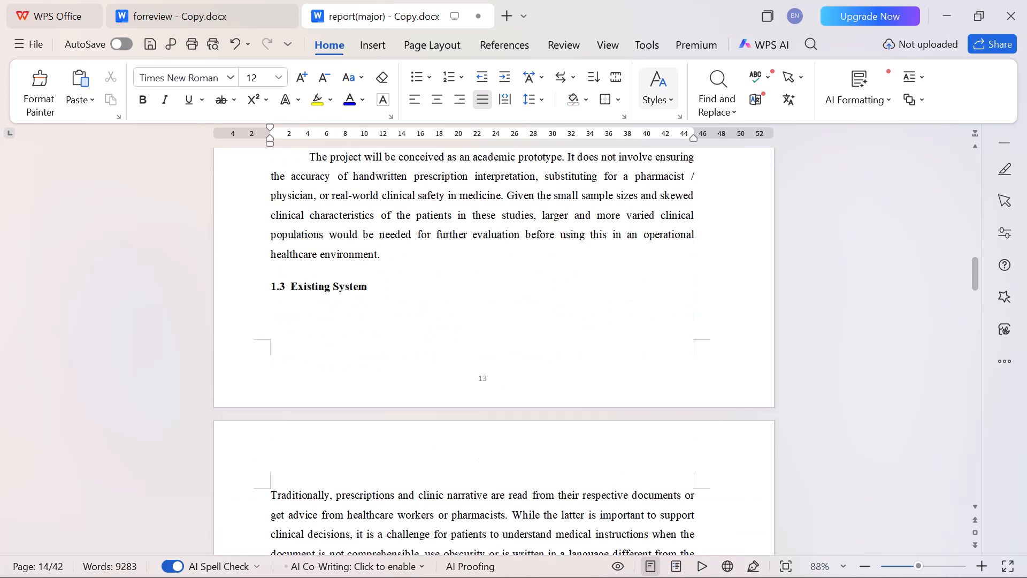
{"action": "scroll", "coordinate": [469, 248], "scroll_direction": "down", "scroll_amount": 1}
{"action": "left_click", "coordinate": [470, 222]}
{"action": "key", "text": "Return"}
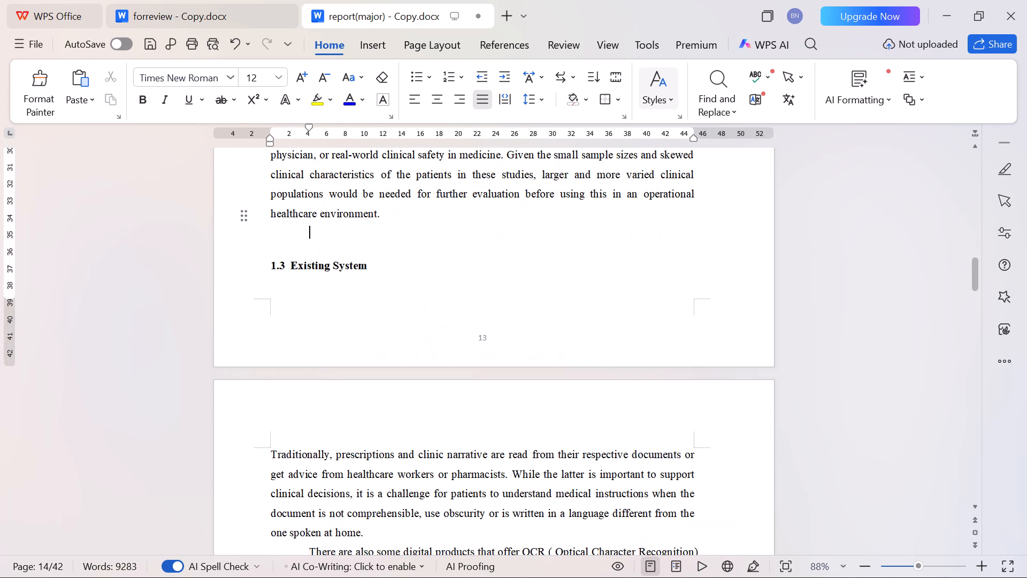
{"action": "key", "text": "Return"}
{"action": "key", "text": "Return"}
{"action": "key", "text": "Delete"}
{"action": "key", "text": "Delete"}
{"action": "key", "text": "Delete"}
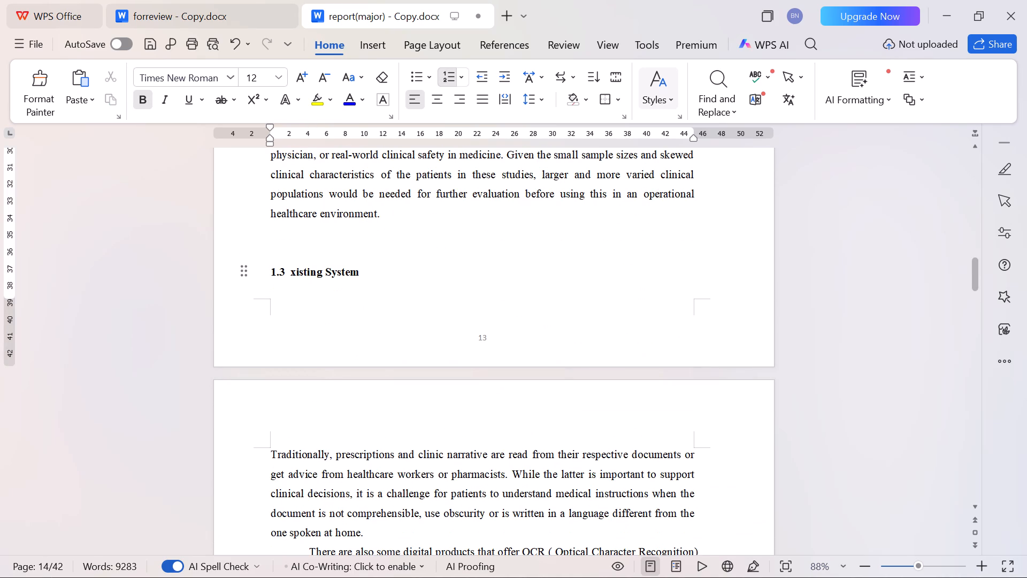
{"action": "key", "text": "ctrl+z"}
{"action": "left_click", "coordinate": [442, 216]}
{"action": "key", "text": "Delete"}
{"action": "key", "text": "Delete"}
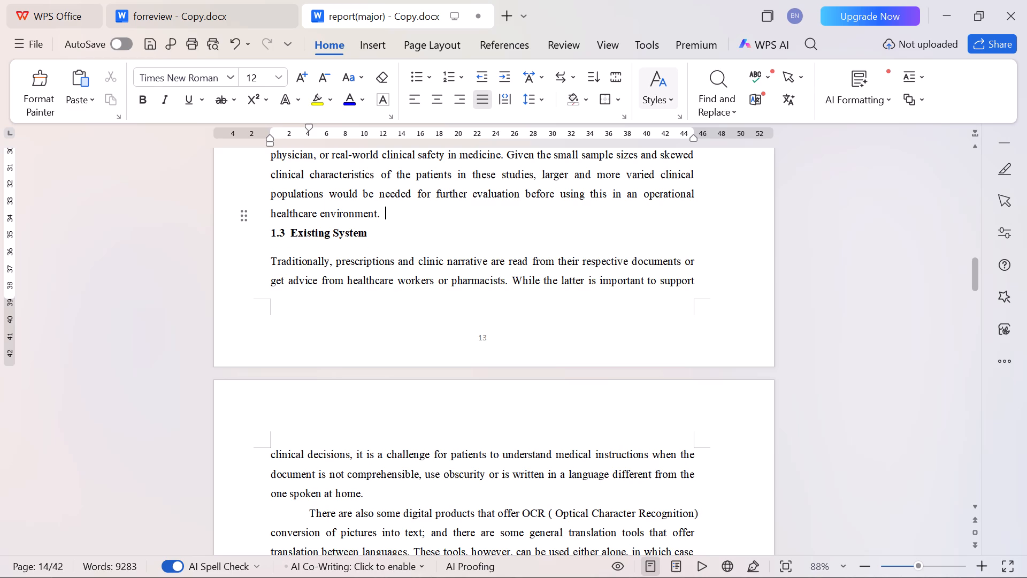
Reduce the gap between the closing limitations paragraph and the 1.3.2 Proposed System heading to a single blank line.
{"action": "scroll", "coordinate": [442, 218], "scroll_direction": "down", "scroll_amount": 7}
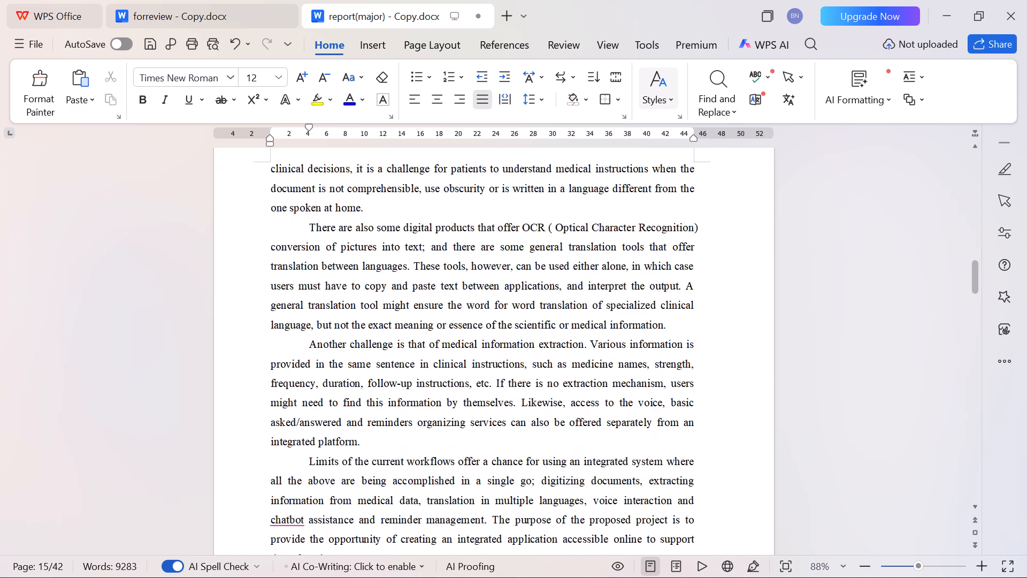
{"action": "scroll", "coordinate": [442, 219], "scroll_direction": "down", "scroll_amount": 16}
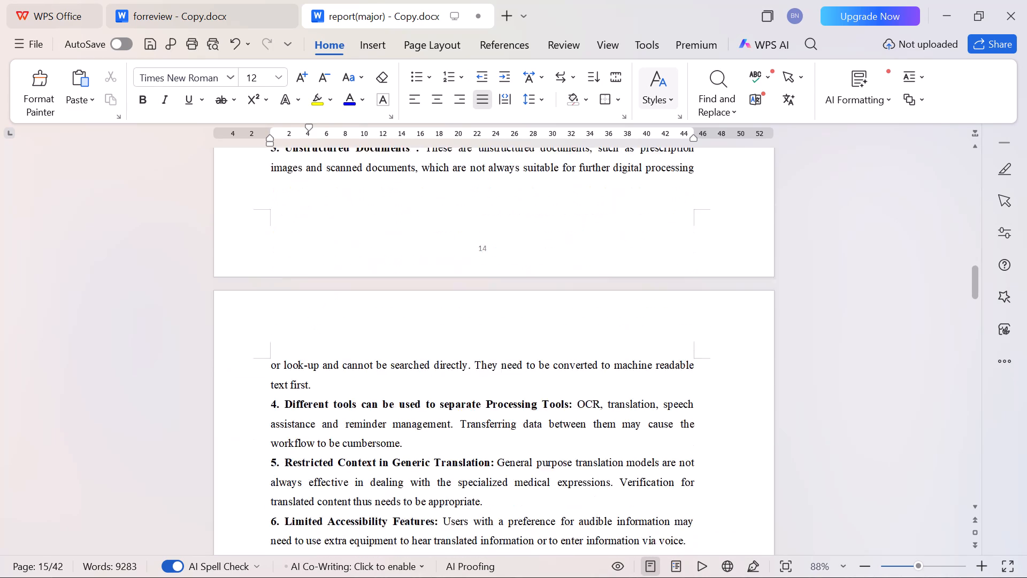
{"action": "scroll", "coordinate": [441, 219], "scroll_direction": "down", "scroll_amount": 9}
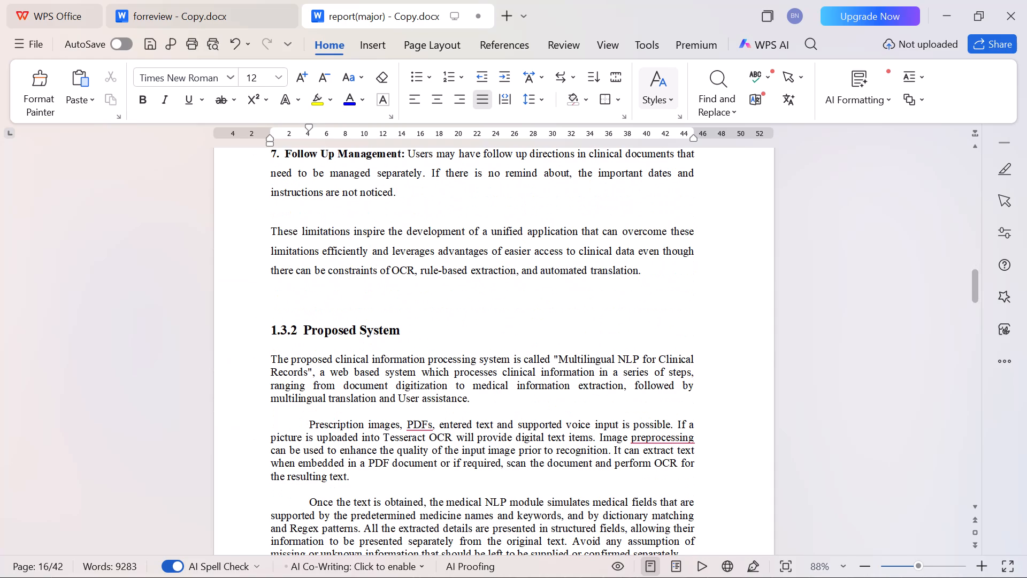
{"action": "left_click", "coordinate": [675, 272]}
{"action": "key", "text": "Delete"}
{"action": "key", "text": "Delete"}
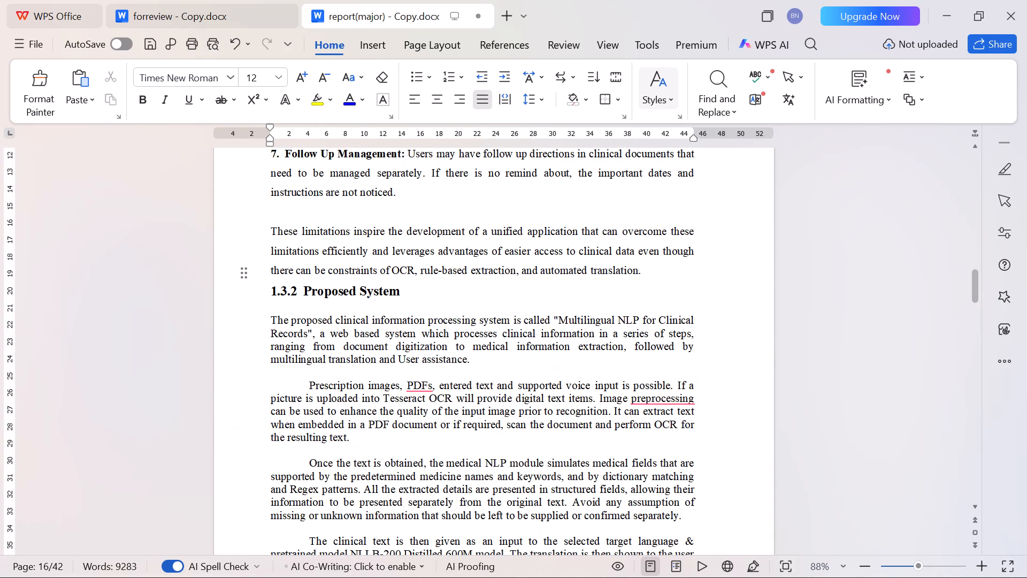
{"action": "key", "text": "Return"}
Set the font size of the 1.3.2 Proposed System heading to 12.
{"action": "left_click_drag", "start_coordinate": [431, 311], "coordinate": [267, 310]}
{"action": "left_click", "coordinate": [290, 247]}
{"action": "type", "text": "12"}
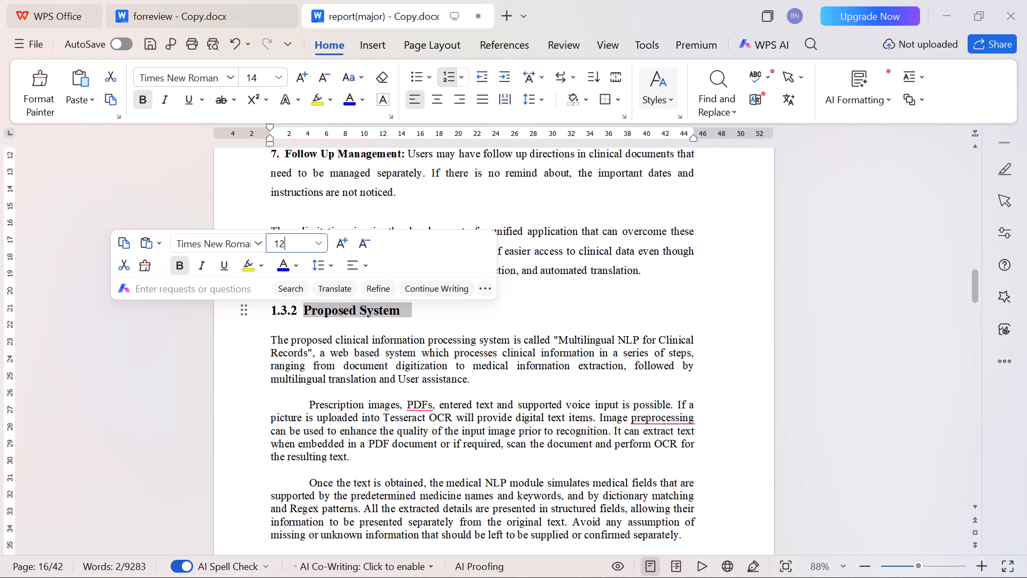
{"action": "key", "text": "Return"}
Select all body paragraphs of section 1.3.2 Proposed System, from "The proposed clinical information" through "data management.".
{"action": "left_click_drag", "start_coordinate": [269, 332], "coordinate": [431, 403]}
{"action": "scroll", "coordinate": [431, 403], "scroll_direction": "down", "scroll_amount": 2}
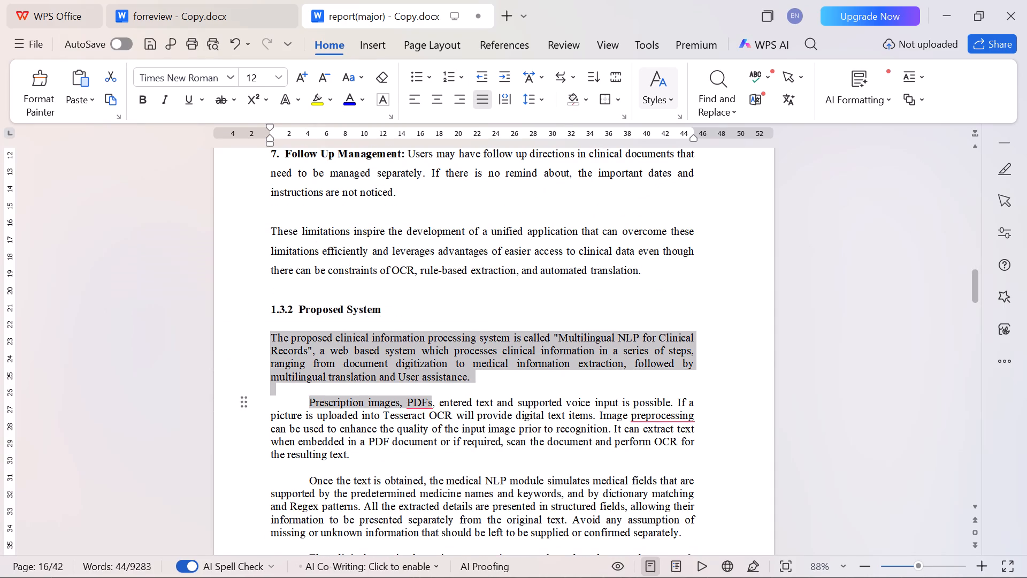
{"action": "scroll", "coordinate": [431, 403], "scroll_direction": "down", "scroll_amount": 2}
{"action": "left_click_drag", "start_coordinate": [431, 403], "coordinate": [577, 457]}
{"action": "scroll", "coordinate": [431, 403], "scroll_direction": "down", "scroll_amount": 6}
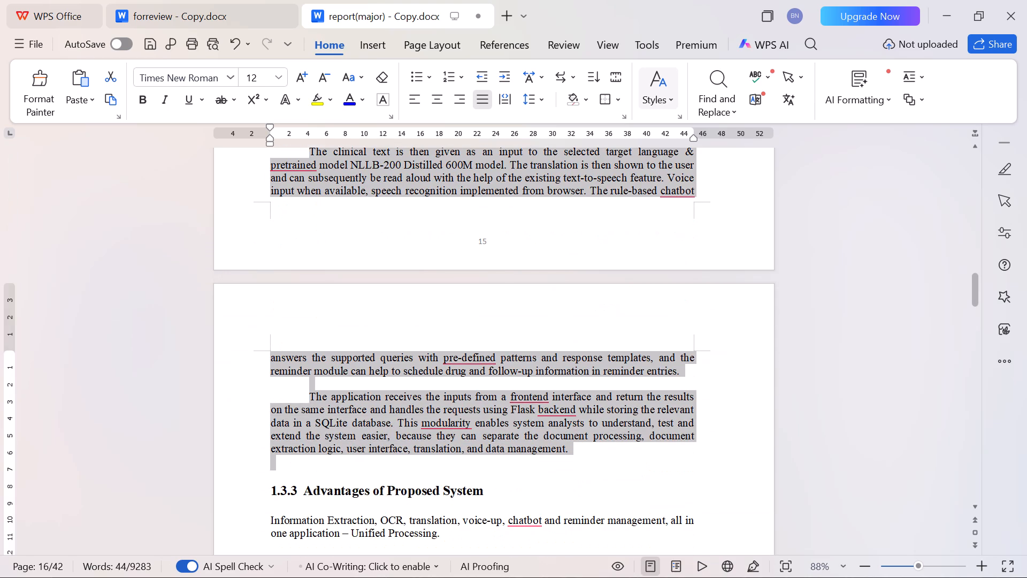
Set the line spacing of the selected body paragraphs in section 1.3.2 Proposed System to 1.5.
{"action": "left_click_drag", "start_coordinate": [577, 457], "coordinate": [573, 450]}
{"action": "left_click", "coordinate": [595, 493]}
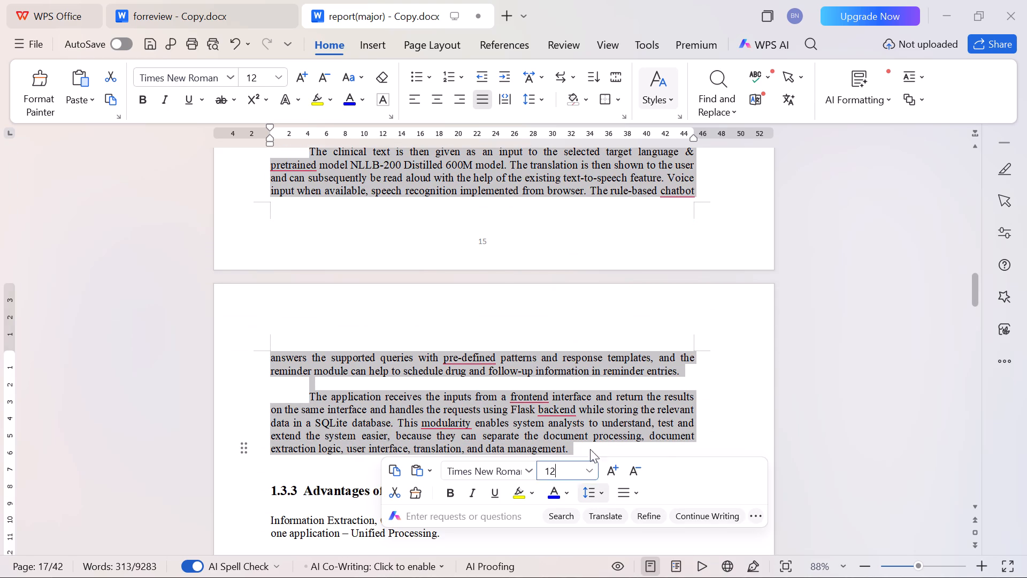
{"action": "left_click", "coordinate": [606, 353]}
{"action": "left_click", "coordinate": [419, 391]}
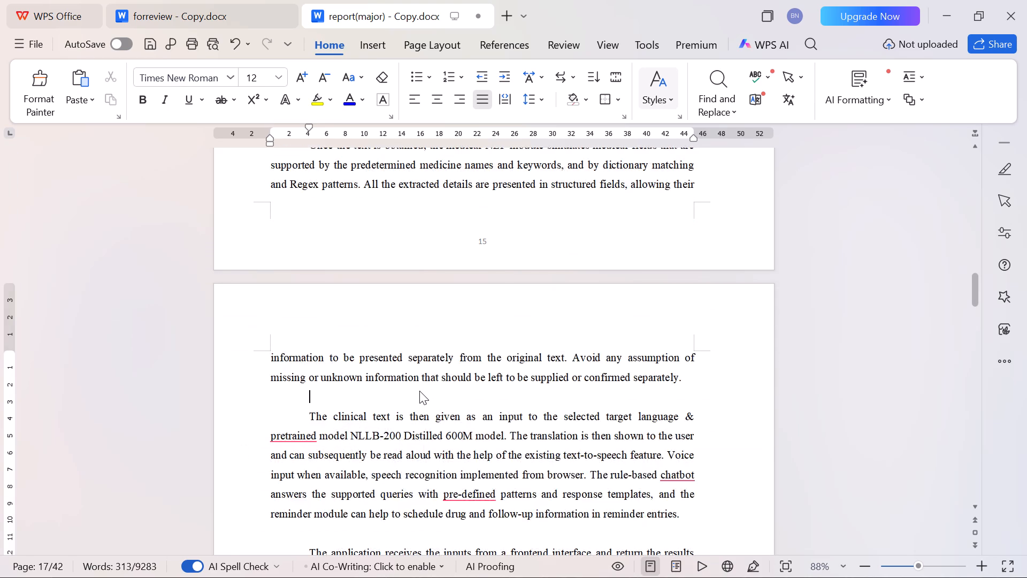
Remove the blank lines after the section 1.3.2 paragraphs ending "User assistance." and "the resulting text.".
{"action": "scroll", "coordinate": [419, 391], "scroll_direction": "up", "scroll_amount": 9}
{"action": "left_click", "coordinate": [505, 360]}
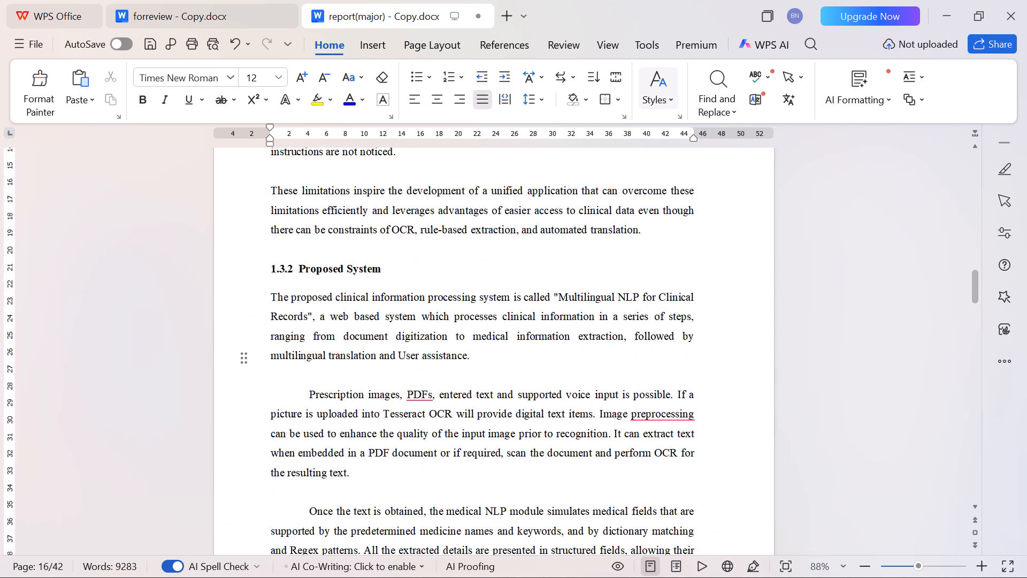
{"action": "key", "text": "Delete"}
{"action": "left_click", "coordinate": [394, 451]}
{"action": "key", "text": "Delete"}
Remove the blank line before the paragraph beginning "The clinical text is then given" and indent the start of its text.
{"action": "scroll", "coordinate": [394, 451], "scroll_direction": "down", "scroll_amount": 2}
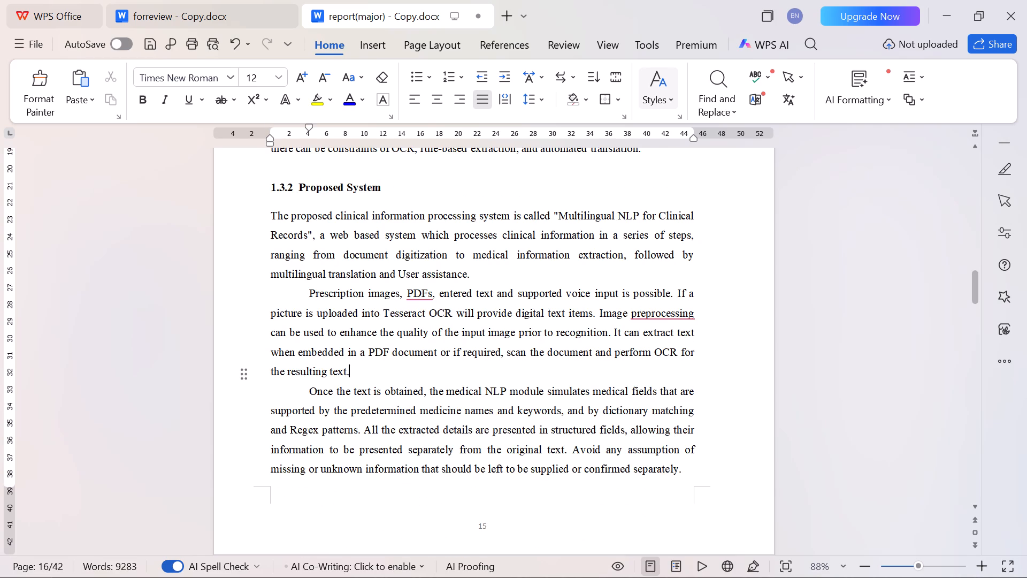
{"action": "scroll", "coordinate": [644, 450], "scroll_direction": "down", "scroll_amount": 4}
{"action": "left_click", "coordinate": [693, 305]}
{"action": "key", "text": "Delete"}
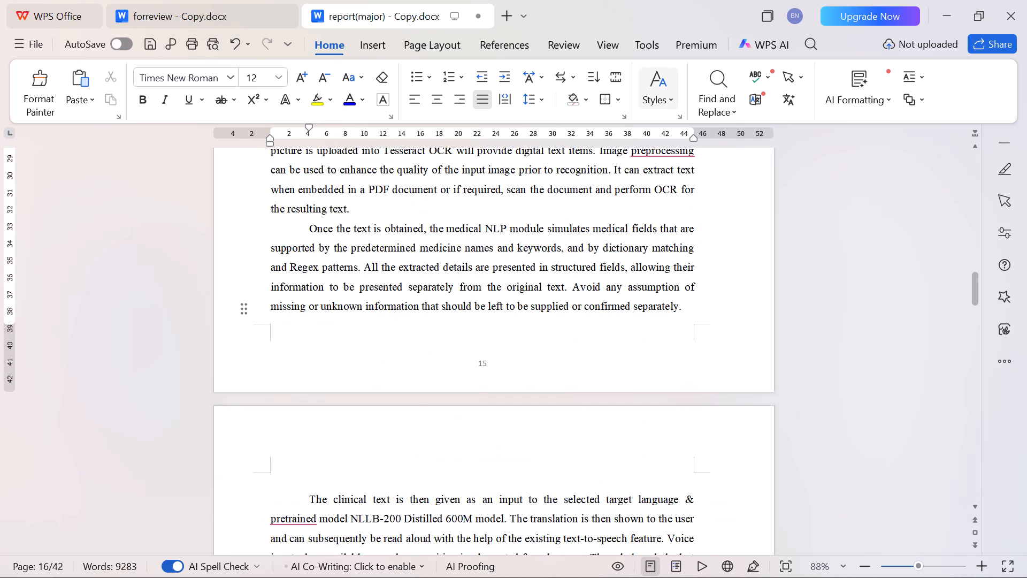
{"action": "key", "text": "Delete"}
{"action": "key", "text": "Delete"}
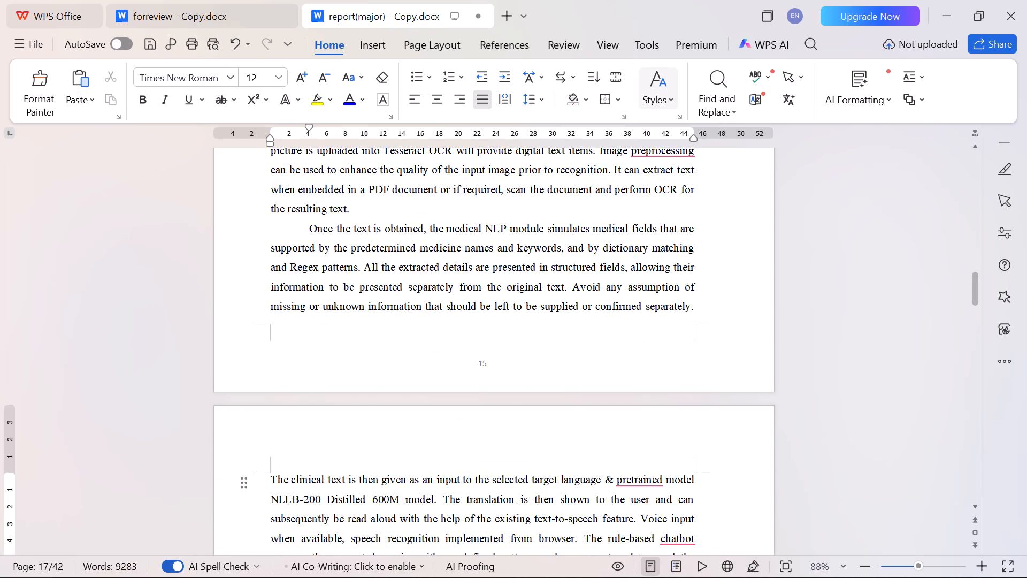
{"action": "key", "text": "Tab"}
Remove the blank line between the paragraph ending "reminder entries." and the one beginning "The application receives the inputs".
{"action": "scroll", "coordinate": [692, 306], "scroll_direction": "down", "scroll_amount": 3}
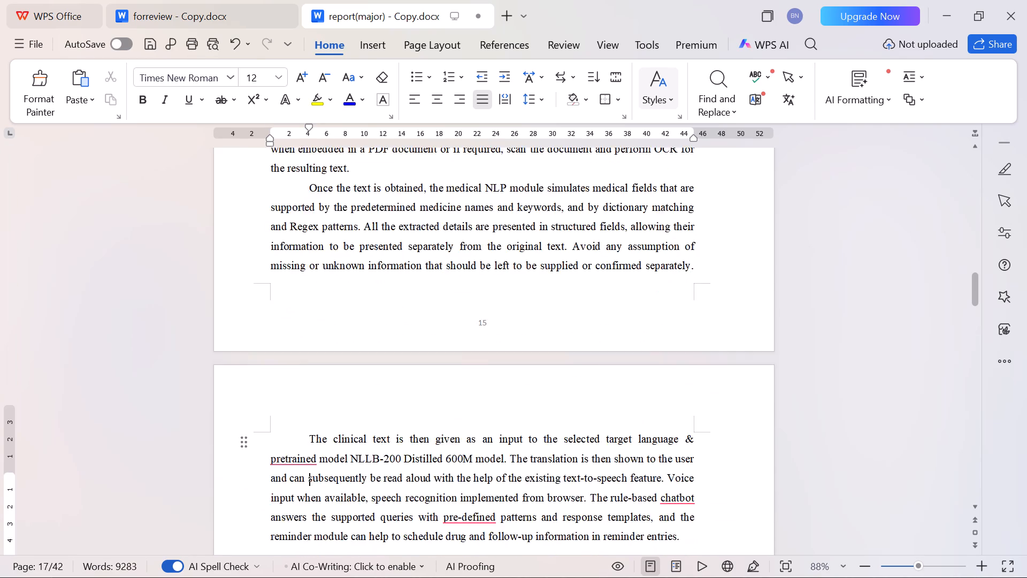
{"action": "scroll", "coordinate": [691, 307], "scroll_direction": "down", "scroll_amount": 3}
{"action": "left_click", "coordinate": [700, 338]}
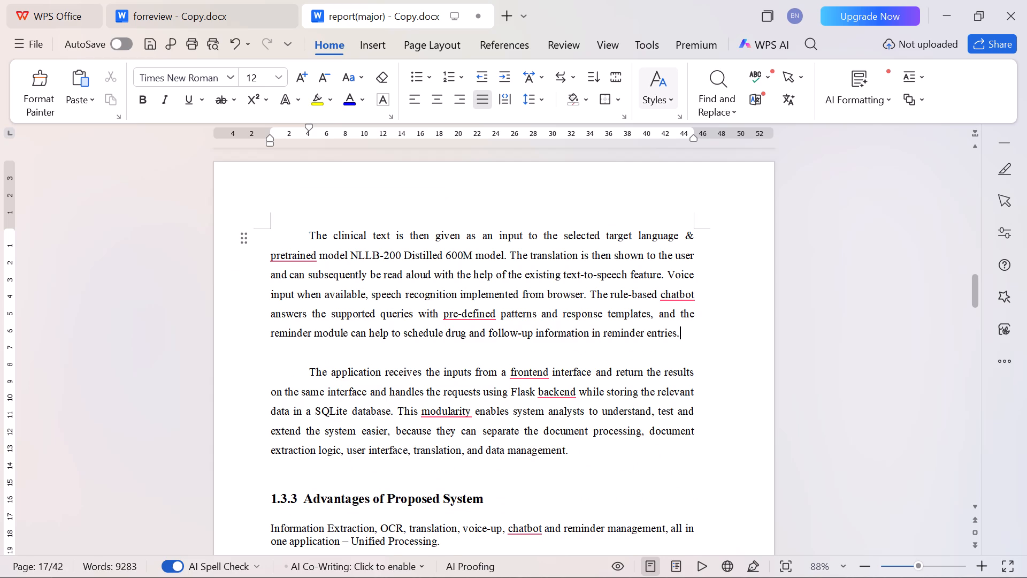
{"action": "key", "text": "Delete"}
Reduce the gap between the paragraph ending "data management." and the 1.3.3 Advantages of Proposed System heading to a single blank line.
{"action": "scroll", "coordinate": [700, 338], "scroll_direction": "down", "scroll_amount": 3}
{"action": "left_click", "coordinate": [606, 316]}
{"action": "key", "text": "Delete"}
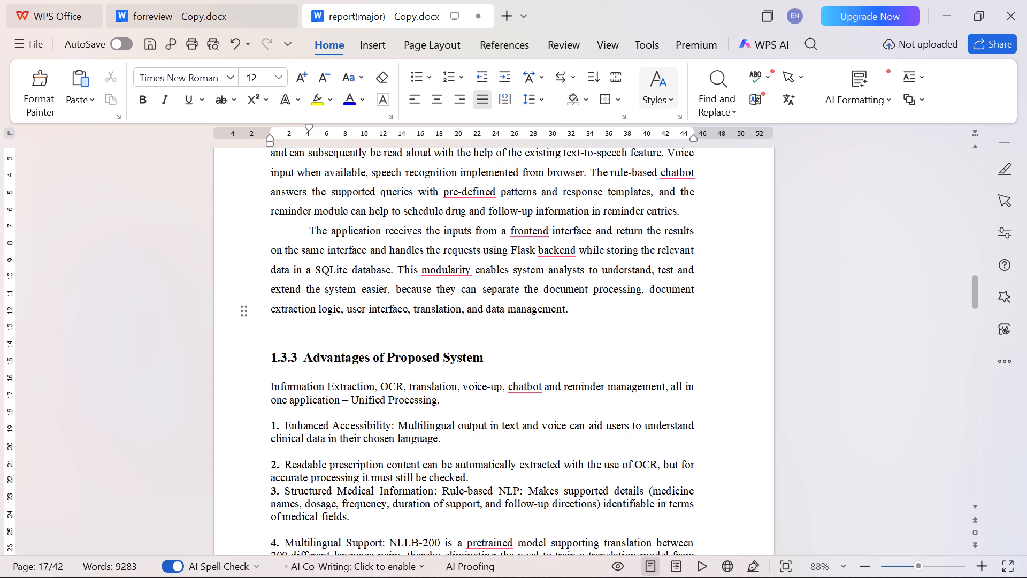
{"action": "key", "text": "Delete"}
{"action": "key", "text": "Return"}
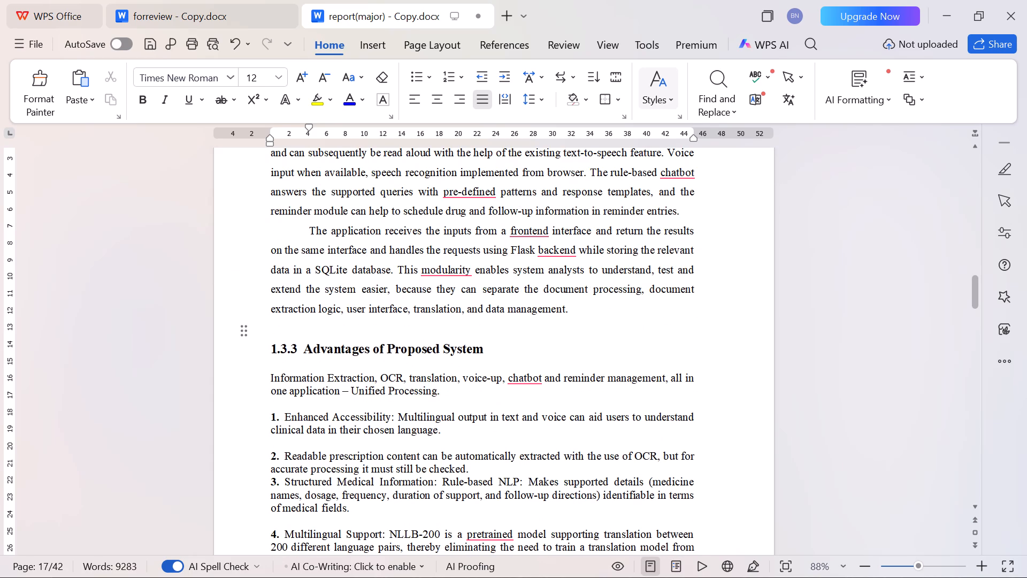
Set the font size of the 1.3.3 Advantages of Proposed System heading to 12.
{"action": "left_click_drag", "start_coordinate": [507, 352], "coordinate": [264, 347]}
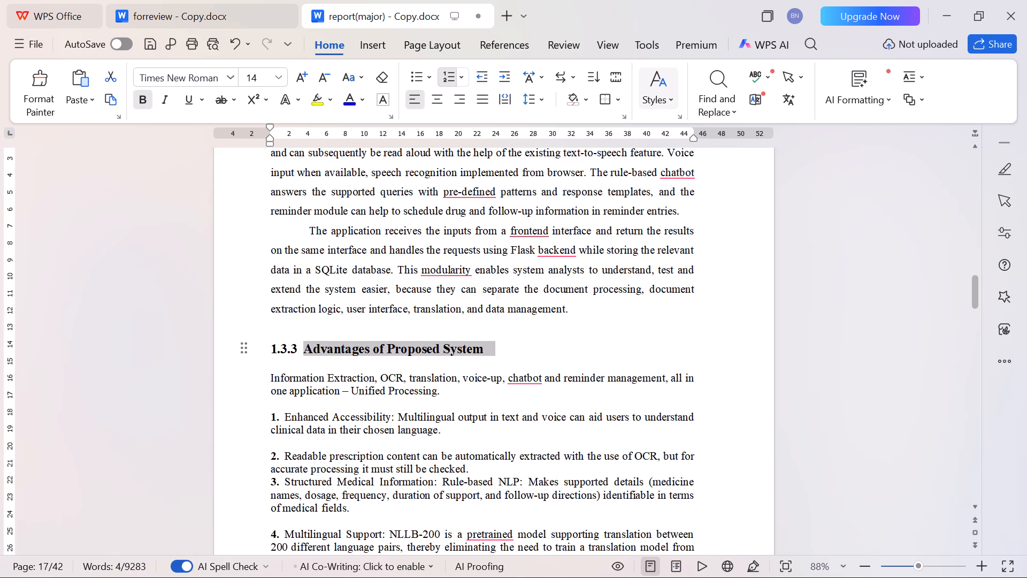
{"action": "left_click", "coordinate": [290, 273]}
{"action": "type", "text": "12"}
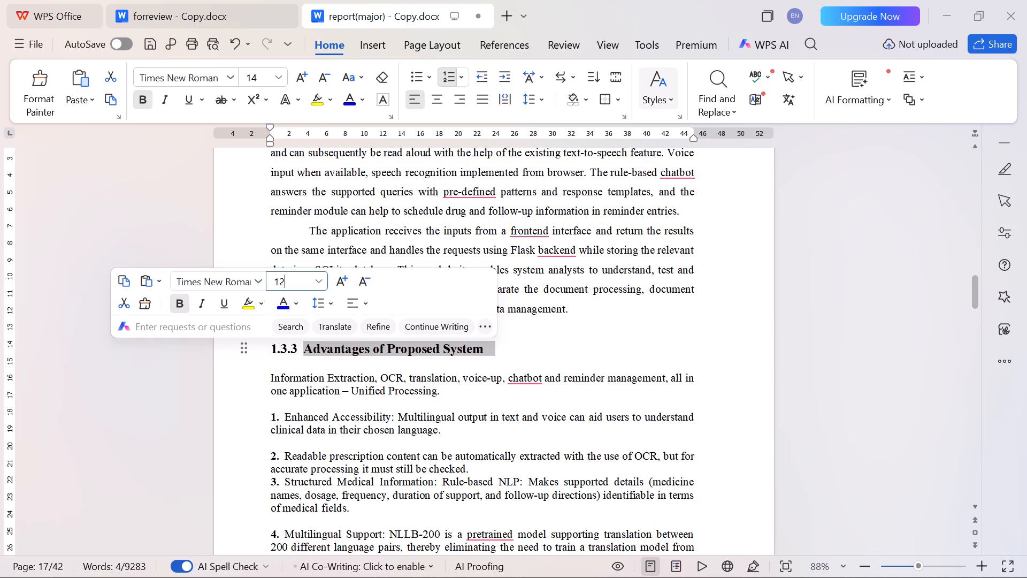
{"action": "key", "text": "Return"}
Set the line spacing of the 1.3.3 Advantages of Proposed System heading to 1.5.
{"action": "left_click", "coordinate": [318, 300]}
{"action": "left_click", "coordinate": [334, 358]}
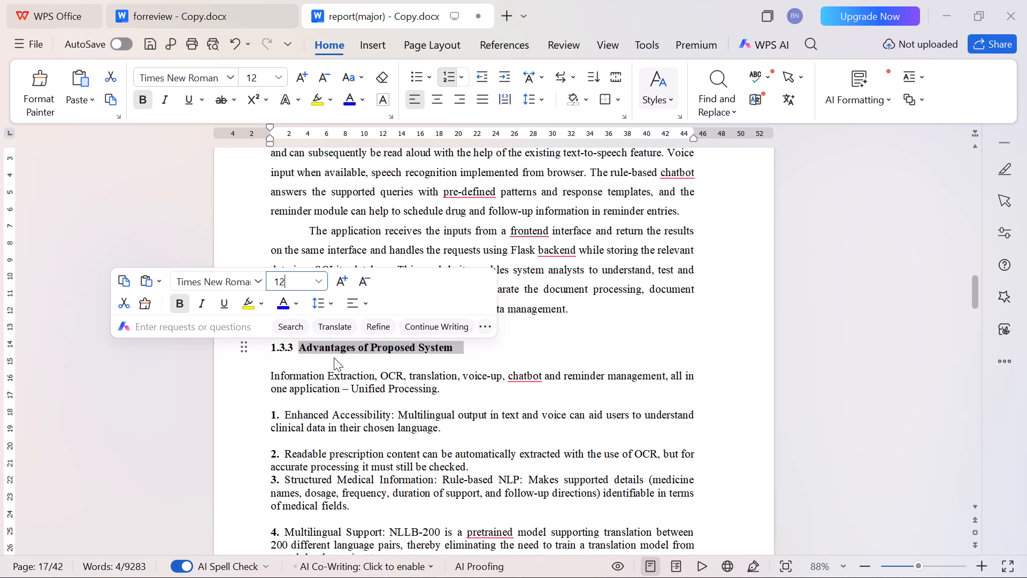
{"action": "left_click", "coordinate": [408, 375]}
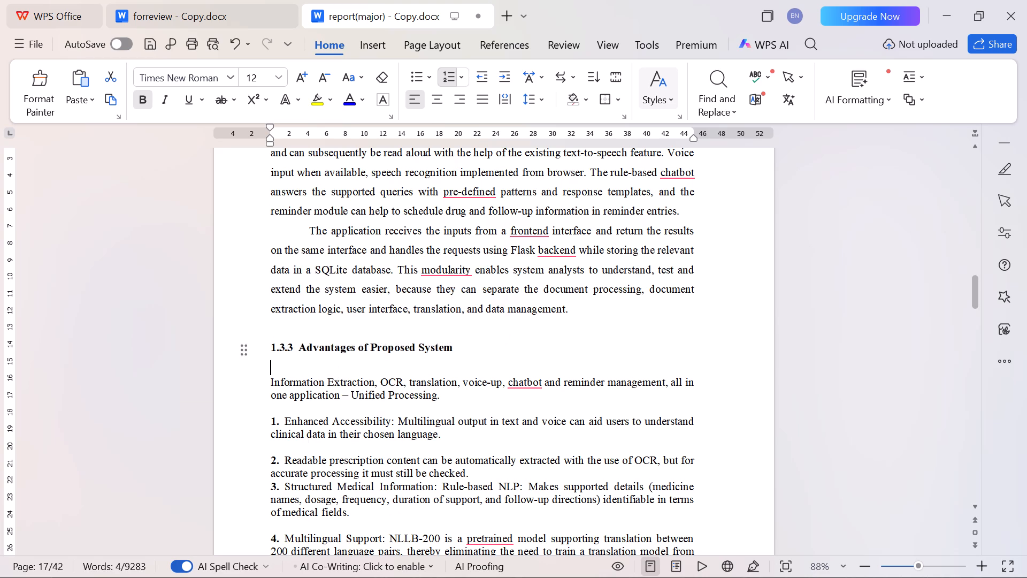